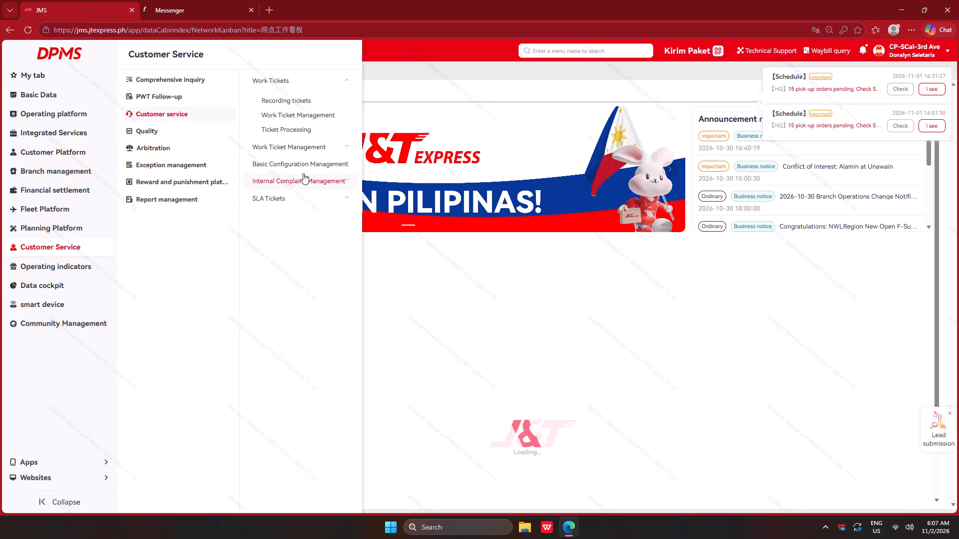
# Open Work Ticket Management and search for tickets registered from 2026-10-03 to 2026-11-02.
pyautogui.click(283, 112)
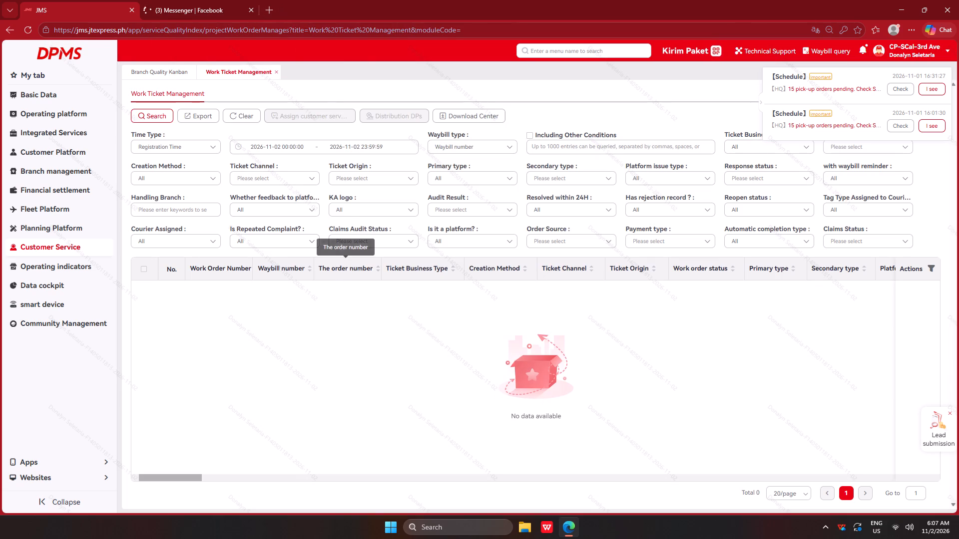
pyautogui.click(280, 147)
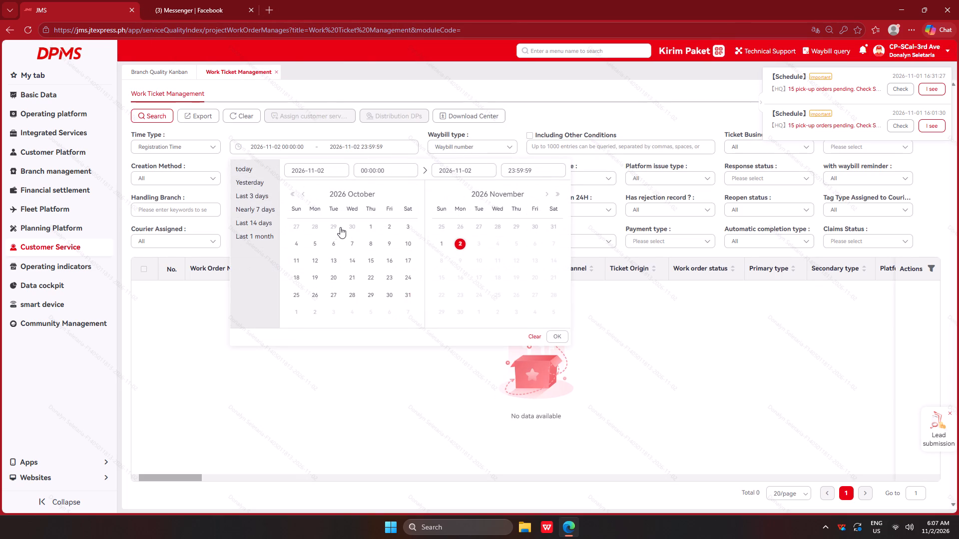
pyautogui.click(406, 226)
pyautogui.click(463, 244)
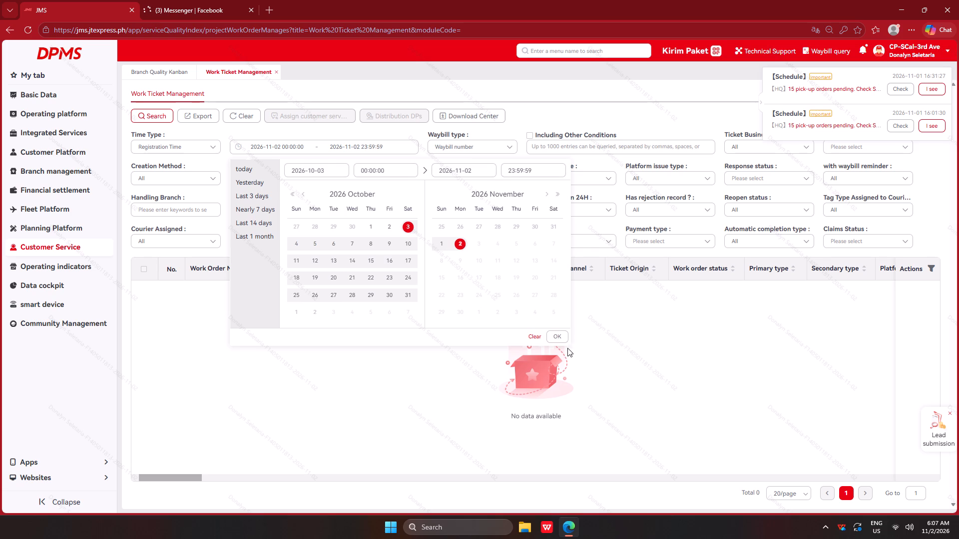
pyautogui.click(553, 339)
pyautogui.click(144, 120)
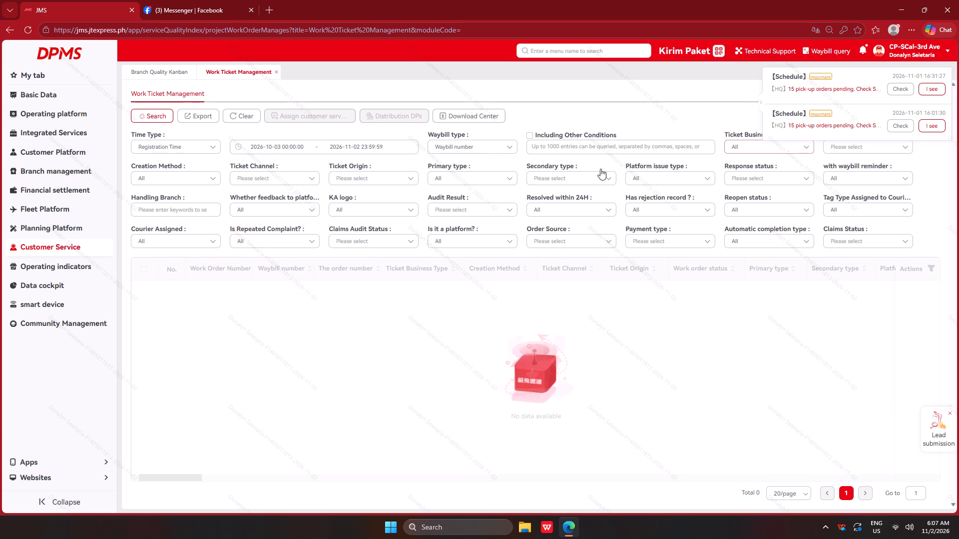
# Filter the ticket list by three work order statuses, including To be allocated, and rerun the search.
pyautogui.click(846, 148)
pyautogui.click(845, 172)
pyautogui.click(848, 184)
pyautogui.click(844, 204)
pyautogui.click(958, 202)
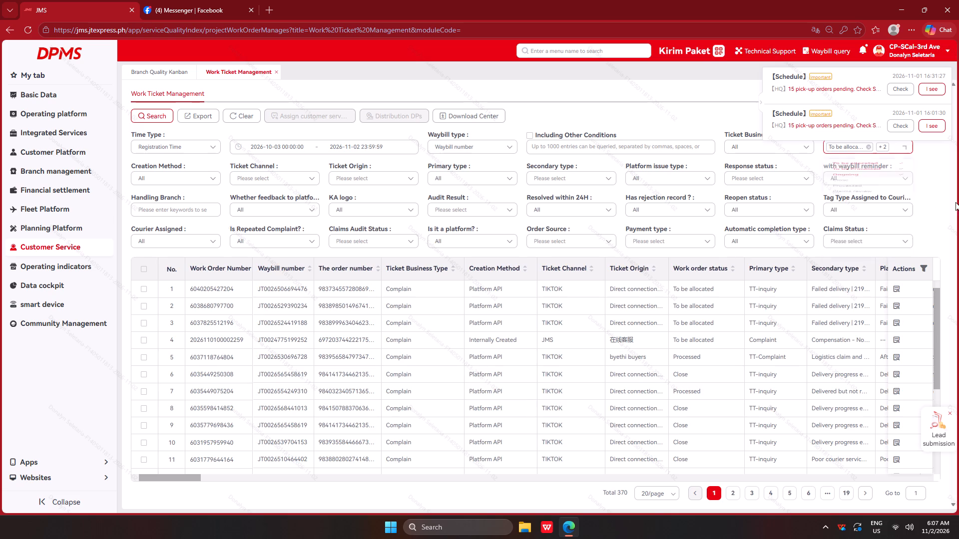
pyautogui.click(142, 119)
pyautogui.click(143, 119)
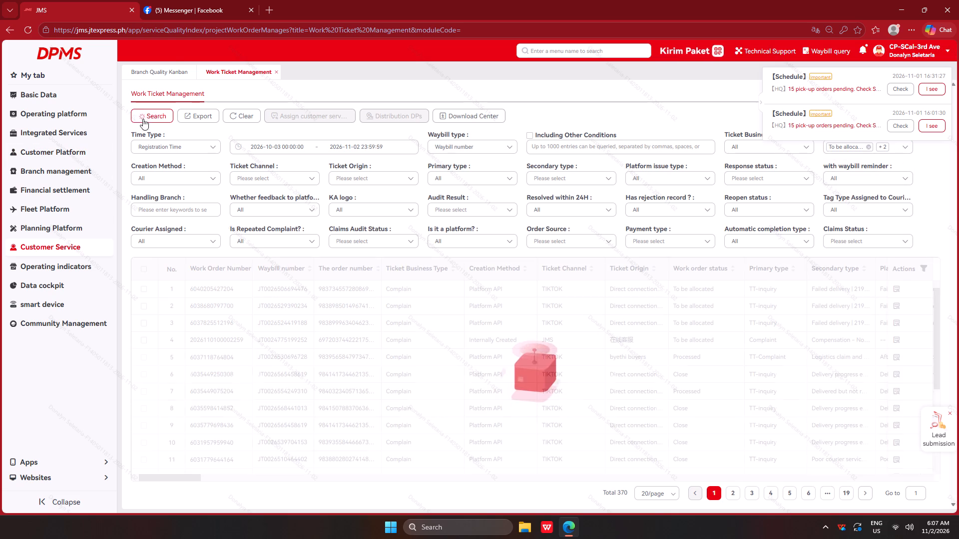
pyautogui.click(143, 119)
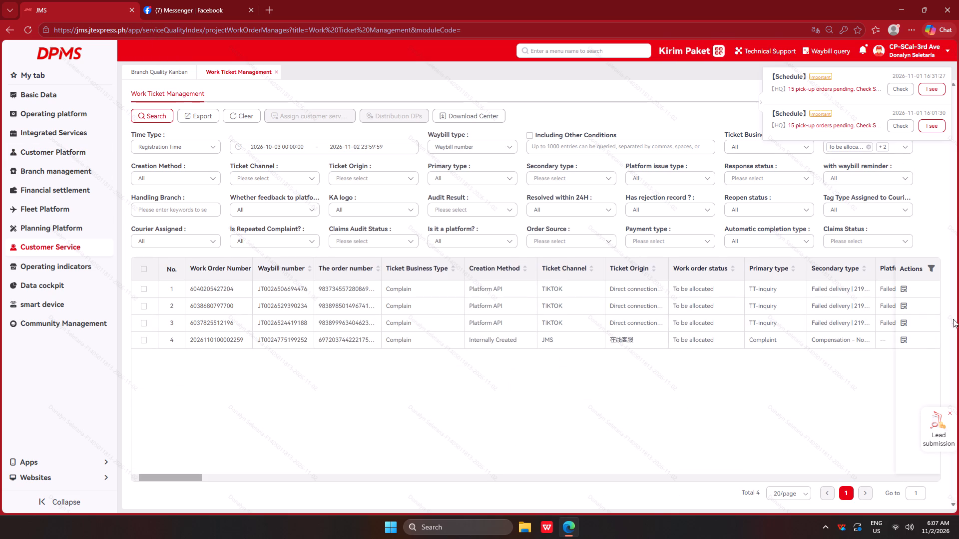
pyautogui.click(902, 341)
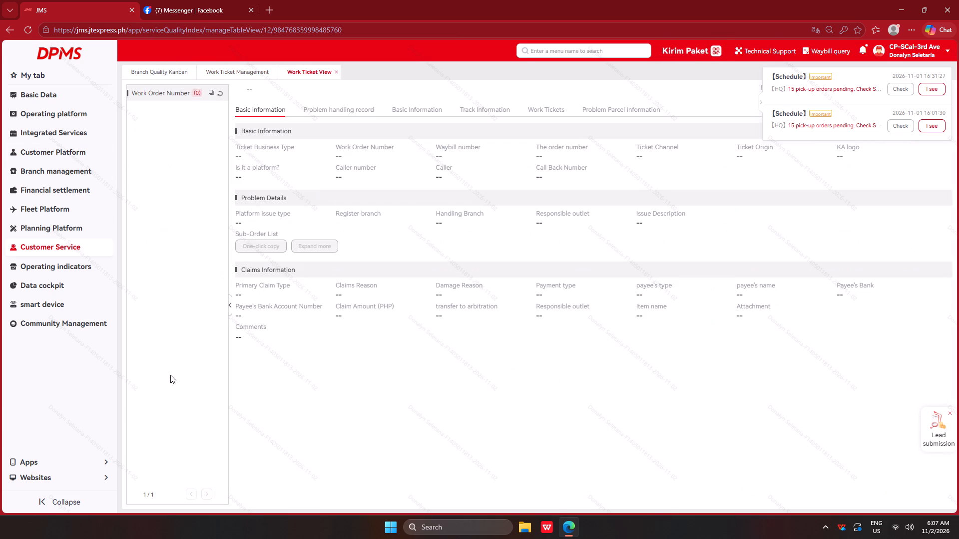
pyautogui.click(546, 112)
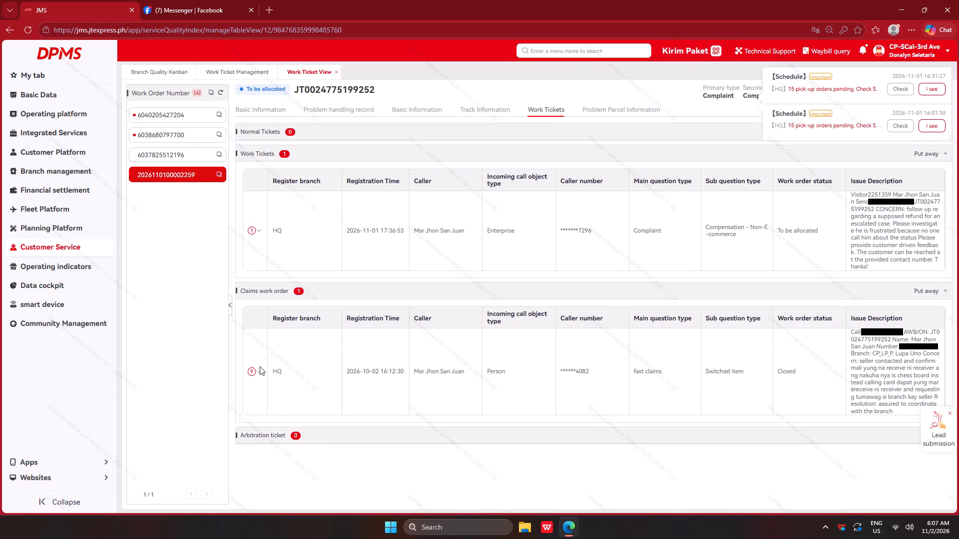
pyautogui.click(259, 370)
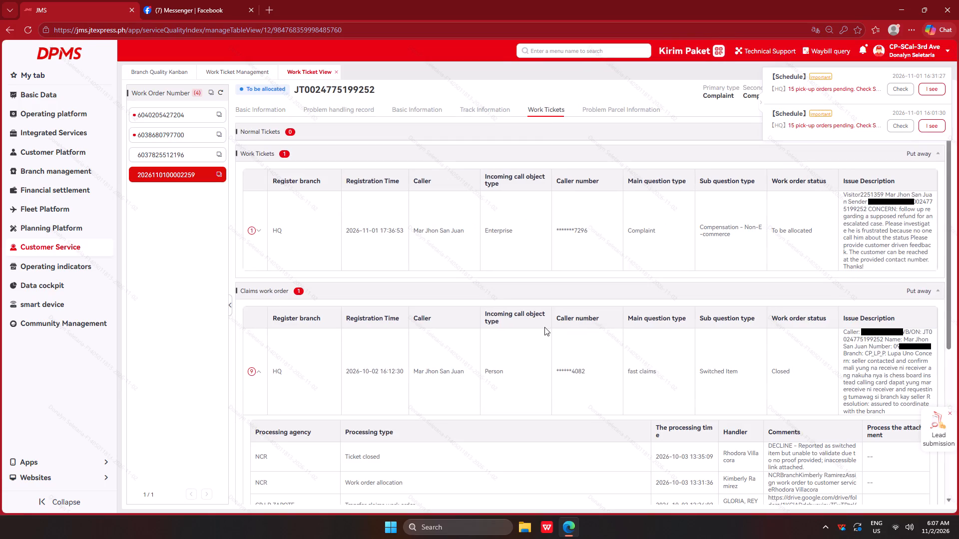
pyautogui.scroll(-4, 549, 316)
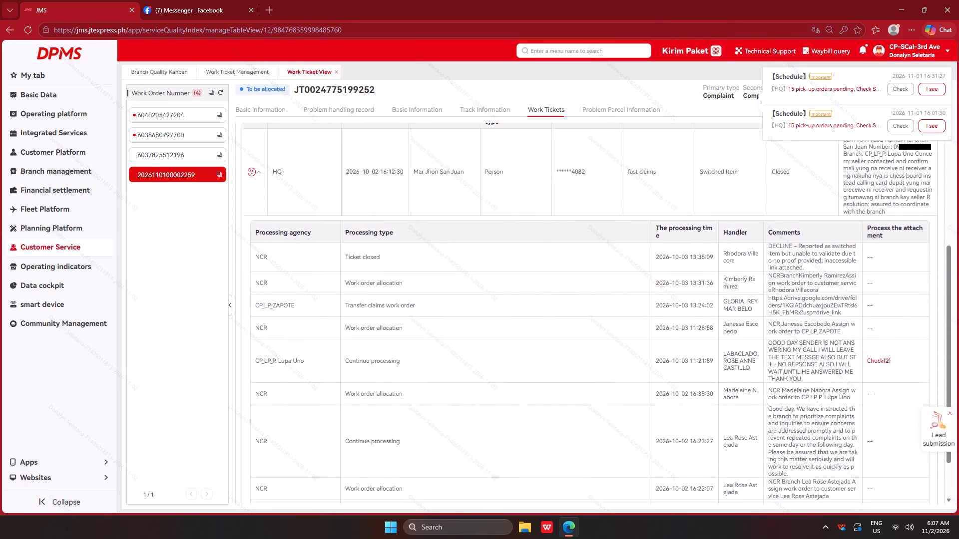
pyautogui.scroll(-5, 753, 403)
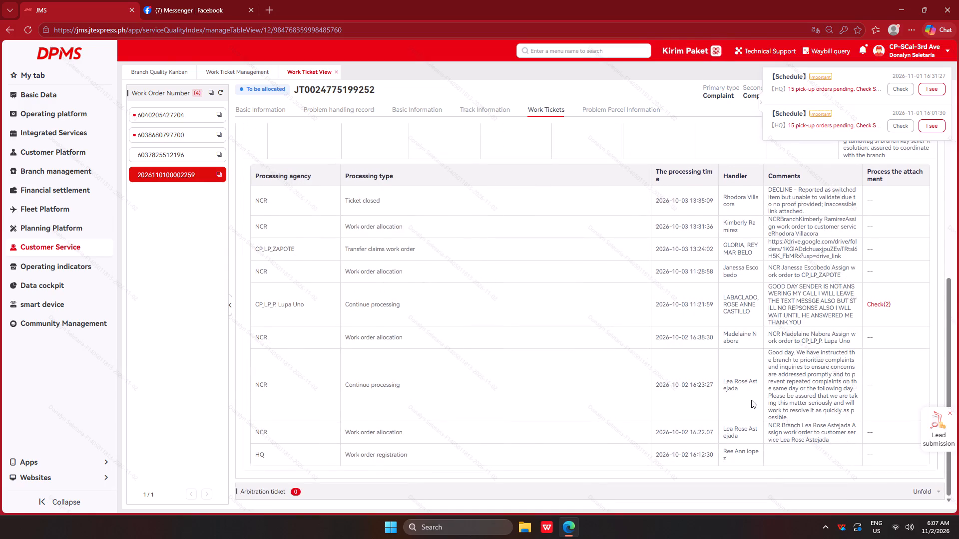
pyautogui.scroll(13, 751, 400)
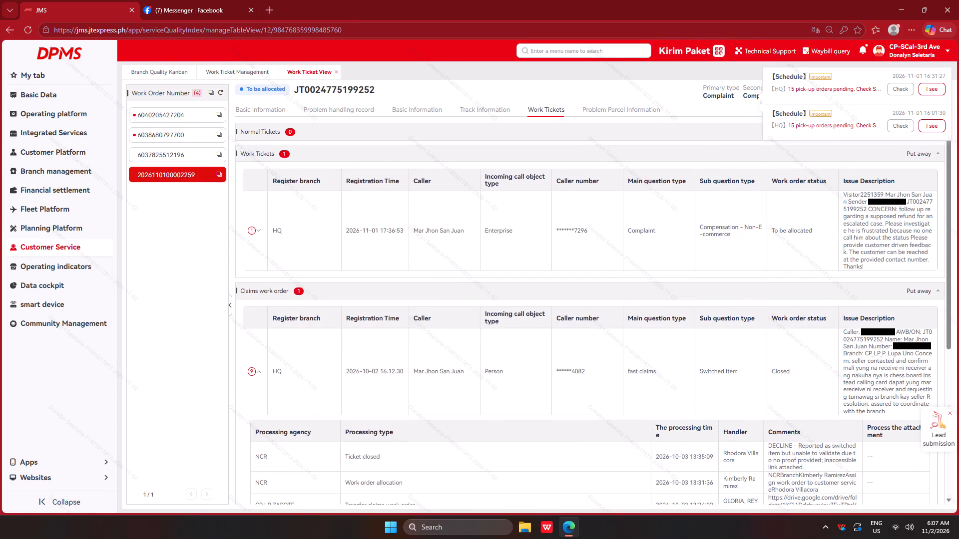
pyautogui.doubleClick(353, 88)
pyautogui.click(373, 92)
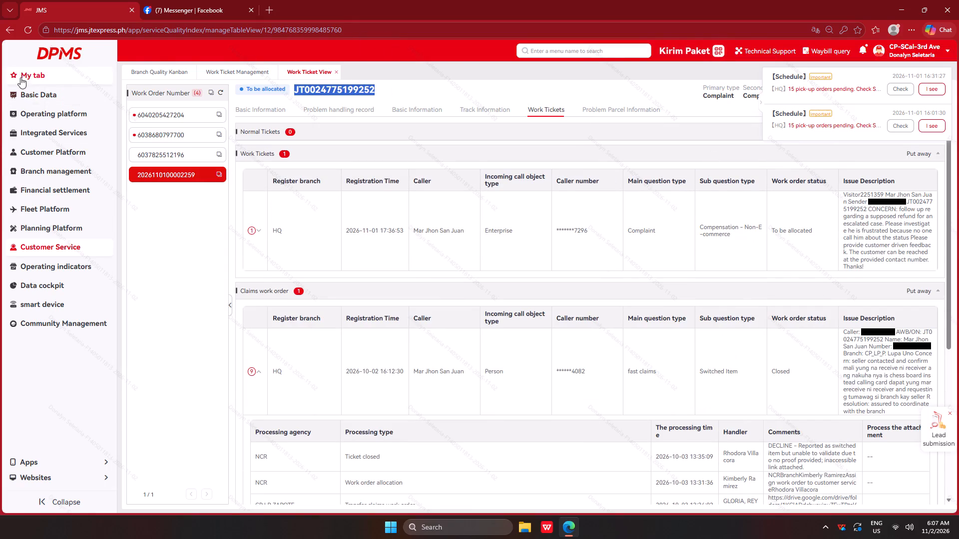
pyautogui.click(20, 77)
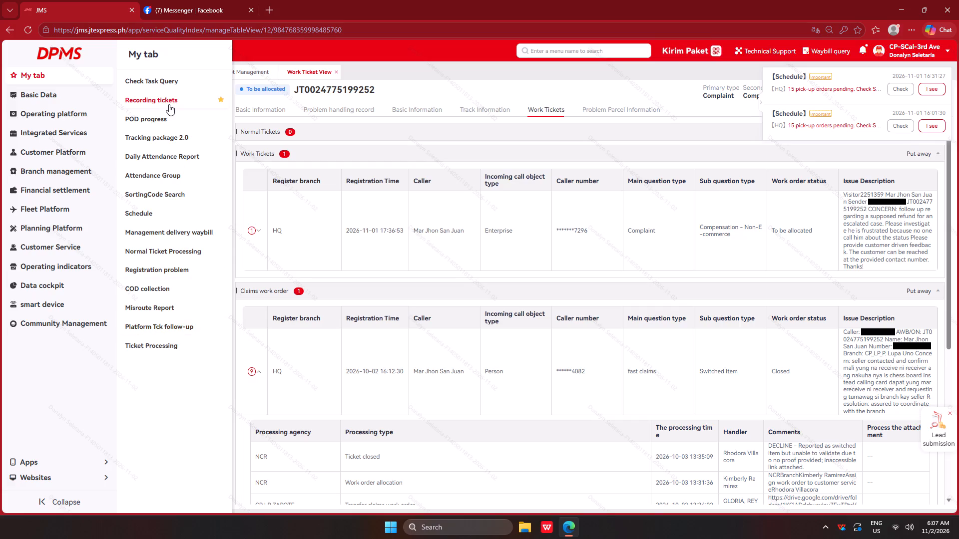
pyautogui.click(166, 135)
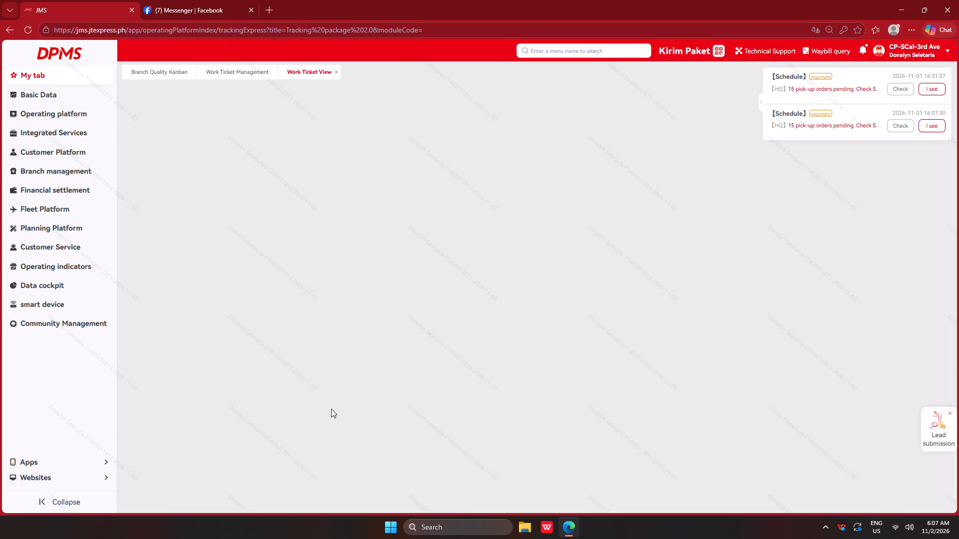
pyautogui.click(194, 242)
pyautogui.hotkey('ctrl', 'v')
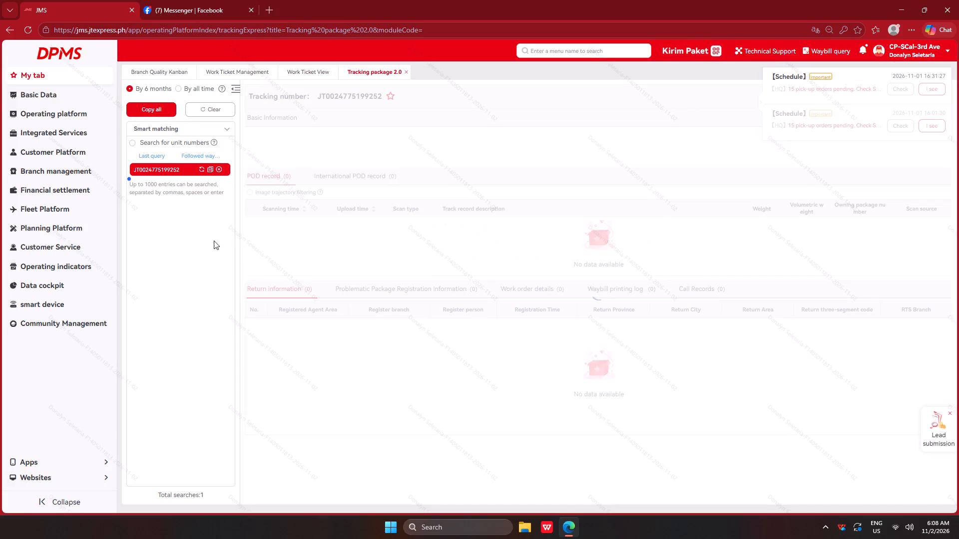
# Examine the parcel's POD record through to delivery and view the photo attached to the POD scan.
pyautogui.scroll(-20, 587, 275)
pyautogui.scroll(-9, 587, 275)
pyautogui.scroll(-4, 157, 465)
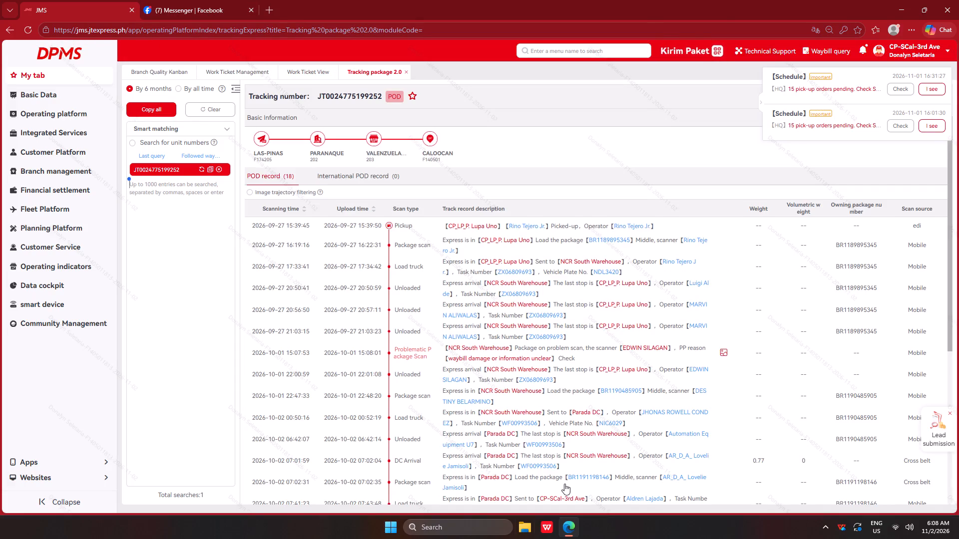
pyautogui.scroll(-9, 564, 484)
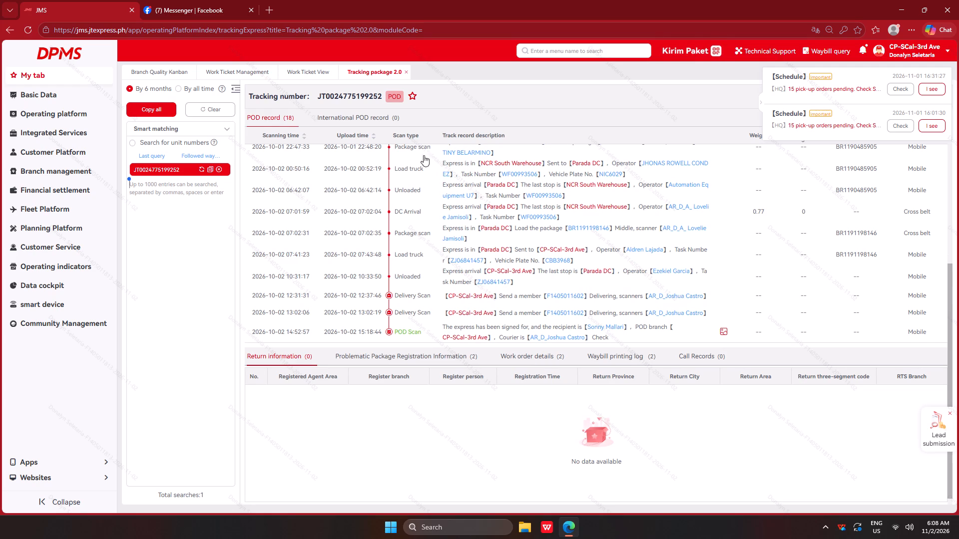
pyautogui.click(720, 330)
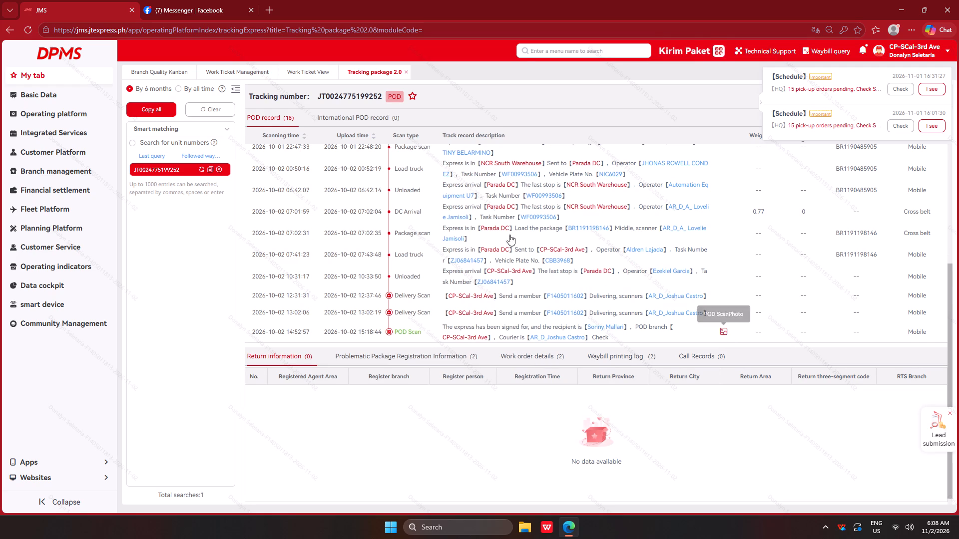
pyautogui.click(341, 197)
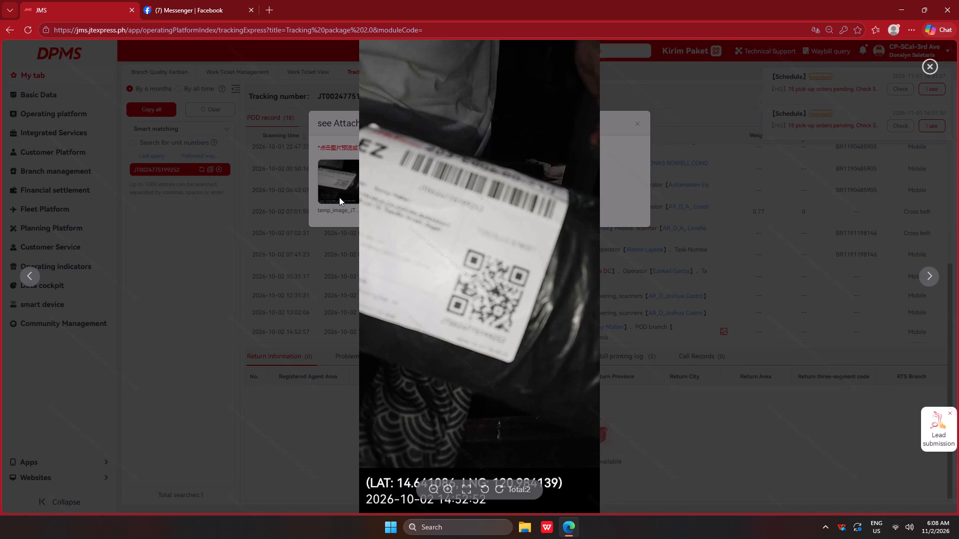
pyautogui.doubleClick(687, 284)
# Expand the parcel's Basic Information to check its item, shipping and settlement details.
pyautogui.scroll(20, 688, 283)
pyautogui.scroll(6, 688, 283)
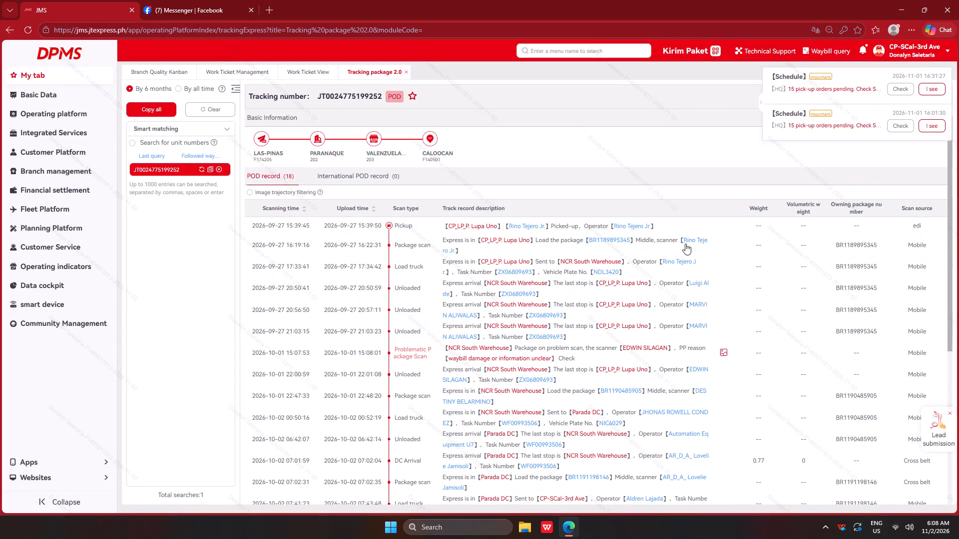
pyautogui.click(662, 116)
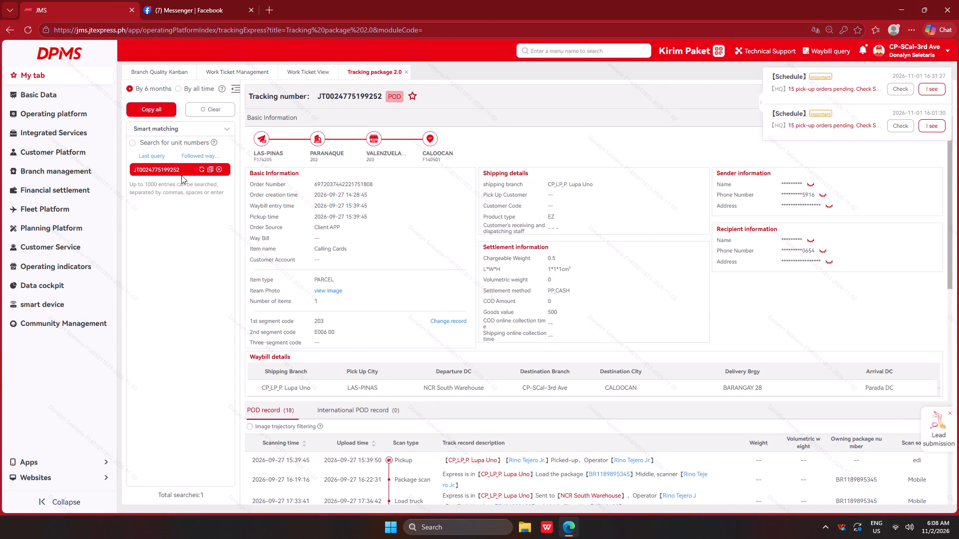
# Return to the Work Ticket View and reread the issue descriptions of the complaint and the claims work order.
pyautogui.click(306, 75)
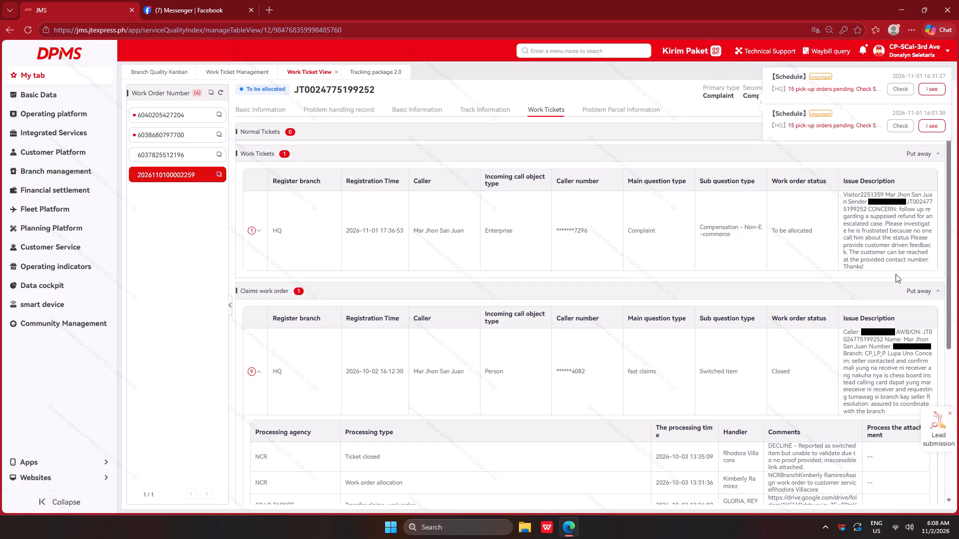
pyautogui.scroll(-1, 893, 361)
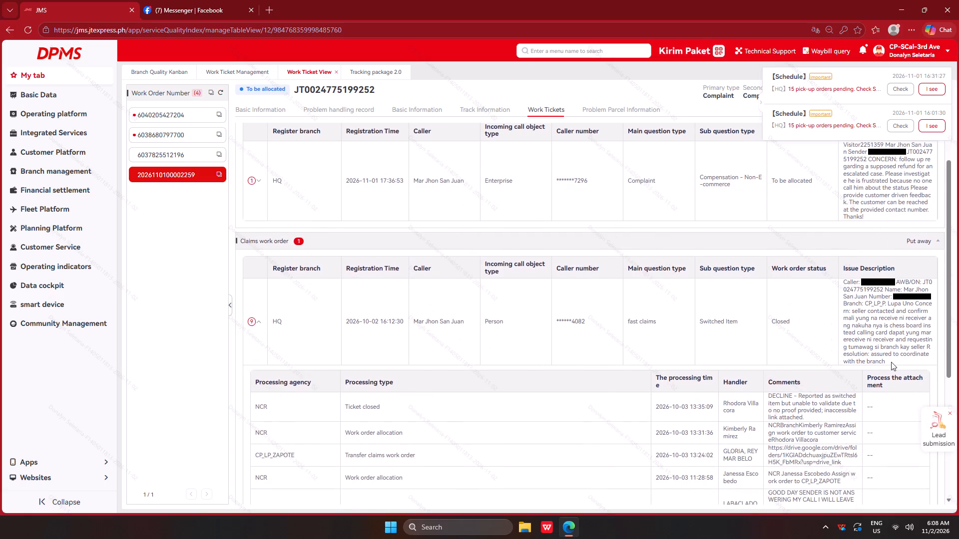
pyautogui.scroll(9, 887, 365)
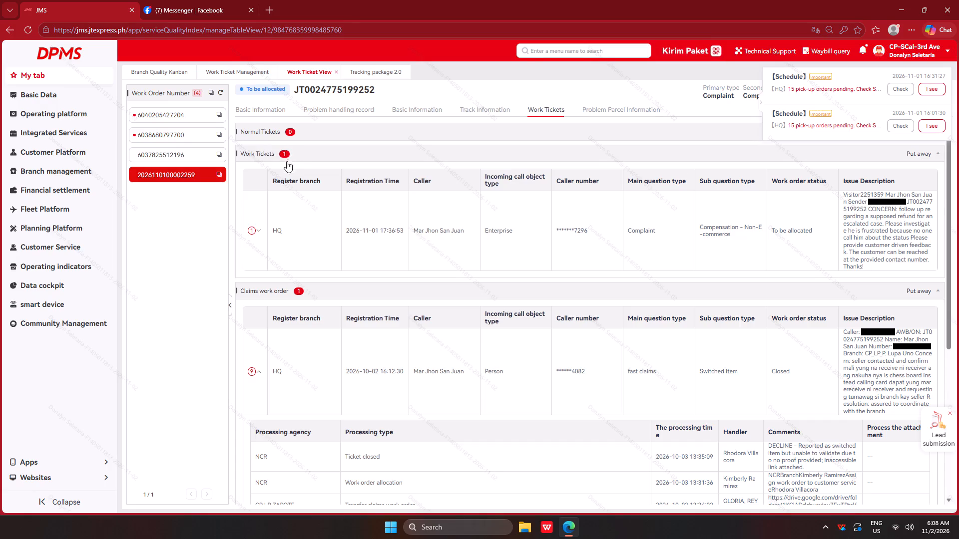
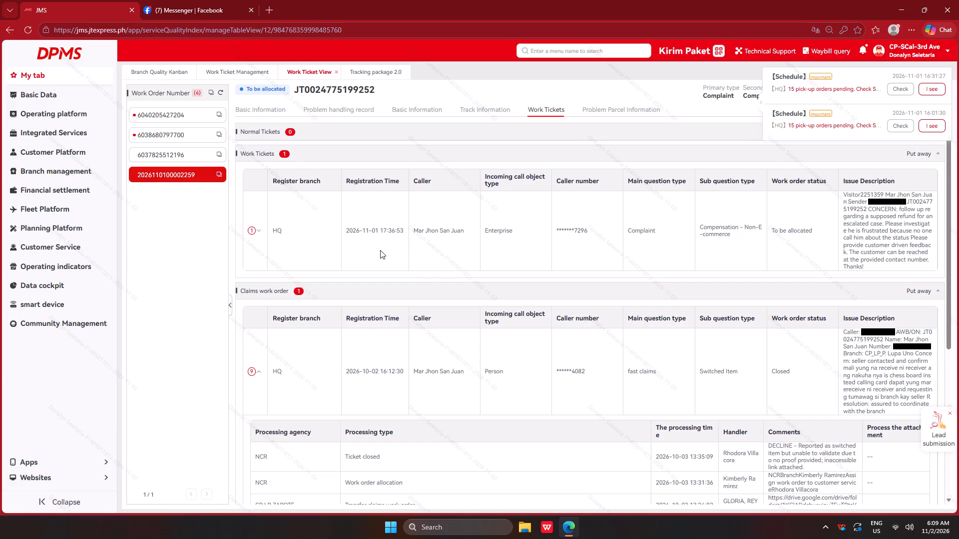
# Close the Work Ticket View and return to the Work Ticket Management list.
pyautogui.click(335, 71)
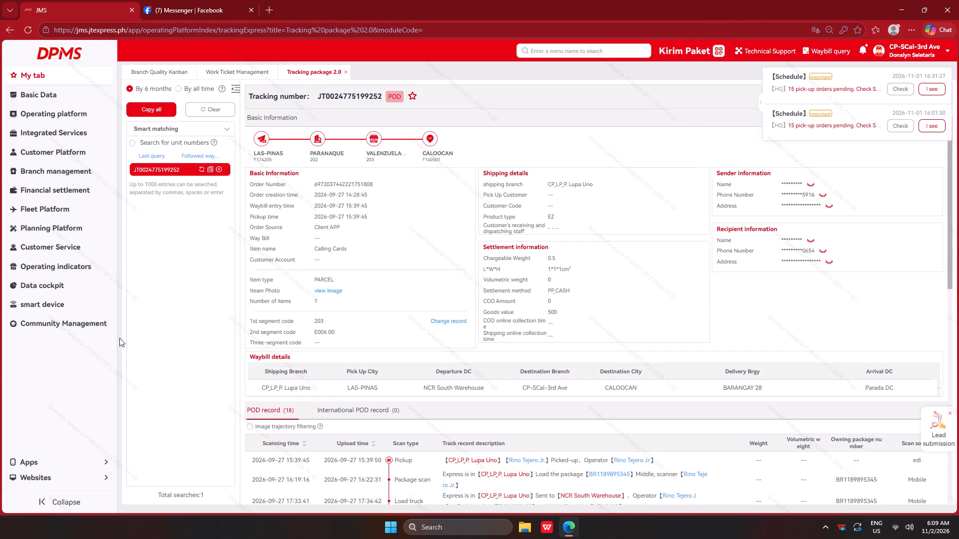
pyautogui.click(244, 72)
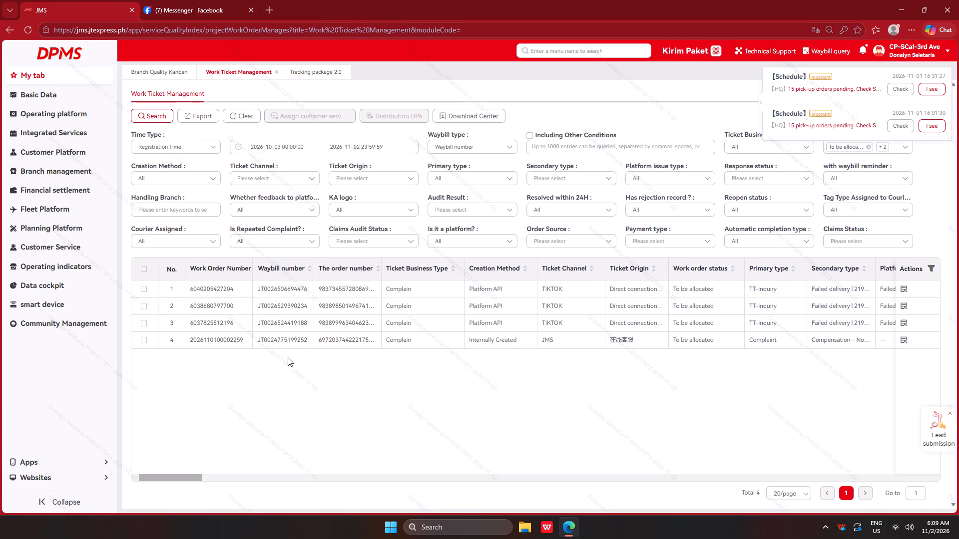
# Capture the waybill numbers of the three TIKTOK tickets as text with the screen text extractor.
pyautogui.press('shift+super+s')
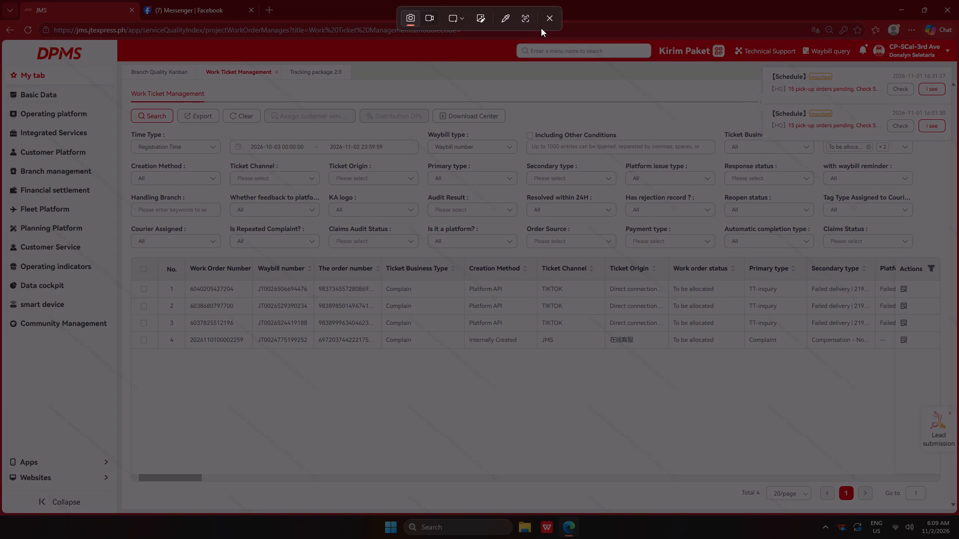
pyautogui.click(525, 15)
pyautogui.moveTo(254, 280); pyautogui.dragTo(275, 311)
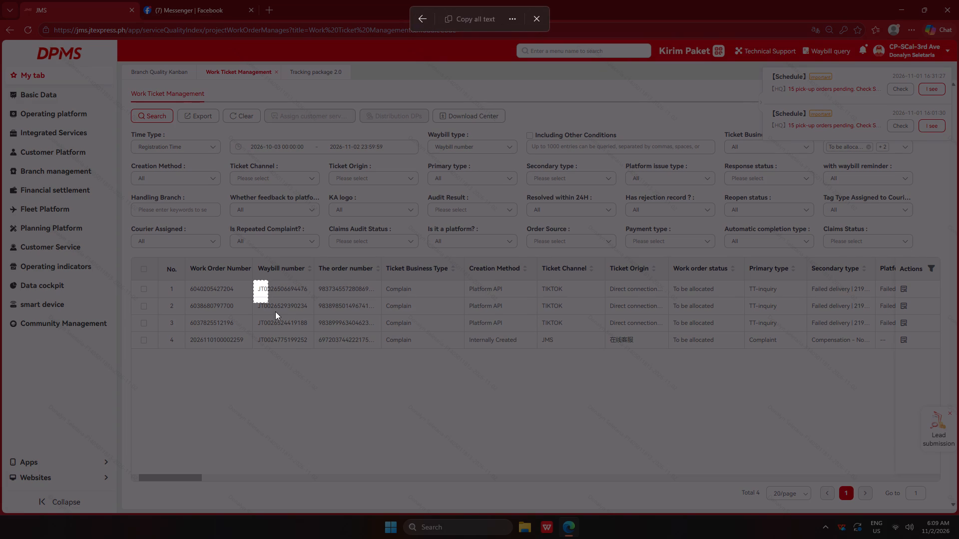
pyautogui.moveTo(275, 311); pyautogui.dragTo(315, 333)
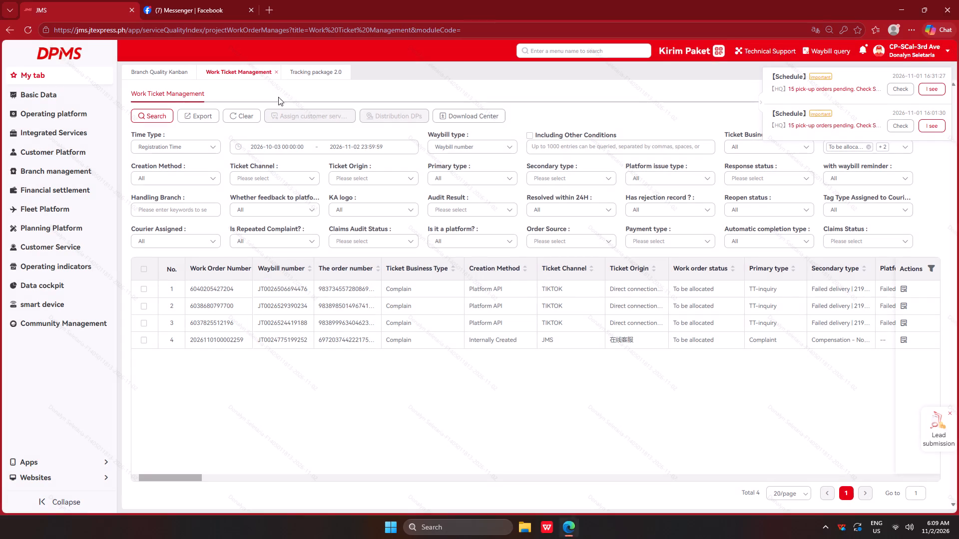
# Clear the previous waybill in Tracking package 2.0 and look up the three captured waybill numbers.
pyautogui.click(300, 72)
pyautogui.click(214, 109)
pyautogui.click(205, 231)
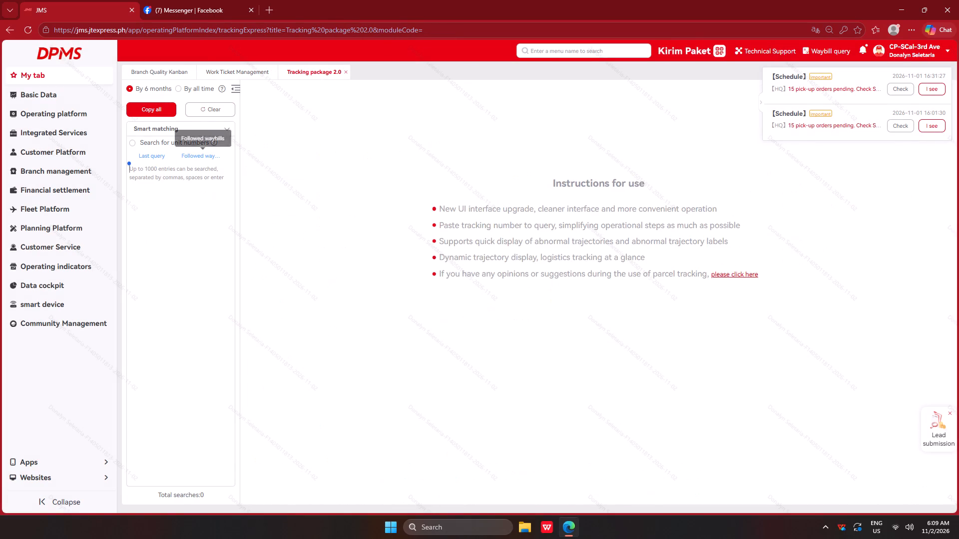
pyautogui.hotkey('ctrl', 'v')
pyautogui.scroll(-8, 770, 284)
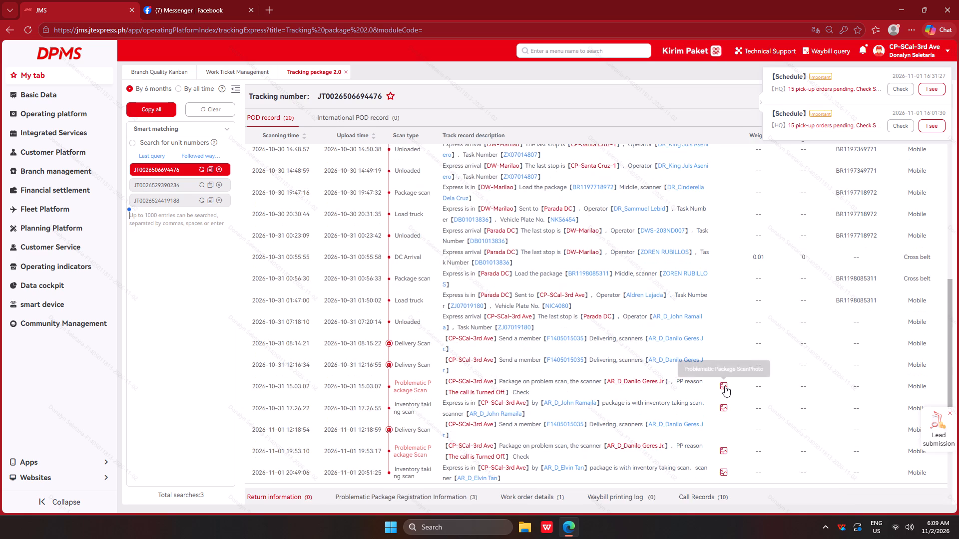
pyautogui.scroll(-1, 725, 386)
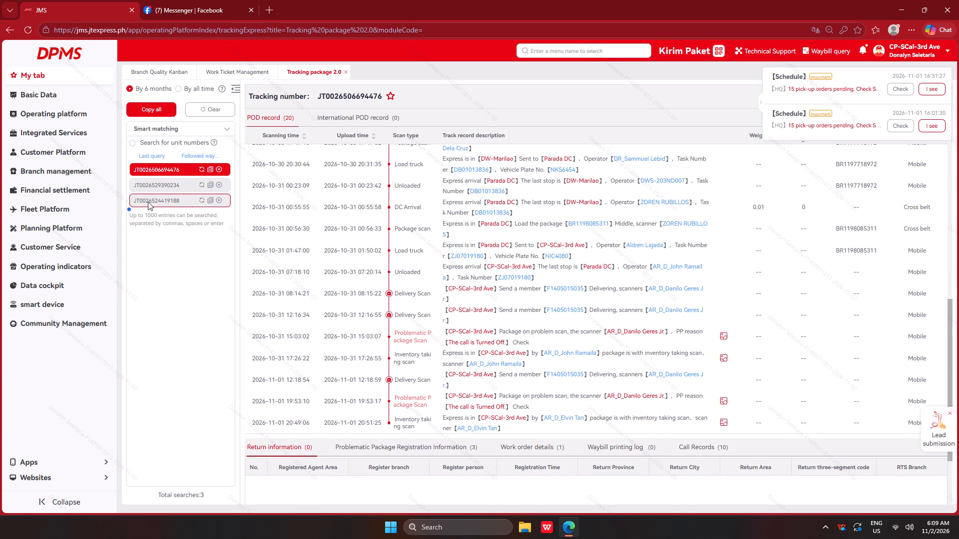
pyautogui.click(135, 193)
pyautogui.click(138, 185)
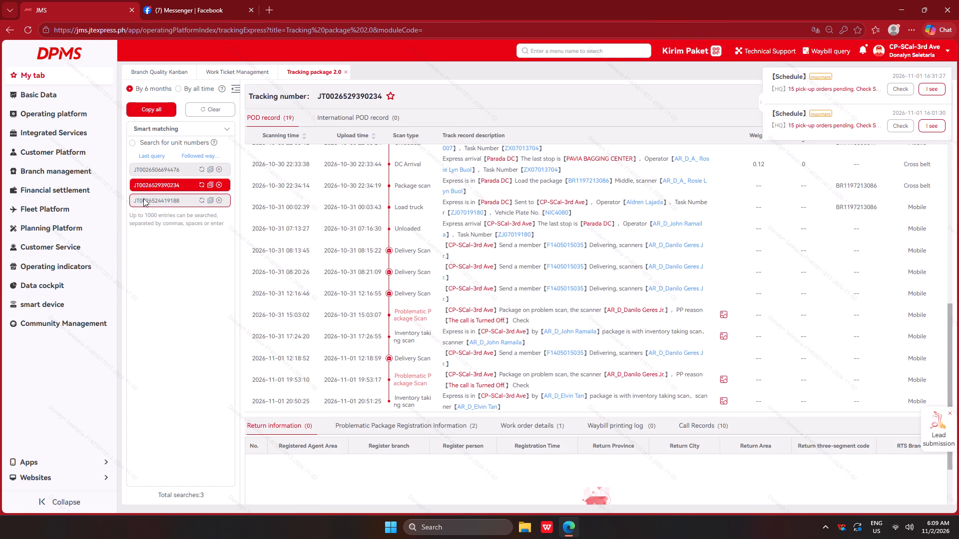
pyautogui.click(143, 198)
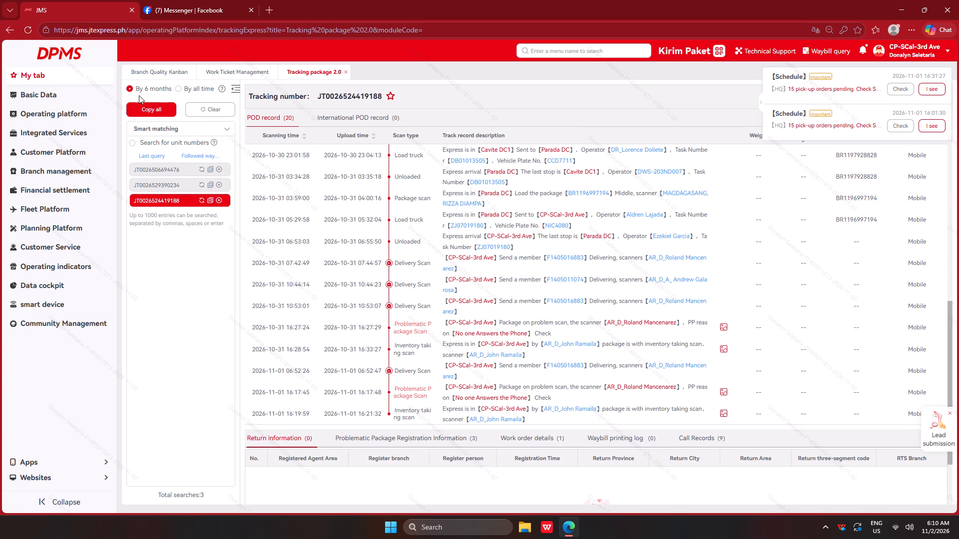
pyautogui.click(151, 164)
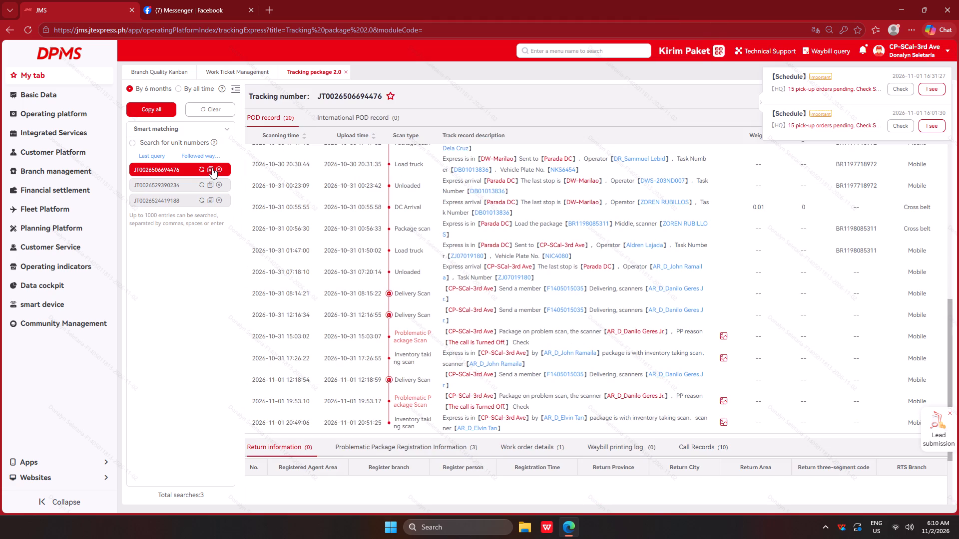
pyautogui.click(212, 168)
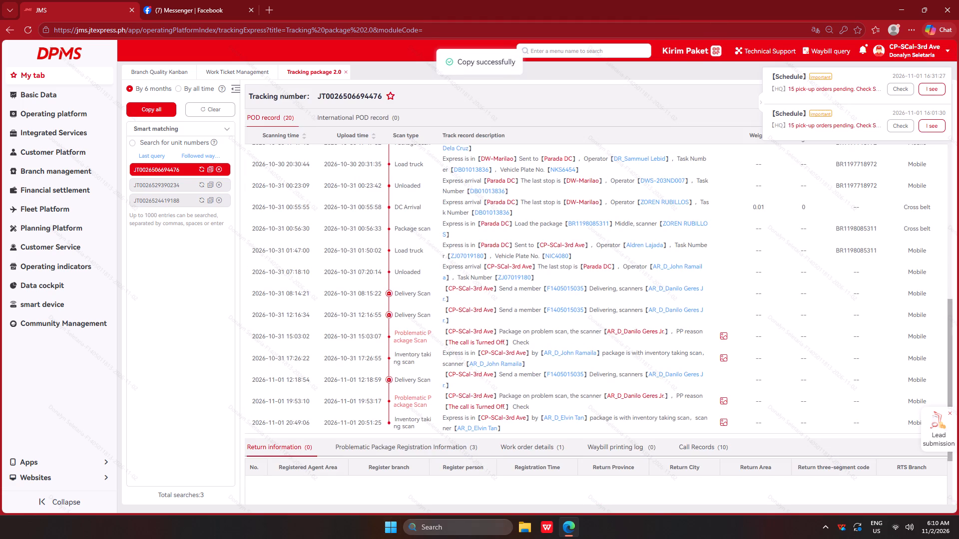
pyautogui.click(419, 527)
pyautogui.write('note')
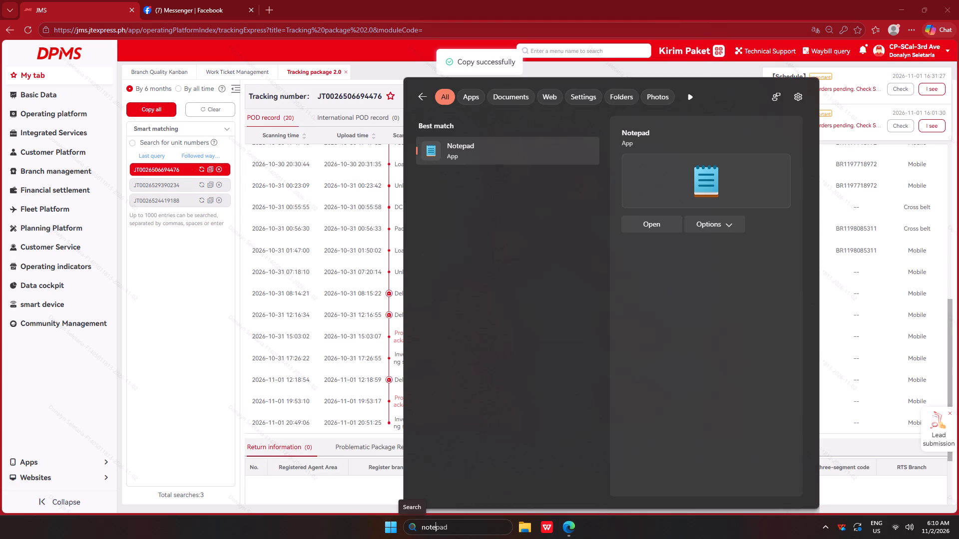
pyautogui.click(473, 150)
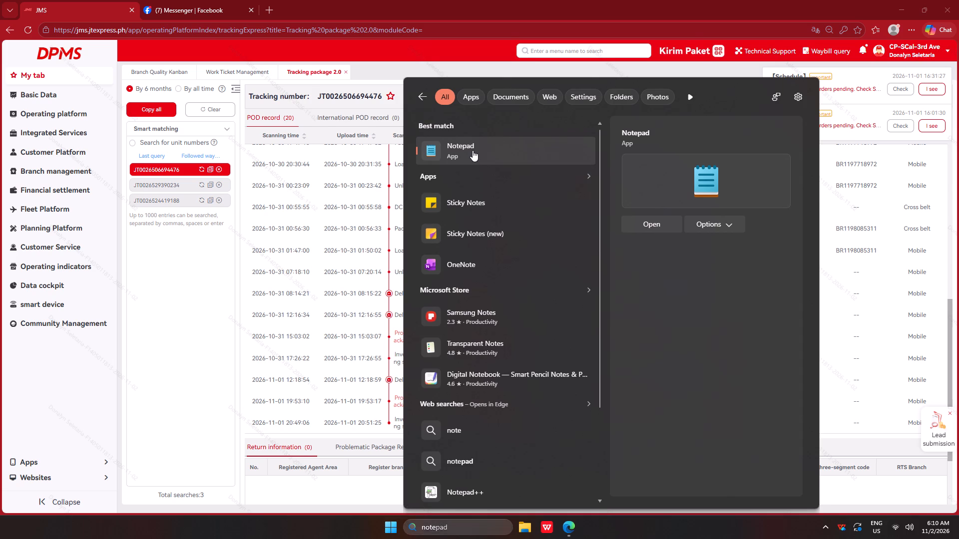
pyautogui.click(284, 56)
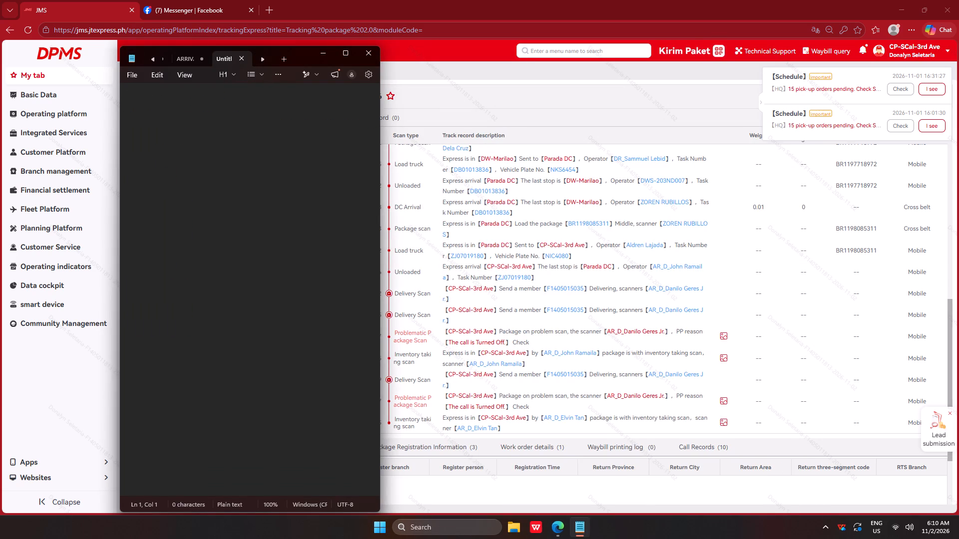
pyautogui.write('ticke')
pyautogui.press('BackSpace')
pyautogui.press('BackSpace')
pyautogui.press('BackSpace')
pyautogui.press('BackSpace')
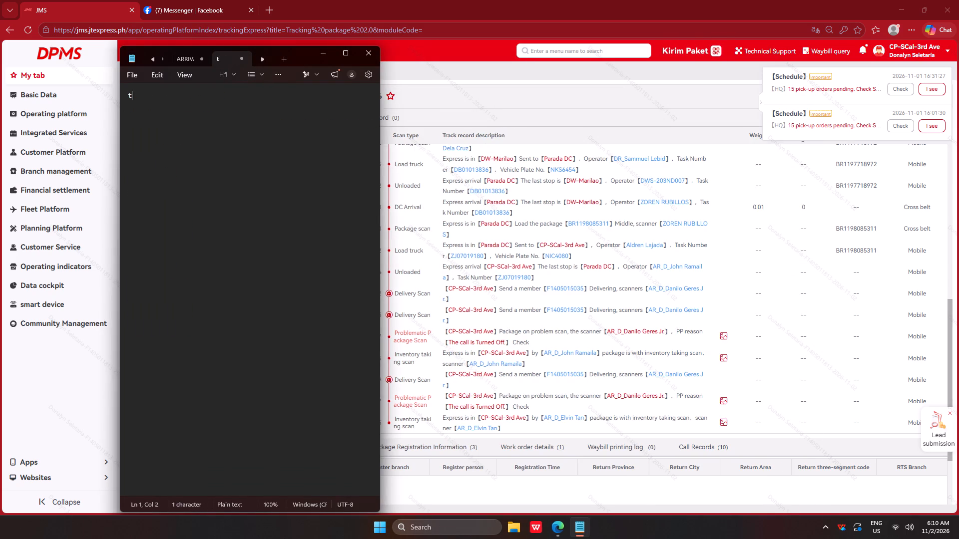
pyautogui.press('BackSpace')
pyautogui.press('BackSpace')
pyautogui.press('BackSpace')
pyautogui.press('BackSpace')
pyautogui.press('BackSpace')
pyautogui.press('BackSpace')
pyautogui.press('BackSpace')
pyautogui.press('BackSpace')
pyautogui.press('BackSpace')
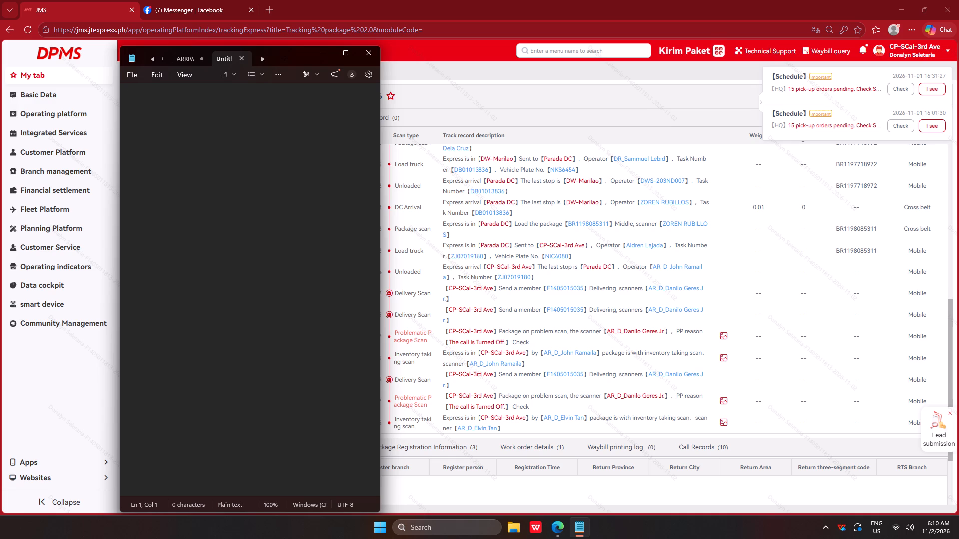
# Head the note with "TICKETS 110226" and leave a blank line beneath it.
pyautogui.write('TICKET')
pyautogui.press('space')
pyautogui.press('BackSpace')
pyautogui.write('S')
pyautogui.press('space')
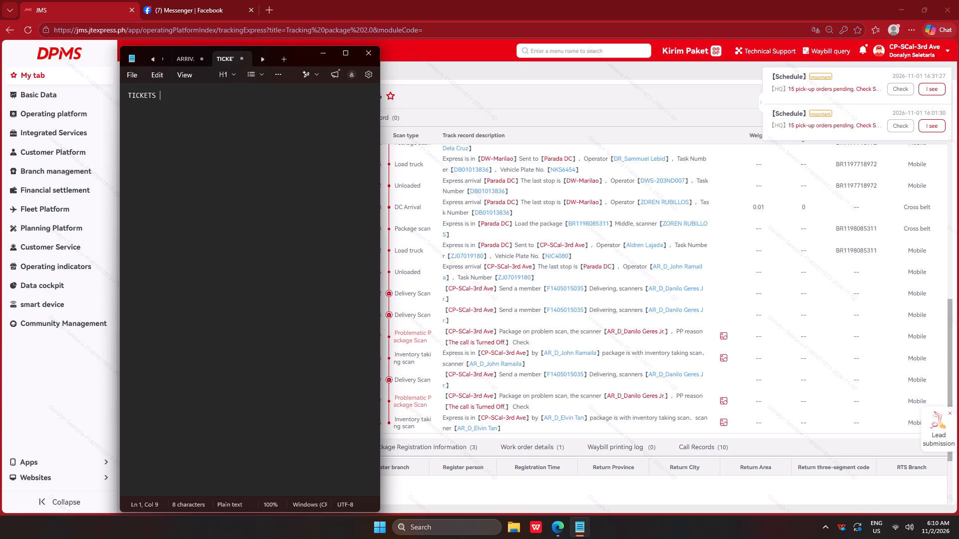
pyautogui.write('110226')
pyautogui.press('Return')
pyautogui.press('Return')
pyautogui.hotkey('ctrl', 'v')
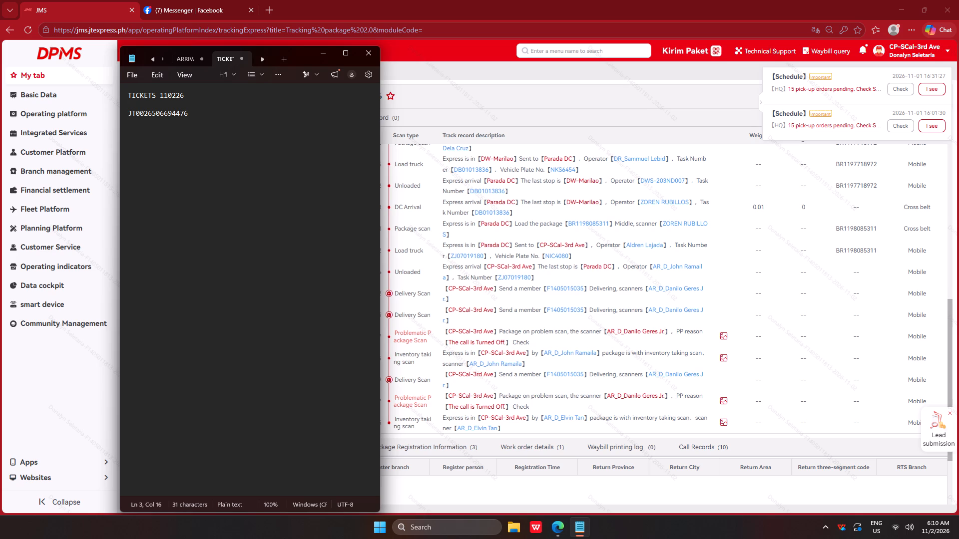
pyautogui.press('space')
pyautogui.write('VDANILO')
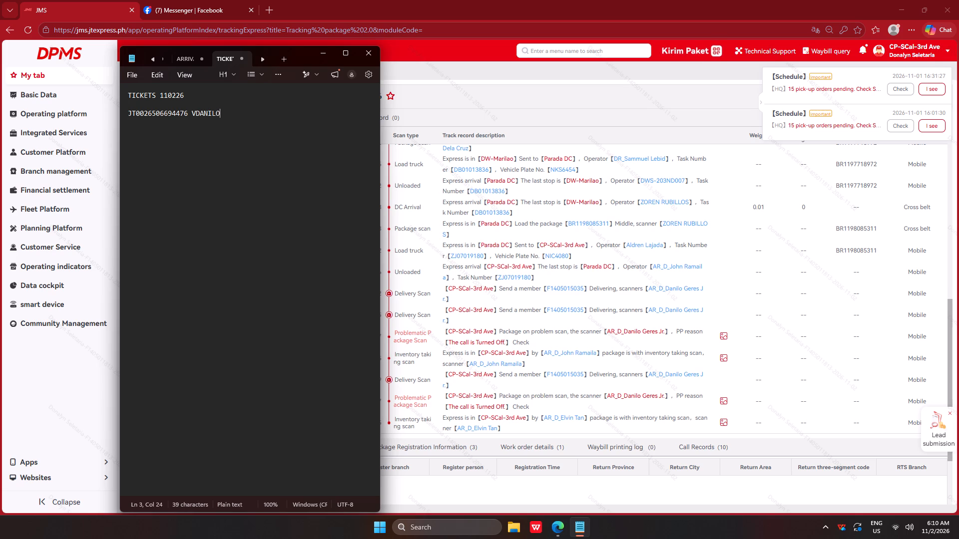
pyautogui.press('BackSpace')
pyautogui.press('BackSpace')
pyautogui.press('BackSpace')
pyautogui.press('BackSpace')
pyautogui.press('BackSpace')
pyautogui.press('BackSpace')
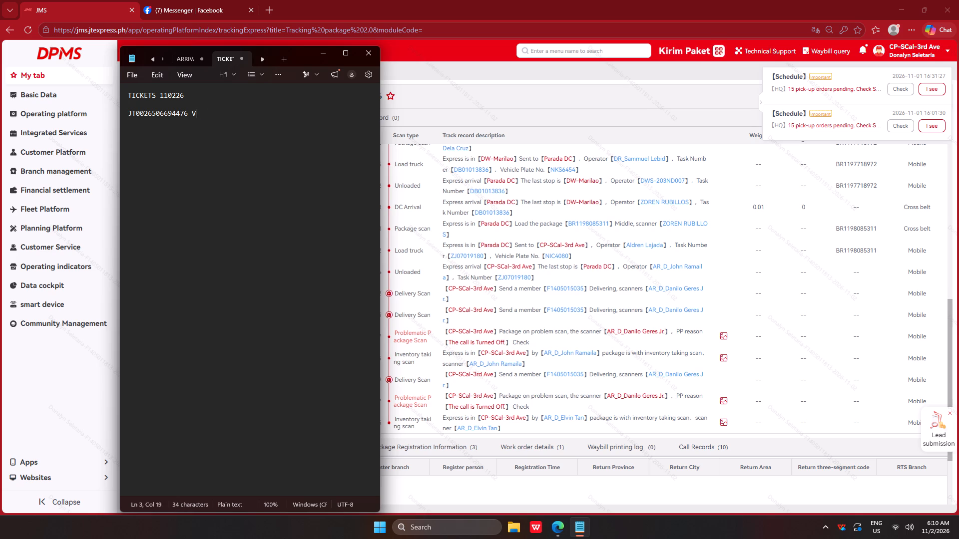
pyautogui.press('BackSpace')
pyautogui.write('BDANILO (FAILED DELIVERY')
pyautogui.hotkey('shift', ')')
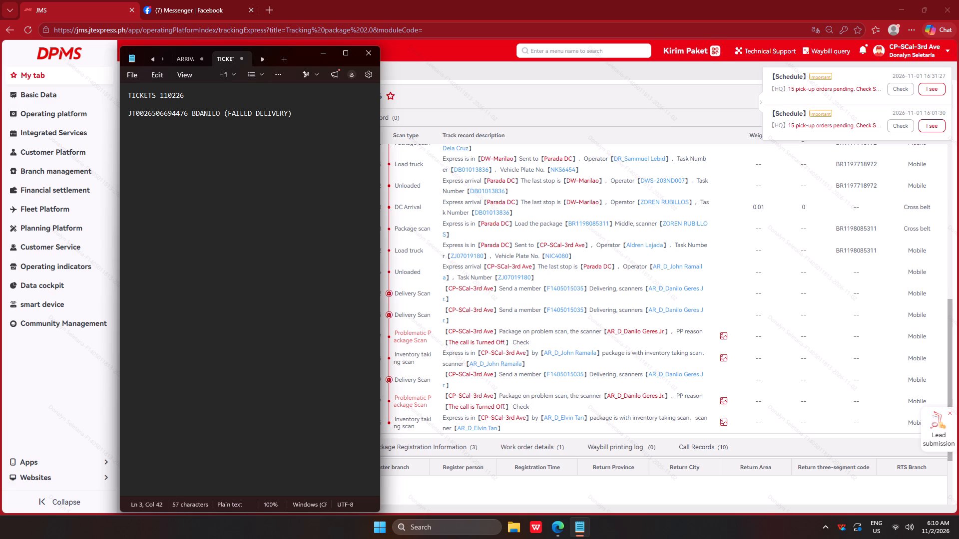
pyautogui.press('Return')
pyautogui.click(642, 278)
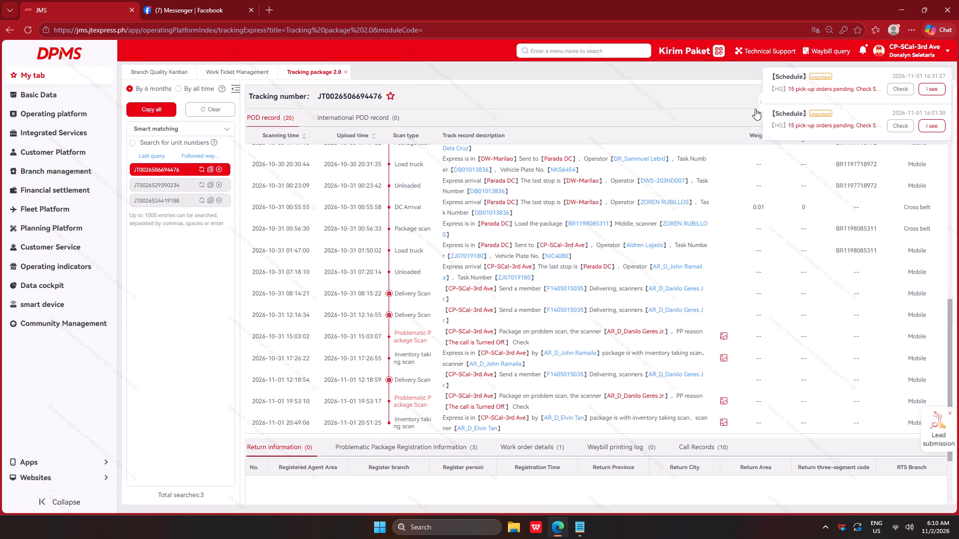
pyautogui.click(761, 102)
pyautogui.scroll(11, 843, 128)
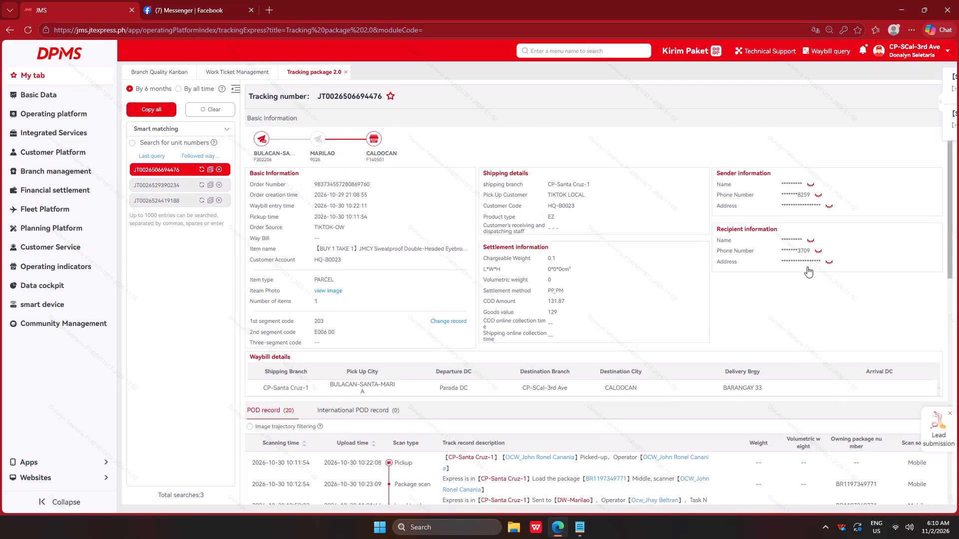
pyautogui.click(812, 240)
pyautogui.doubleClick(818, 250)
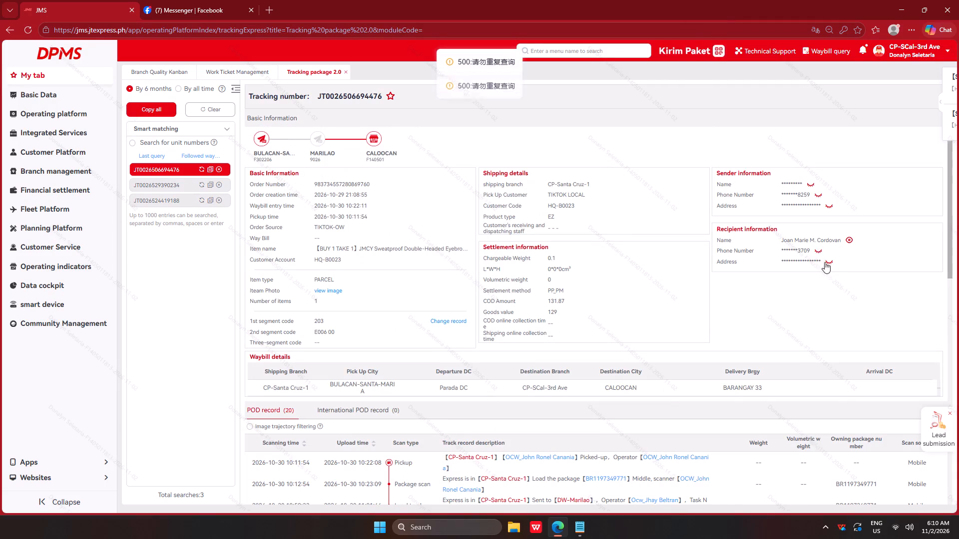
pyautogui.click(819, 252)
pyautogui.click(830, 260)
pyautogui.click(828, 263)
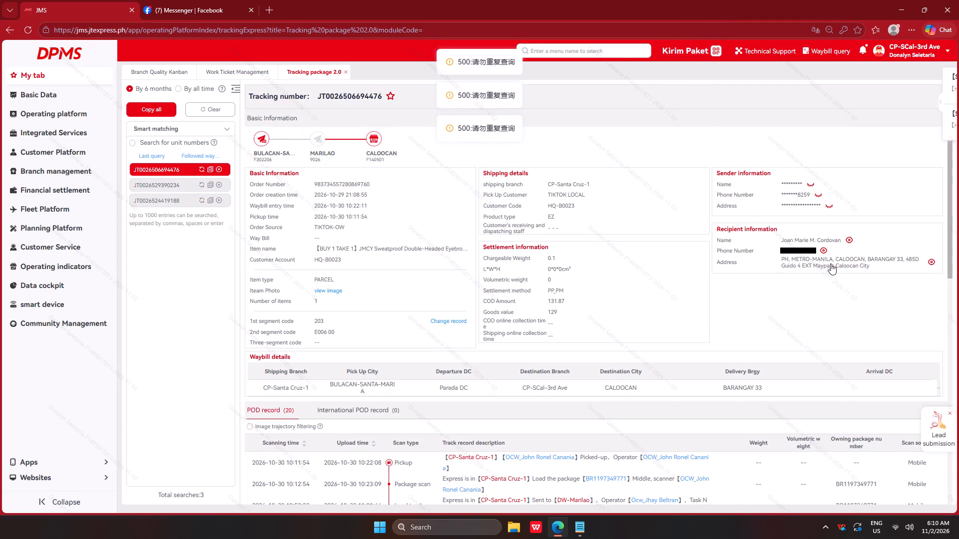
pyautogui.moveTo(714, 228); pyautogui.dragTo(874, 274)
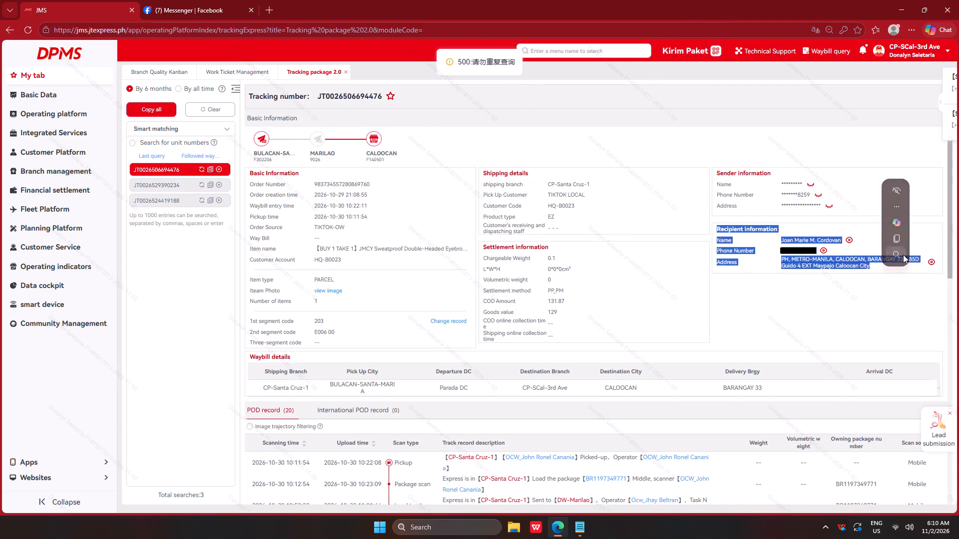
pyautogui.click(897, 238)
pyautogui.click(586, 529)
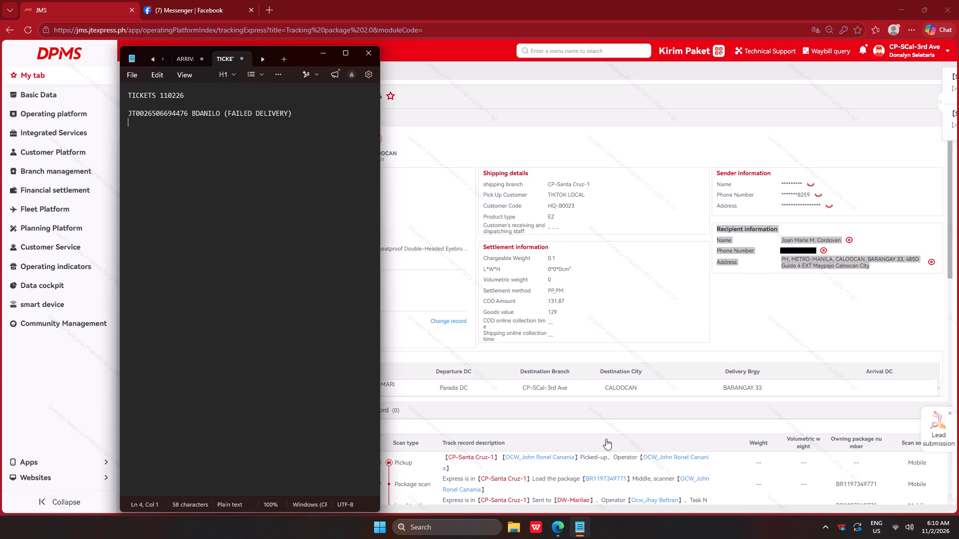
pyautogui.hotkey('ctrl', 'v')
pyautogui.press('Return')
pyautogui.press('Return')
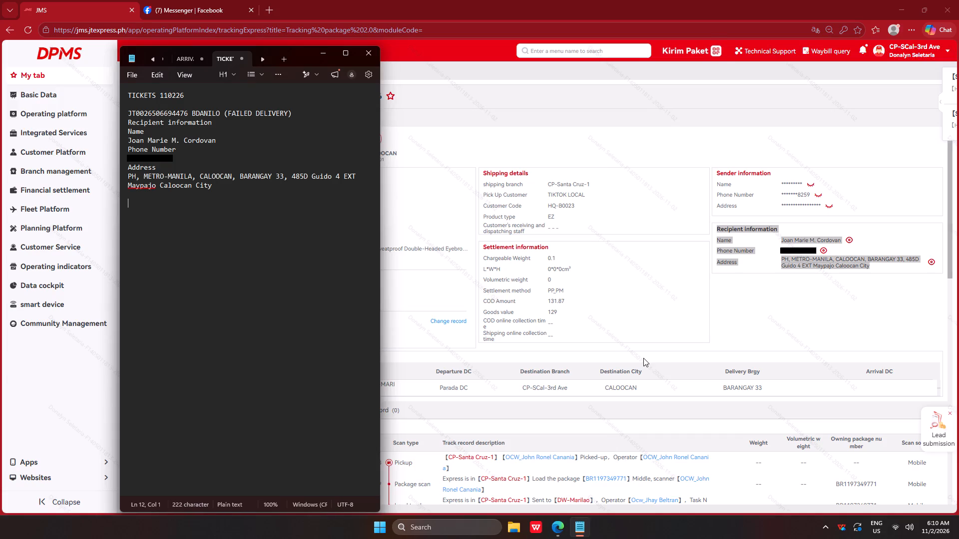
pyautogui.click(551, 227)
pyautogui.click(158, 183)
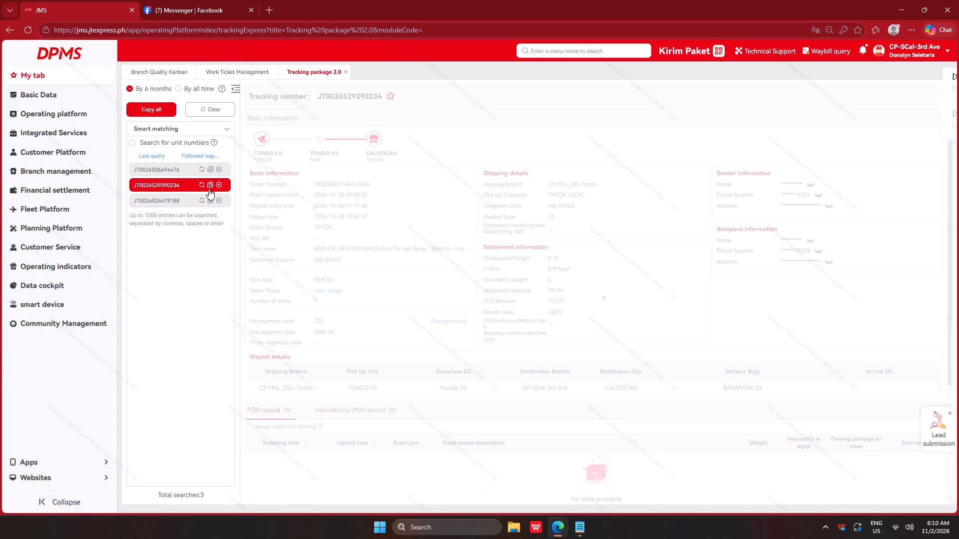
pyautogui.click(208, 185)
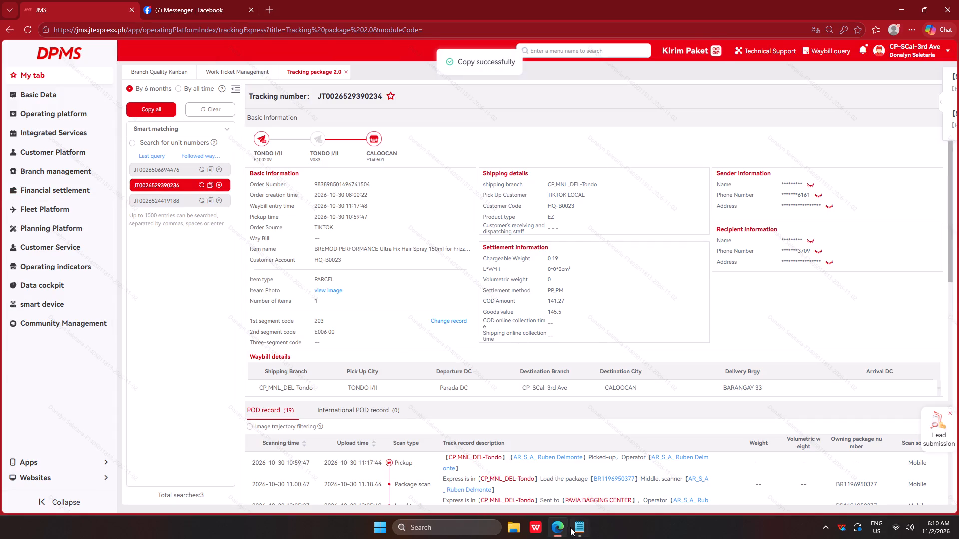
pyautogui.click(571, 529)
pyautogui.hotkey('ctrl', 'v')
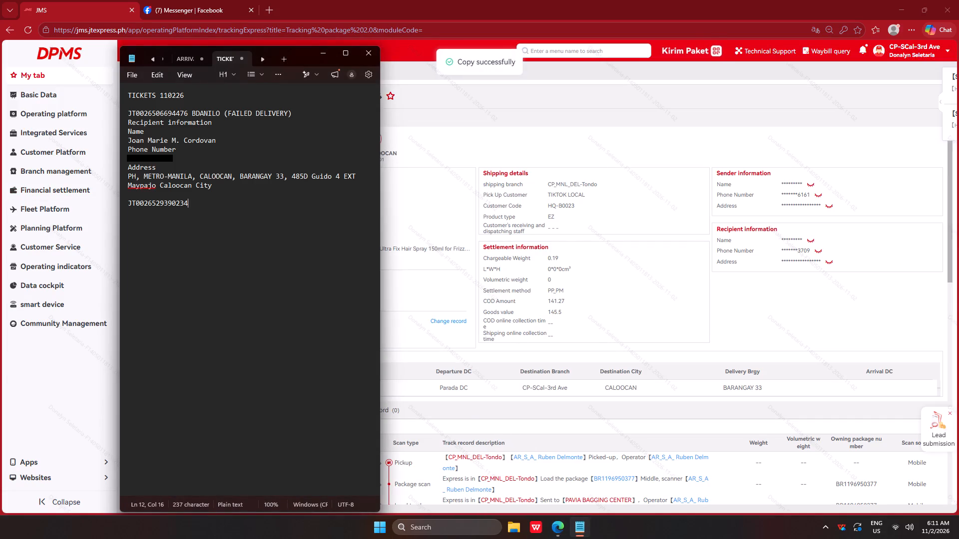
pyautogui.moveTo(195, 111); pyautogui.dragTo(297, 118)
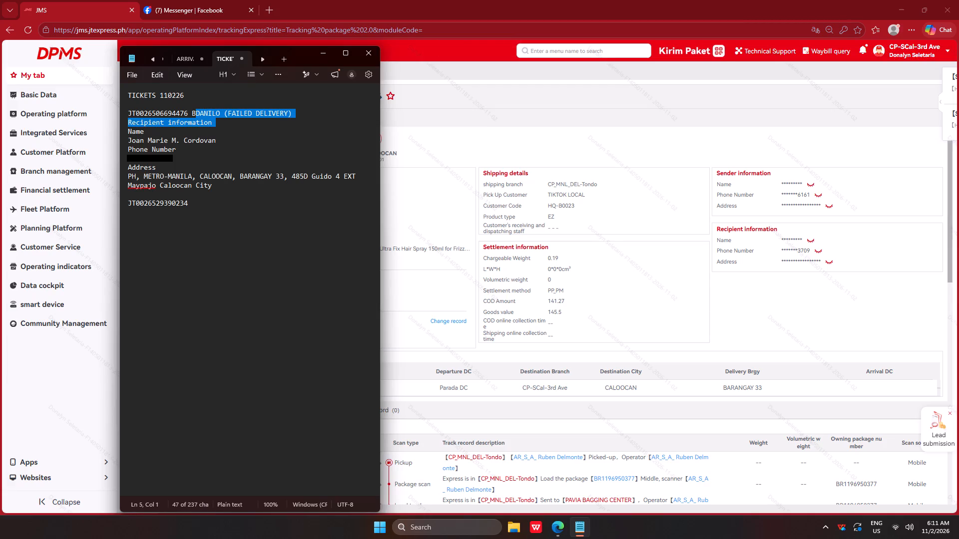
pyautogui.moveTo(297, 118); pyautogui.dragTo(298, 116)
pyautogui.hotkey('ctrl', 'c')
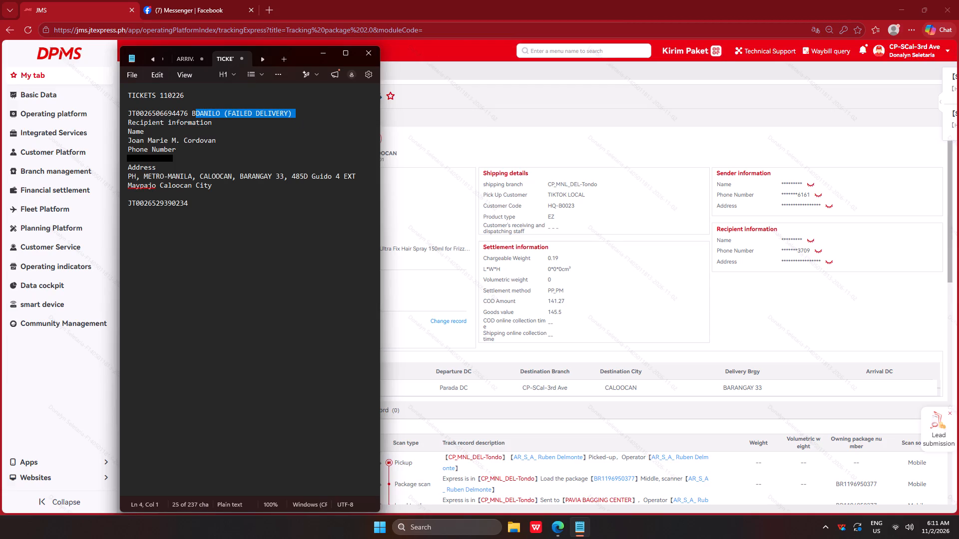
pyautogui.click(222, 212)
pyautogui.press('space')
pyautogui.hotkey('ctrl', 'v')
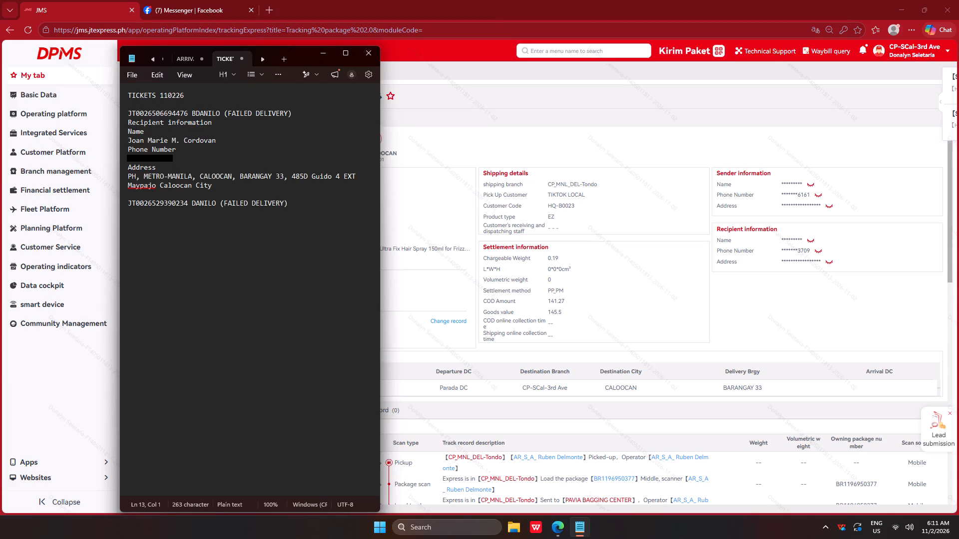
pyautogui.click(192, 113)
pyautogui.press('Delete')
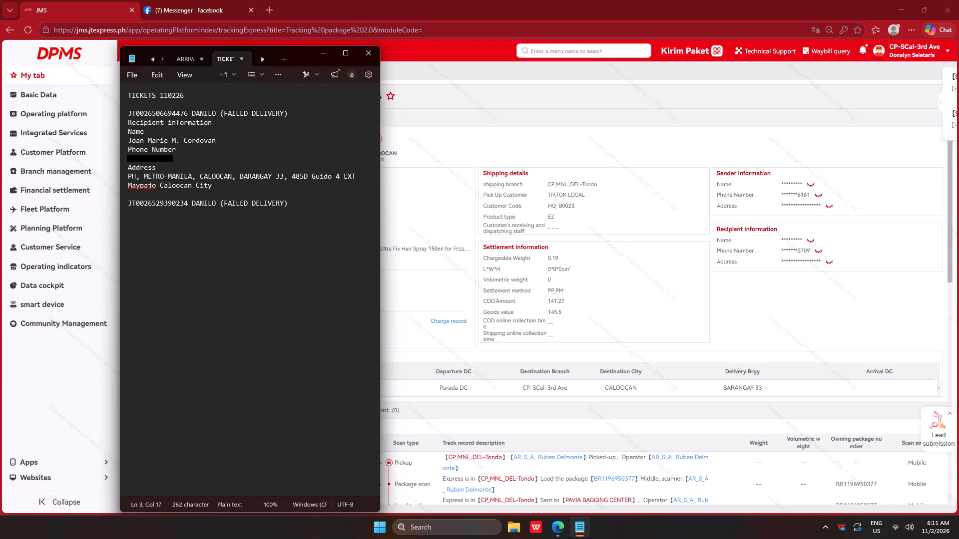
pyautogui.click(901, 280)
pyautogui.click(808, 241)
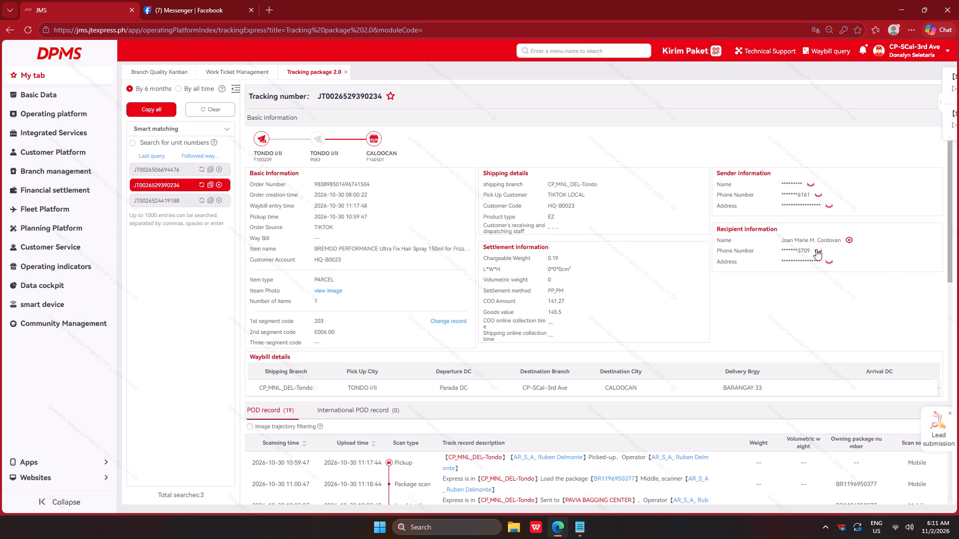
pyautogui.click(816, 251)
pyautogui.click(826, 263)
pyautogui.click(821, 247)
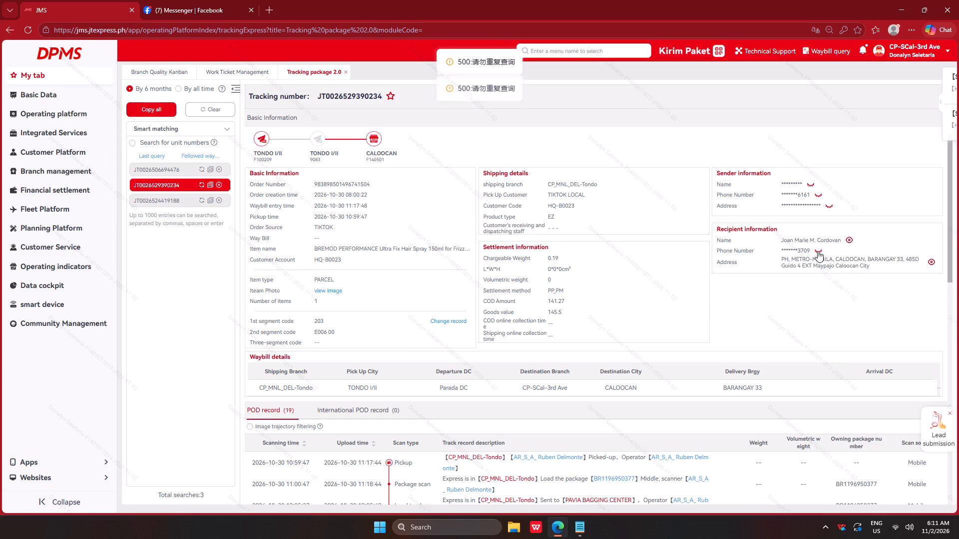
pyautogui.click(818, 247)
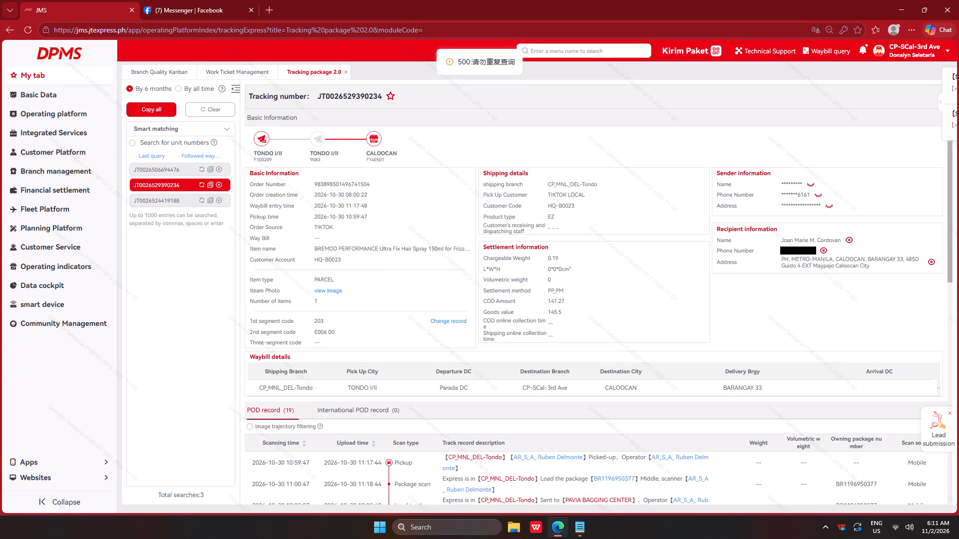
pyautogui.moveTo(717, 230); pyautogui.dragTo(875, 292)
pyautogui.click(898, 262)
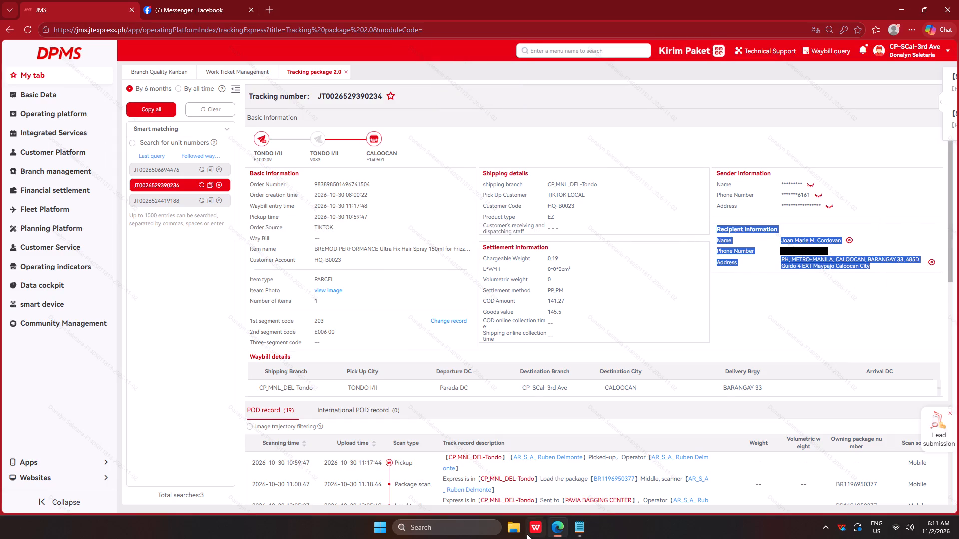
pyautogui.click(585, 531)
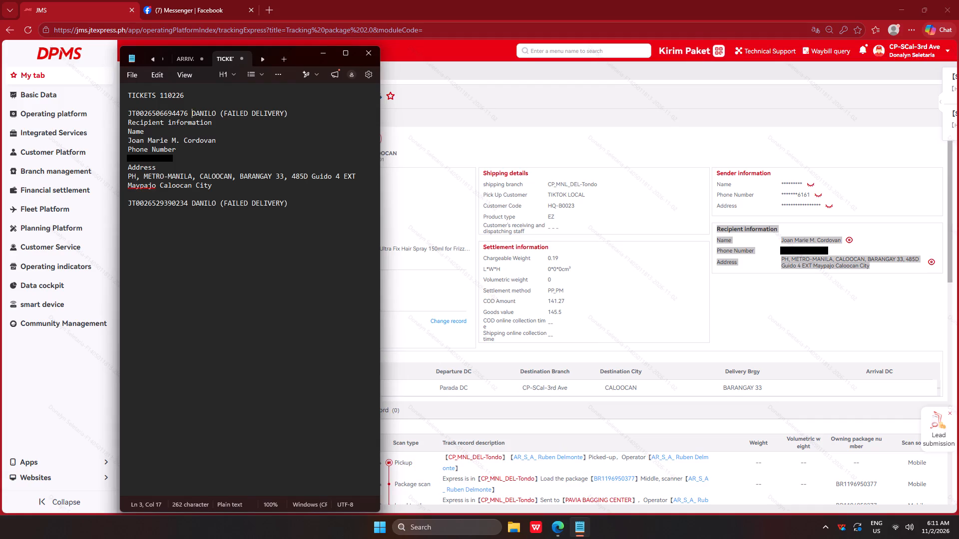
pyautogui.click(135, 209)
pyautogui.hotkey('ctrl', 'v')
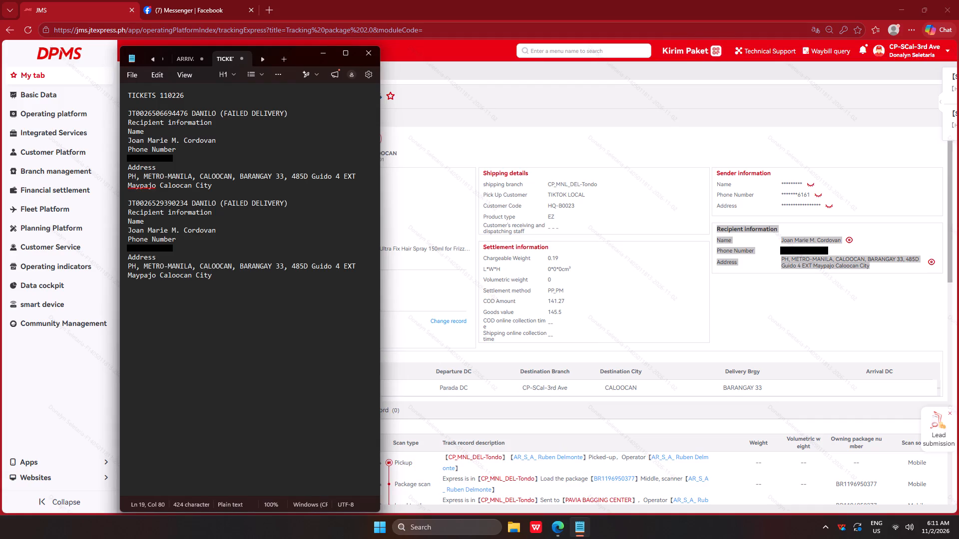
pyautogui.press('Return')
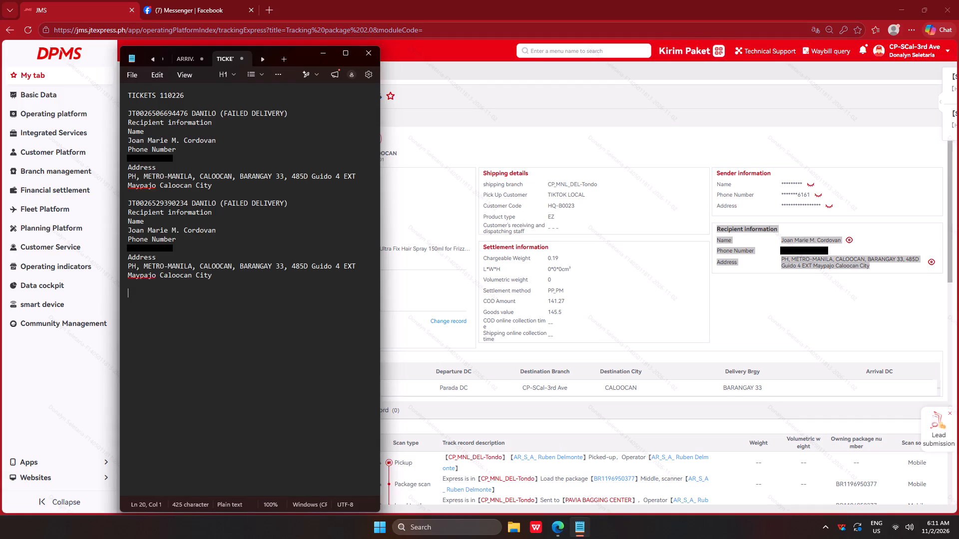
pyautogui.press('Return')
pyautogui.click(641, 352)
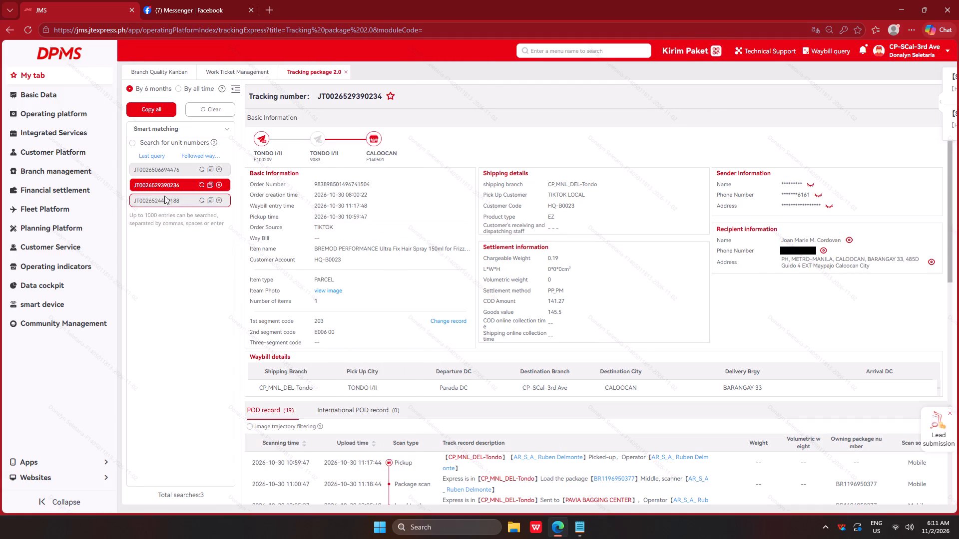
pyautogui.click(164, 197)
pyautogui.scroll(-8, 716, 230)
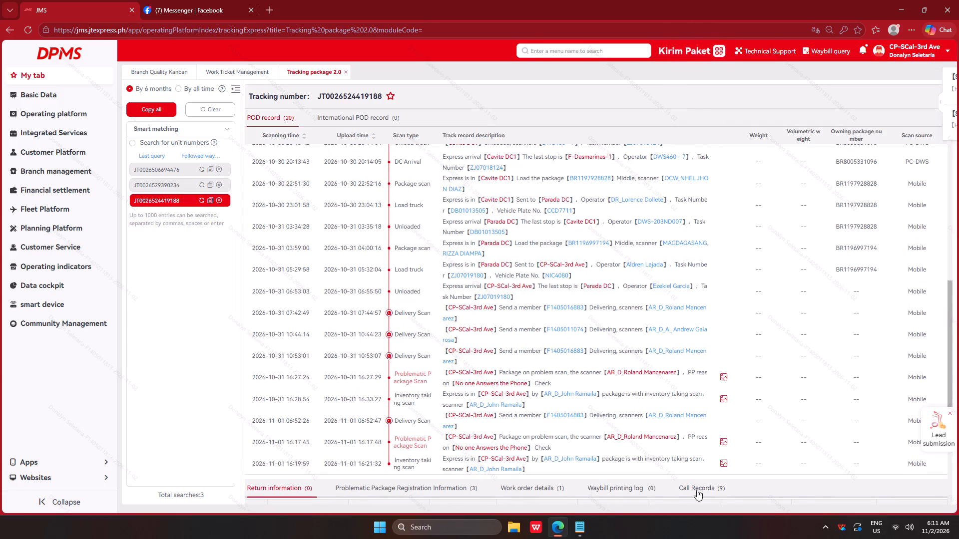
pyautogui.click(209, 201)
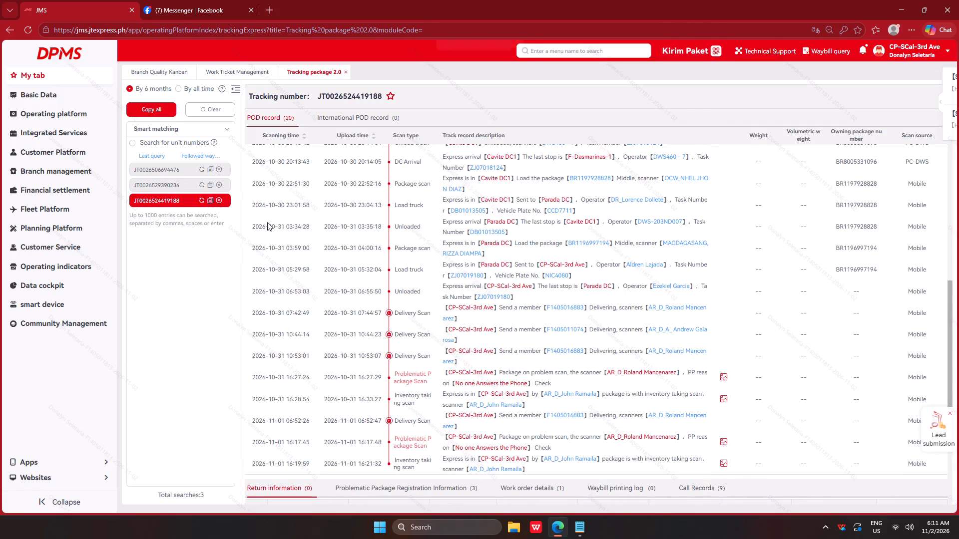
pyautogui.click(579, 532)
pyautogui.hotkey('ctrl', 'v')
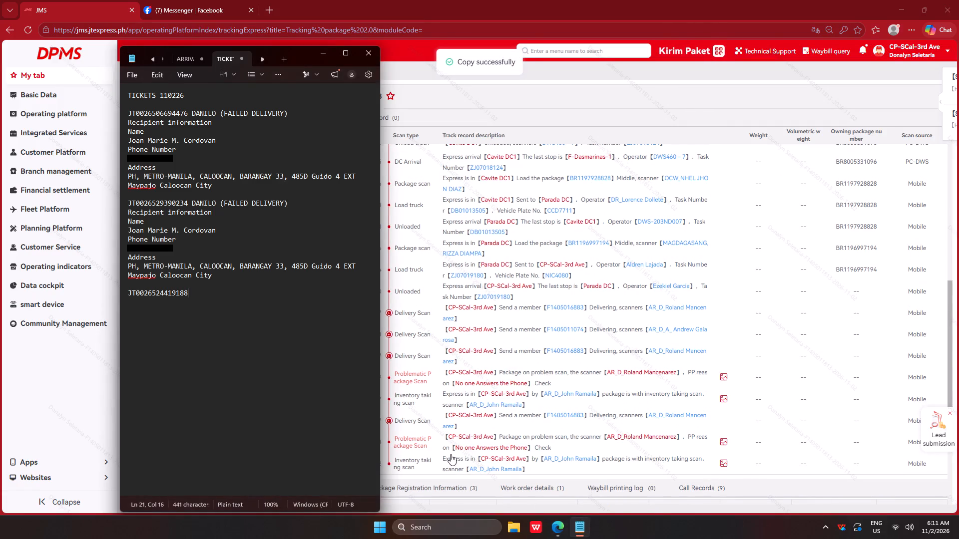
pyautogui.press('space')
pyautogui.write('ROOLAND')
pyautogui.press('BackSpace')
pyautogui.press('BackSpace')
pyautogui.press('BackSpace')
pyautogui.press('BackSpace')
pyautogui.press('BackSpace')
pyautogui.write('LAND')
pyautogui.press('space')
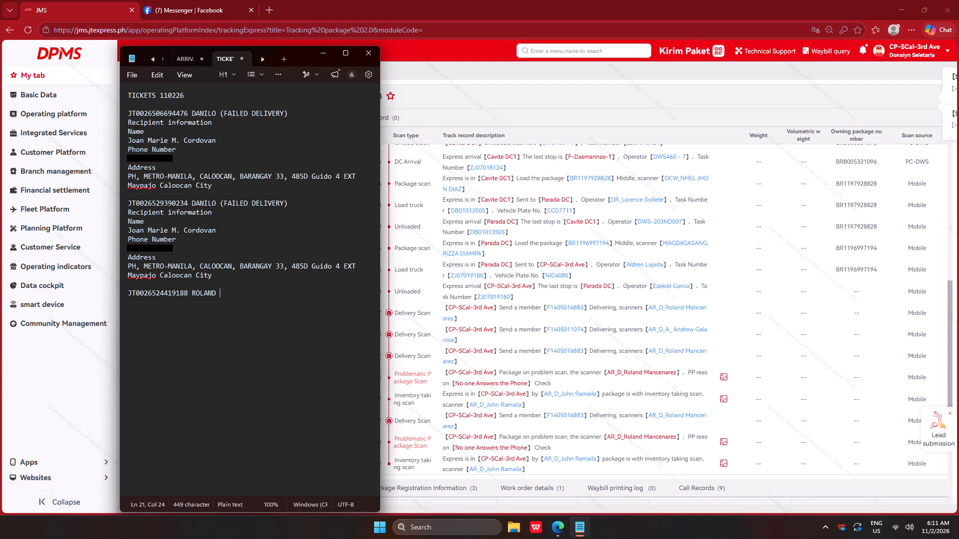
pyautogui.moveTo(219, 203); pyautogui.dragTo(295, 207)
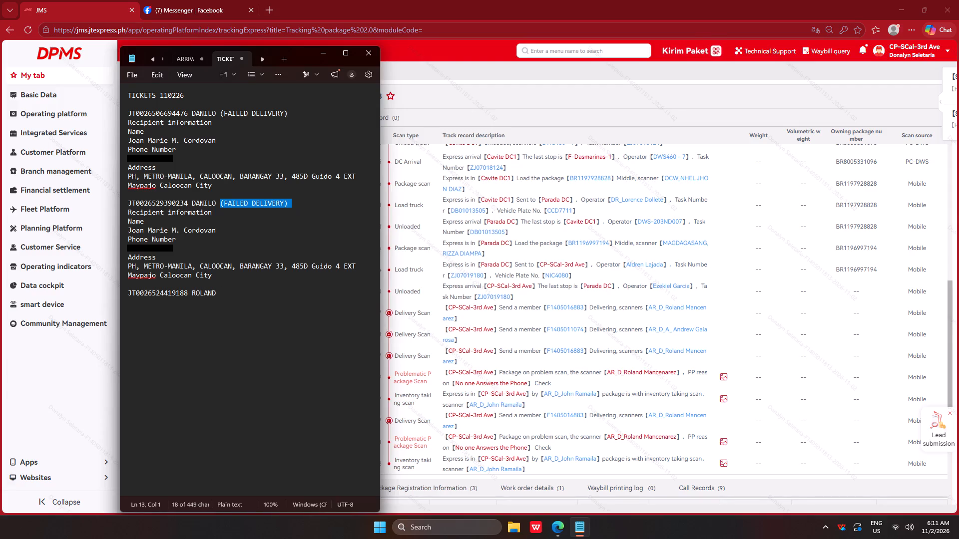
pyautogui.hotkey('ctrl', 'c')
pyautogui.click(229, 291)
pyautogui.hotkey('ctrl', 'v')
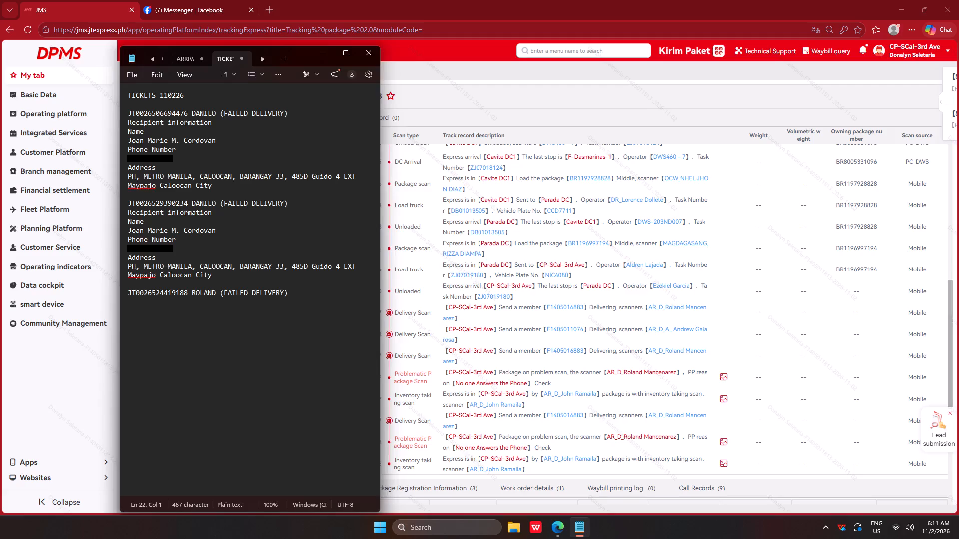
pyautogui.click(656, 371)
pyautogui.scroll(13, 747, 320)
pyautogui.click(815, 240)
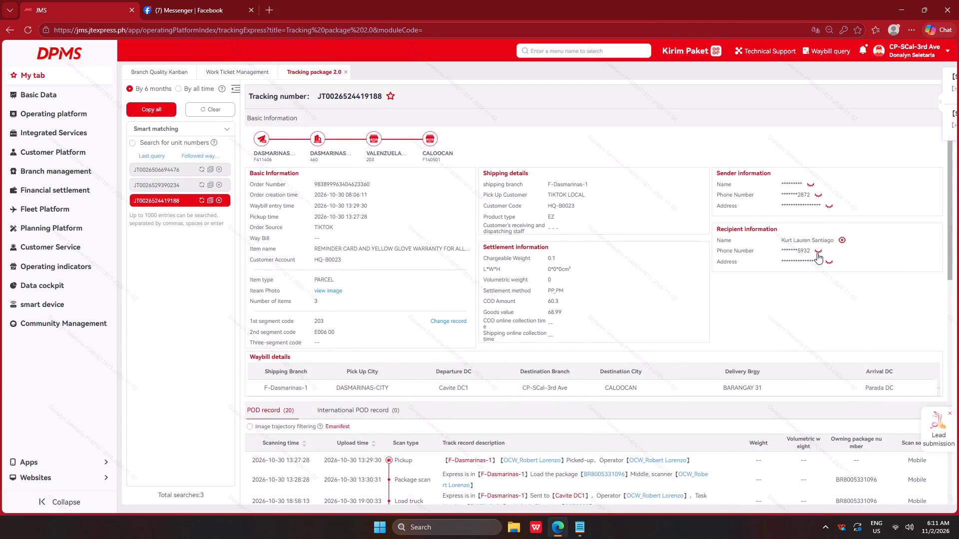
pyautogui.click(818, 253)
pyautogui.click(818, 252)
pyautogui.click(828, 261)
pyautogui.click(830, 265)
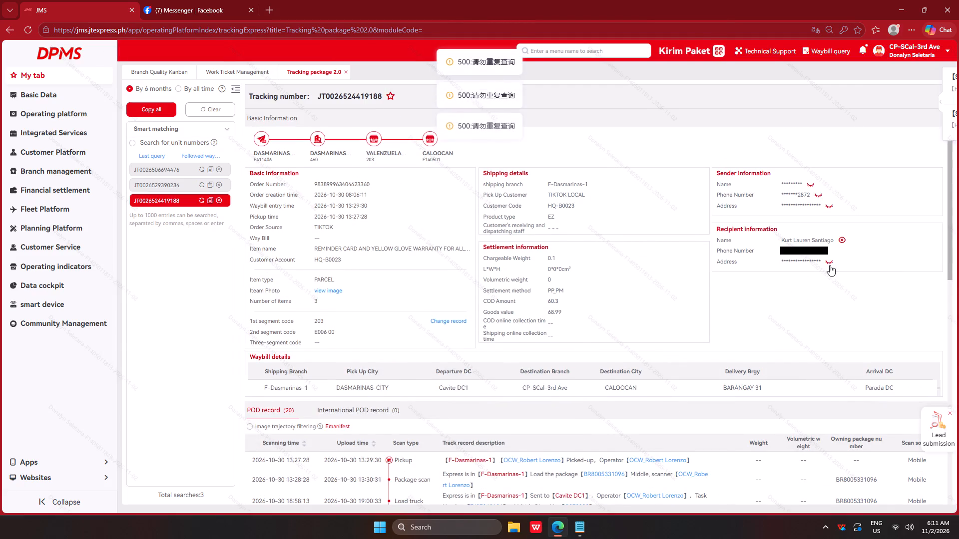
pyautogui.click(828, 263)
pyautogui.moveTo(715, 230); pyautogui.dragTo(840, 271)
pyautogui.click(857, 236)
pyautogui.click(579, 524)
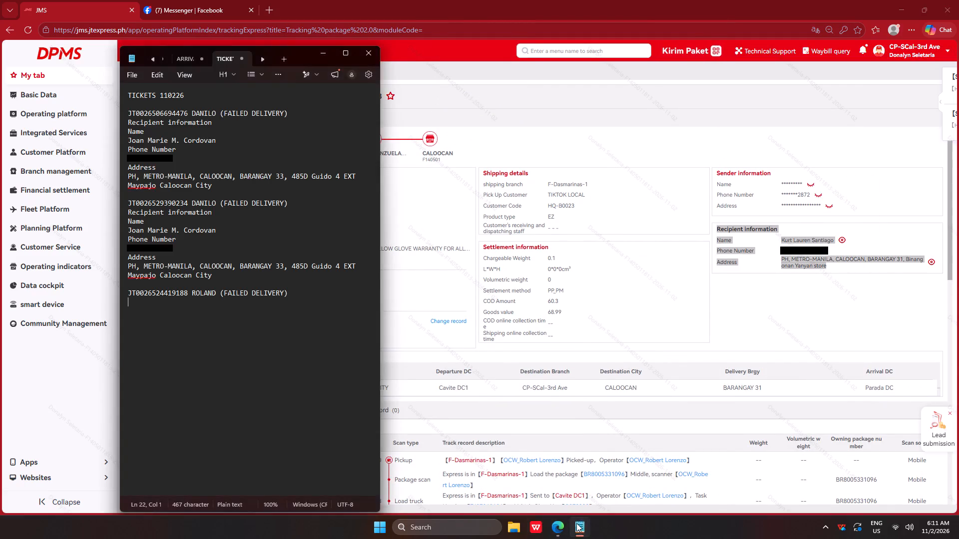
pyautogui.hotkey('ctrl', 'v')
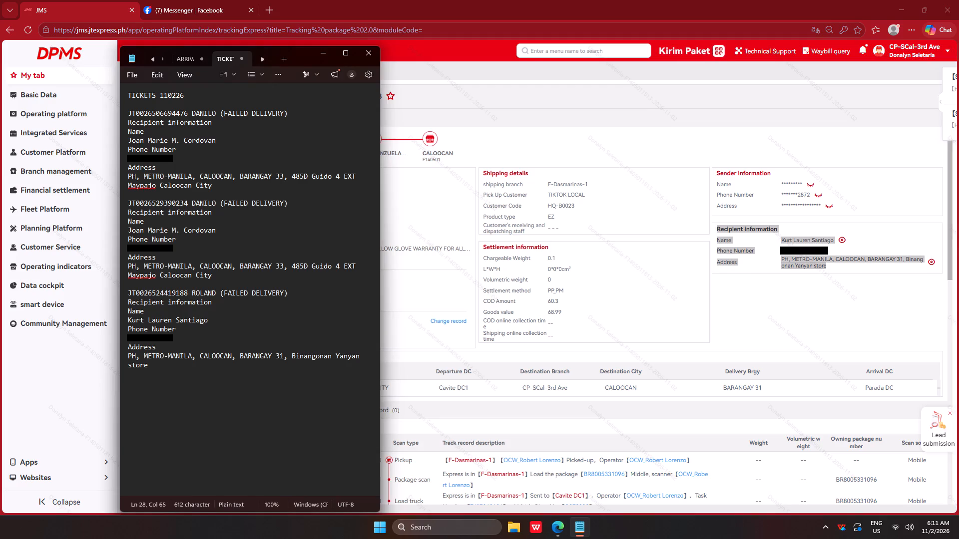
# Copy the two DANILO (FAILED DELIVERY) ticket entries with their recipient details from the note and return to the browser.
pyautogui.moveTo(126, 112); pyautogui.dragTo(298, 256)
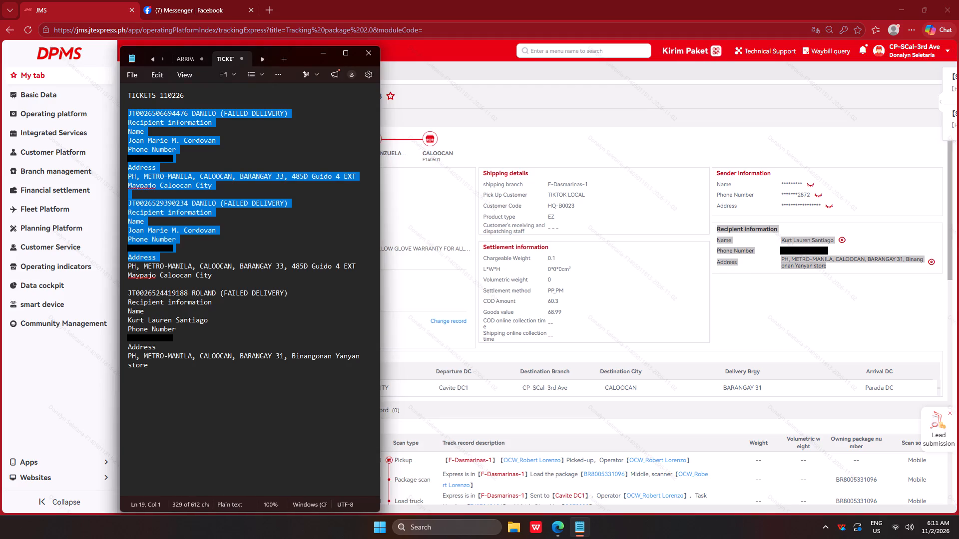
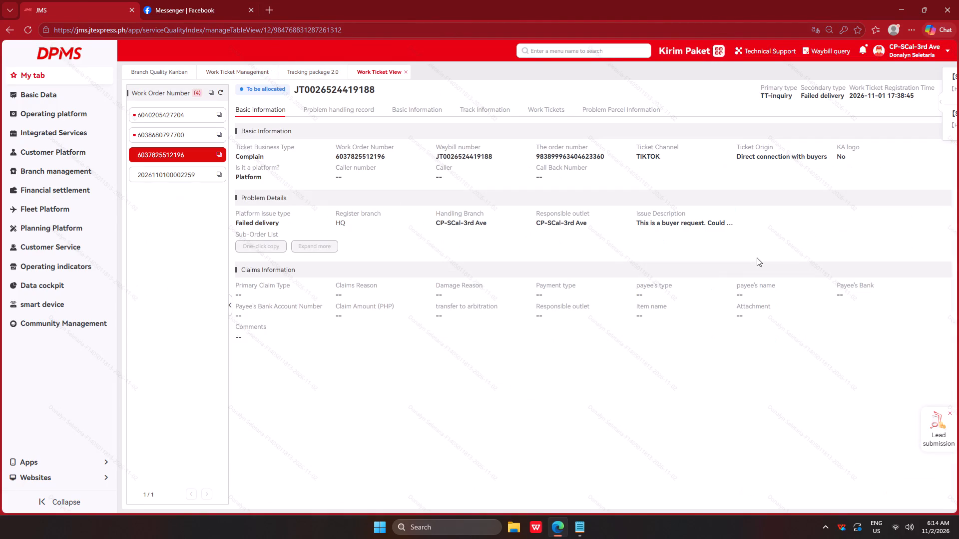
pyautogui.click(533, 107)
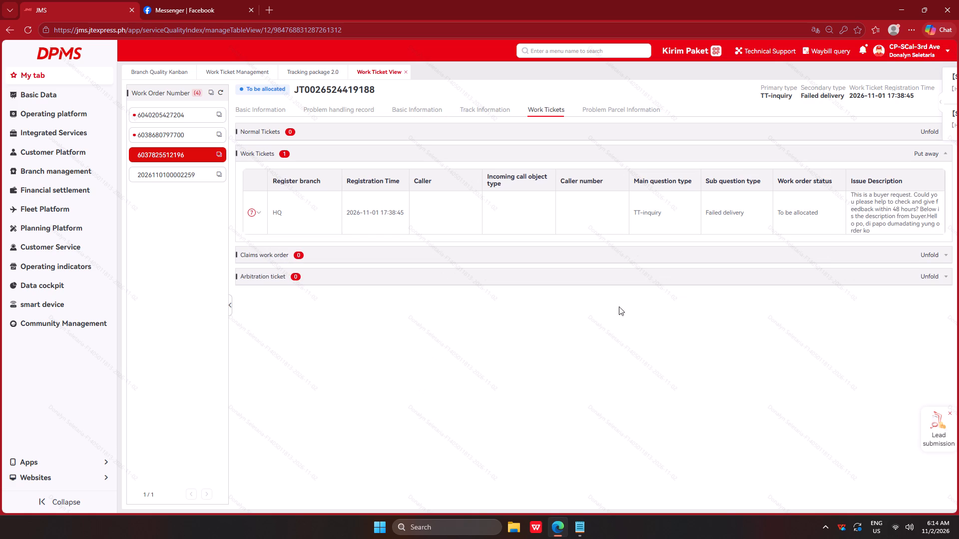
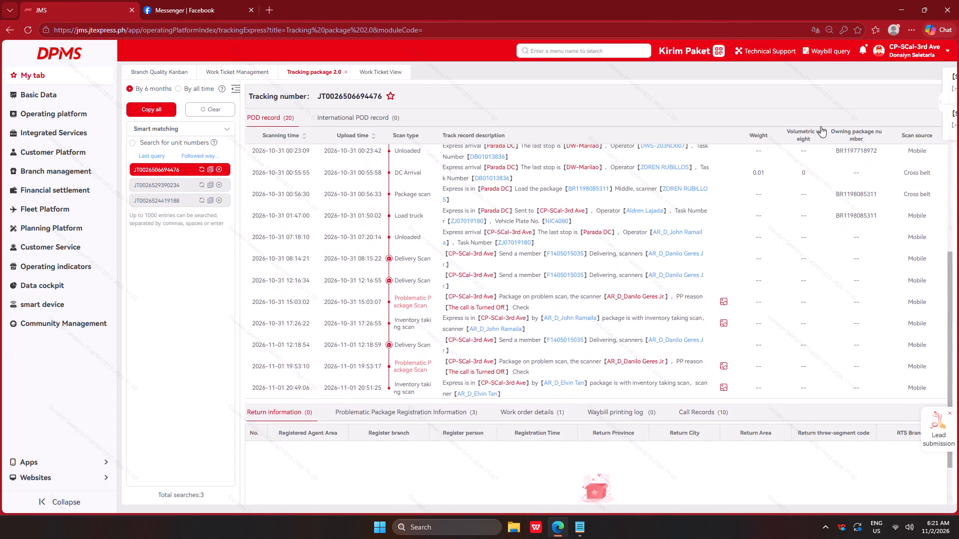
pyautogui.click(818, 109)
pyautogui.click(808, 115)
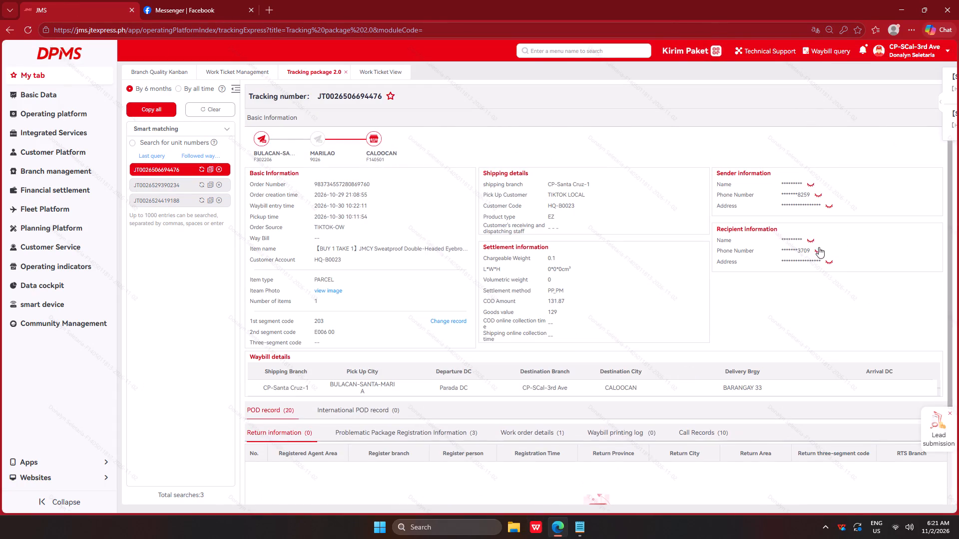
pyautogui.click(817, 249)
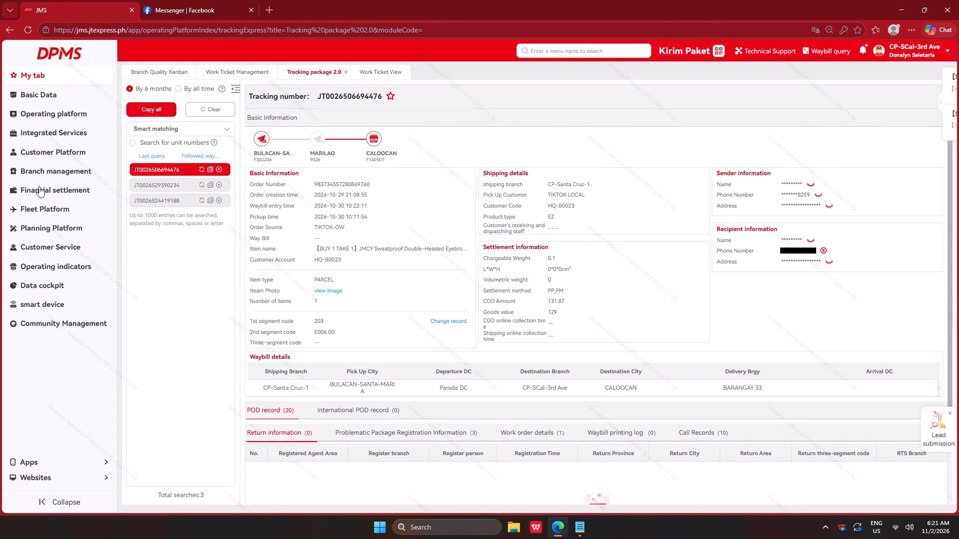
pyautogui.click(164, 185)
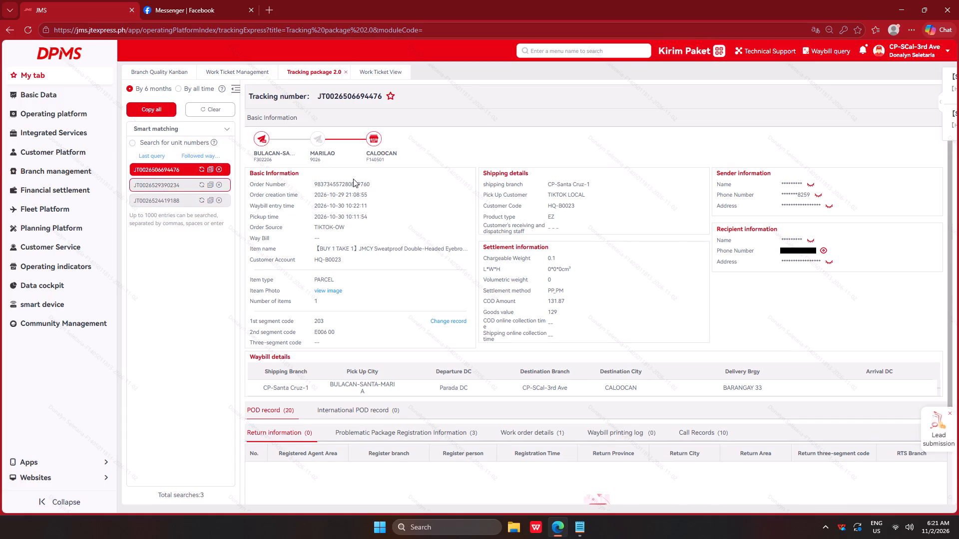
pyautogui.click(816, 248)
pyautogui.click(806, 240)
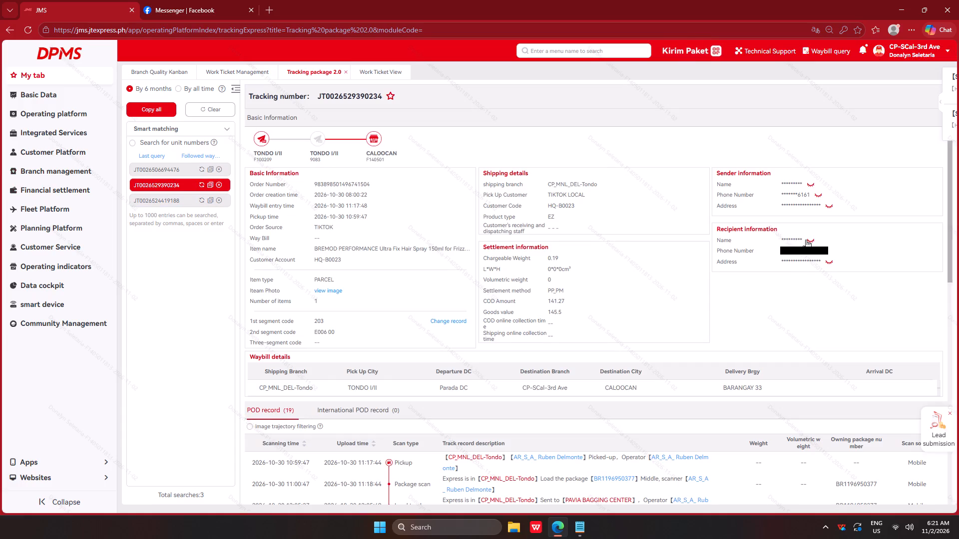
pyautogui.click(808, 237)
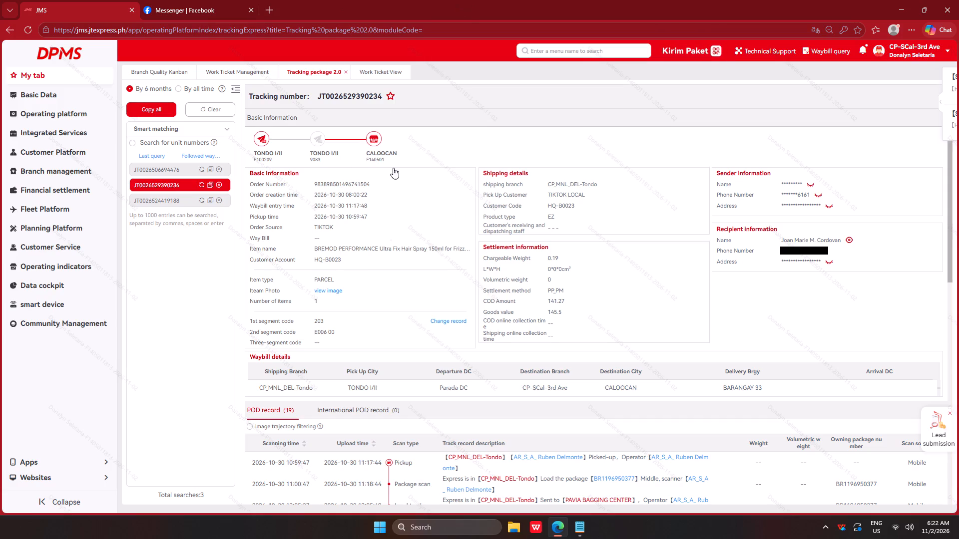
# In Work Ticket Management, assign the three TikTok failed-delivery tickets to the customer service agent found by searching the name "dona".
pyautogui.click(244, 68)
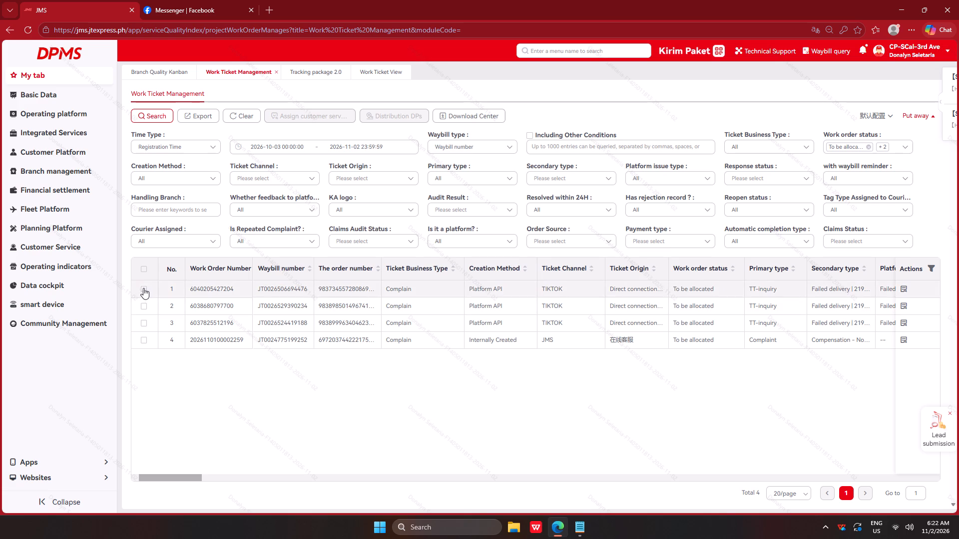
pyautogui.click(143, 288)
pyautogui.click(145, 304)
pyautogui.click(144, 321)
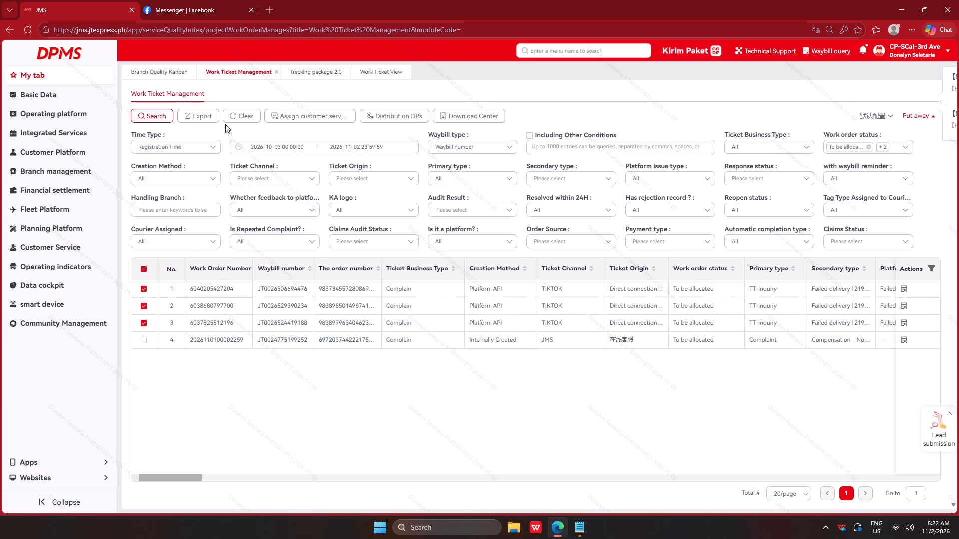
pyautogui.click(302, 116)
pyautogui.click(814, 92)
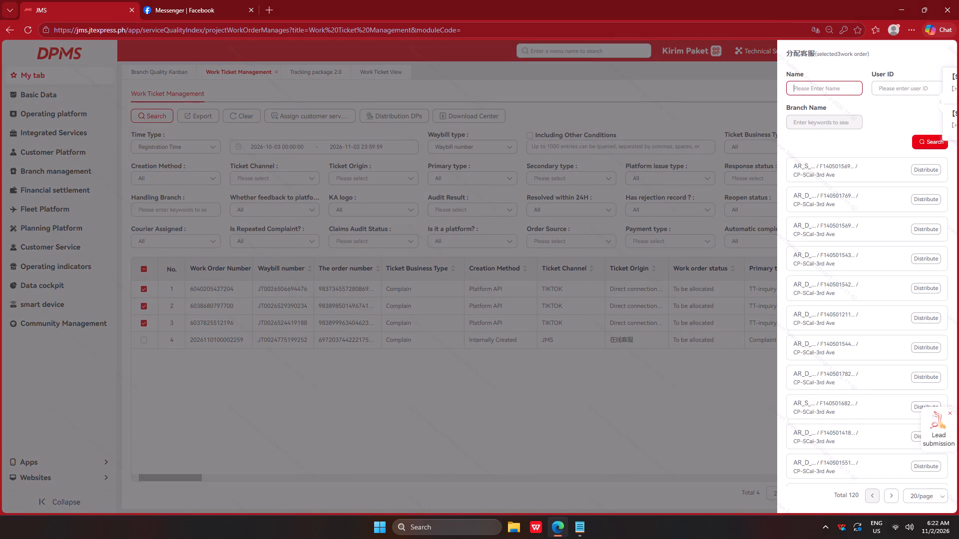
pyautogui.write('dona')
pyautogui.press('Return')
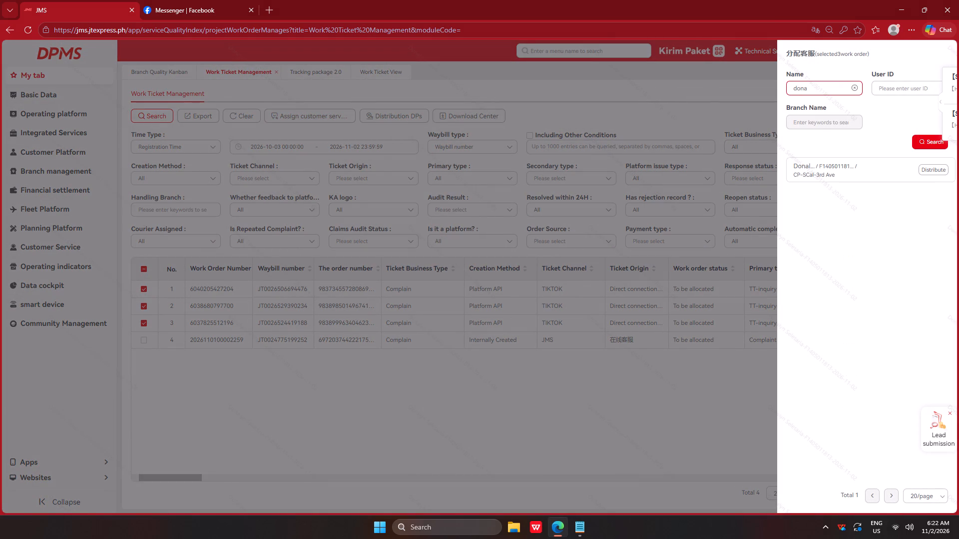
pyautogui.click(933, 170)
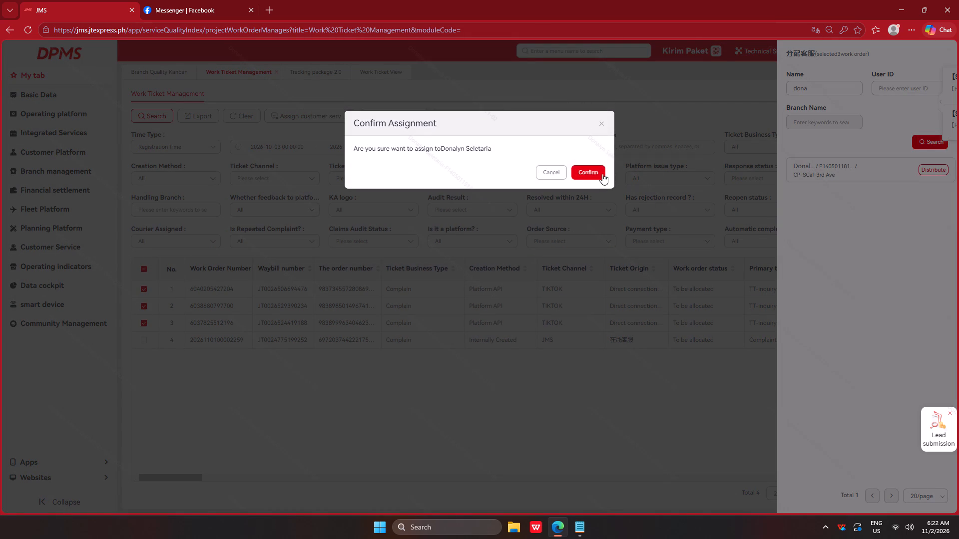
pyautogui.click(592, 174)
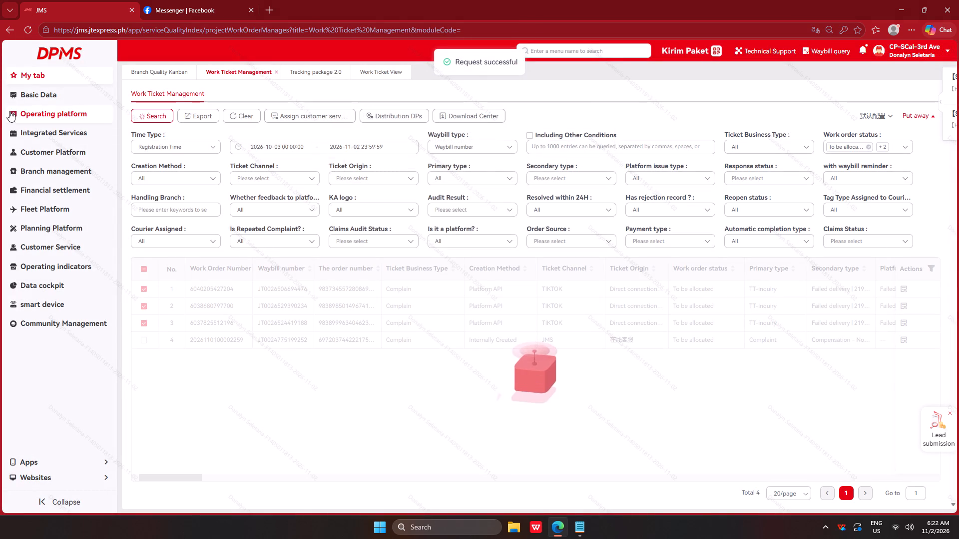
# Open Ticket Processing under Customer Service and set the registration time range from 2026-10-03 to 2026-11-02.
pyautogui.click(53, 245)
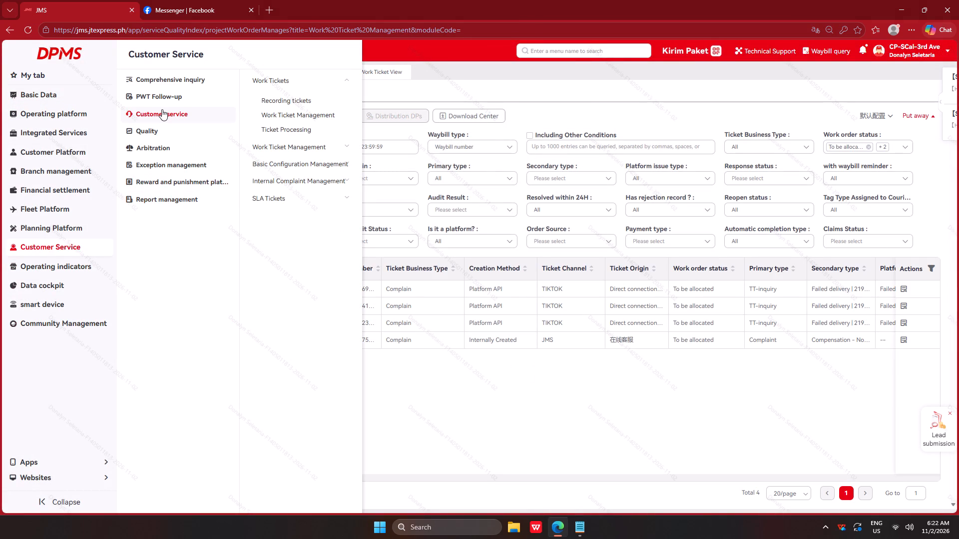
pyautogui.click(162, 109)
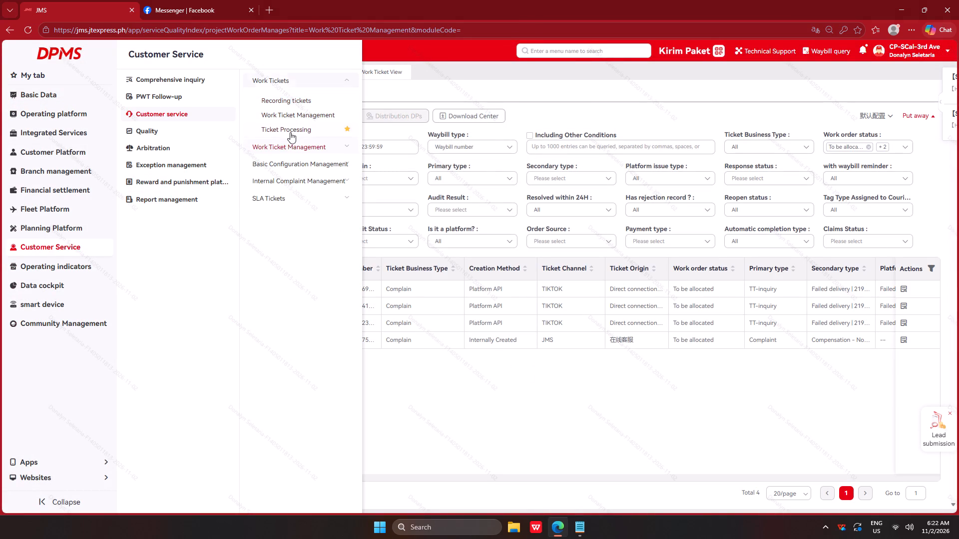
pyautogui.click(290, 128)
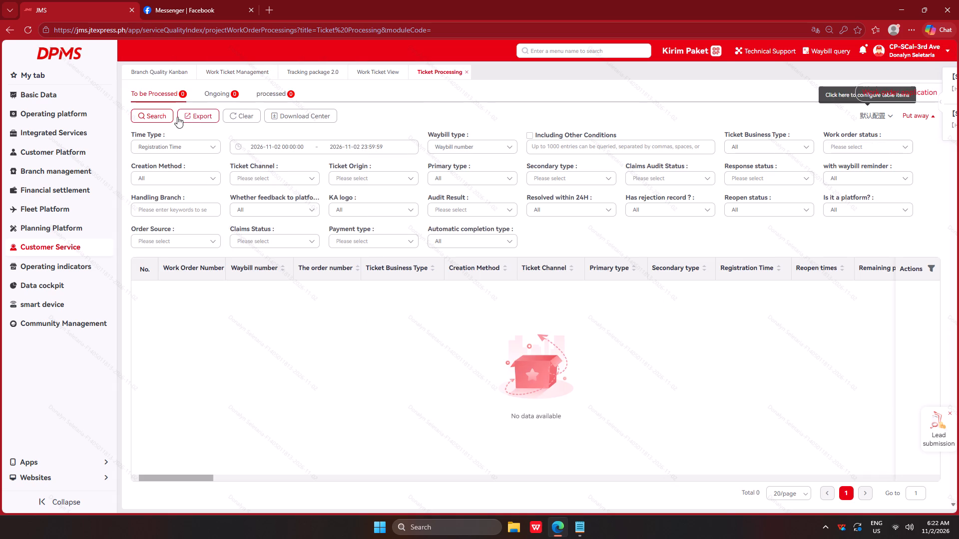
pyautogui.click(150, 115)
pyautogui.click(273, 147)
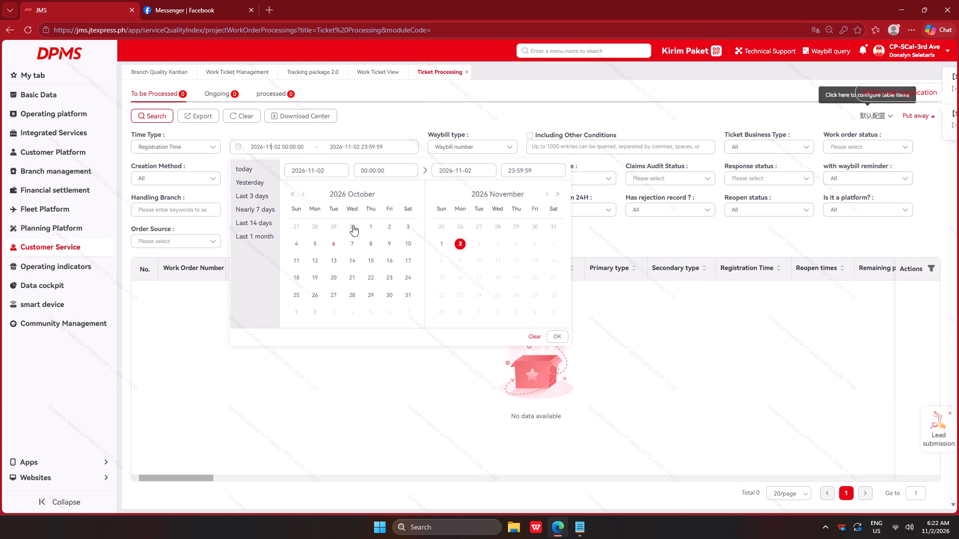
pyautogui.click(405, 226)
pyautogui.click(462, 247)
pyautogui.click(554, 343)
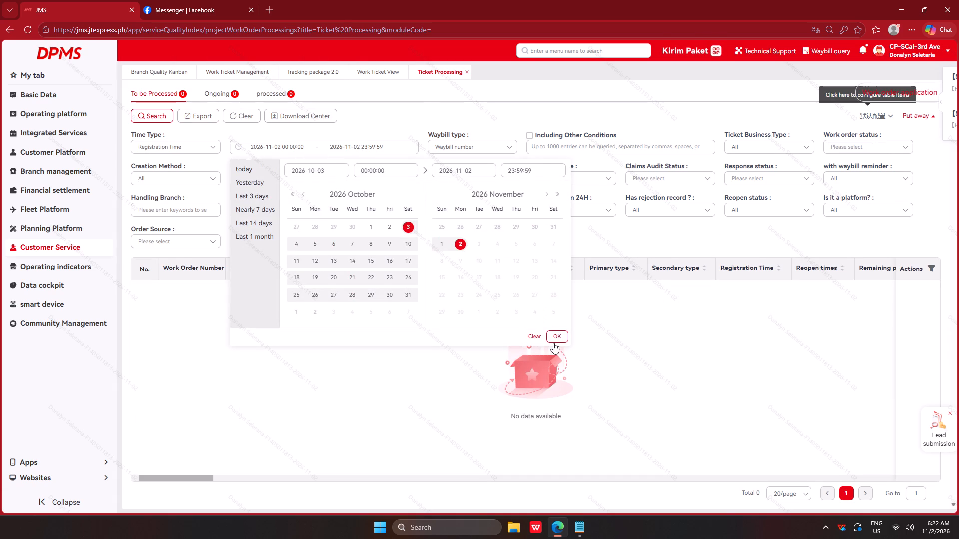
# Filter work order status by To be allocated, To be Processed and Ongoing, and search for the matching tickets.
pyautogui.click(861, 151)
pyautogui.click(856, 171)
pyautogui.click(845, 188)
pyautogui.click(845, 196)
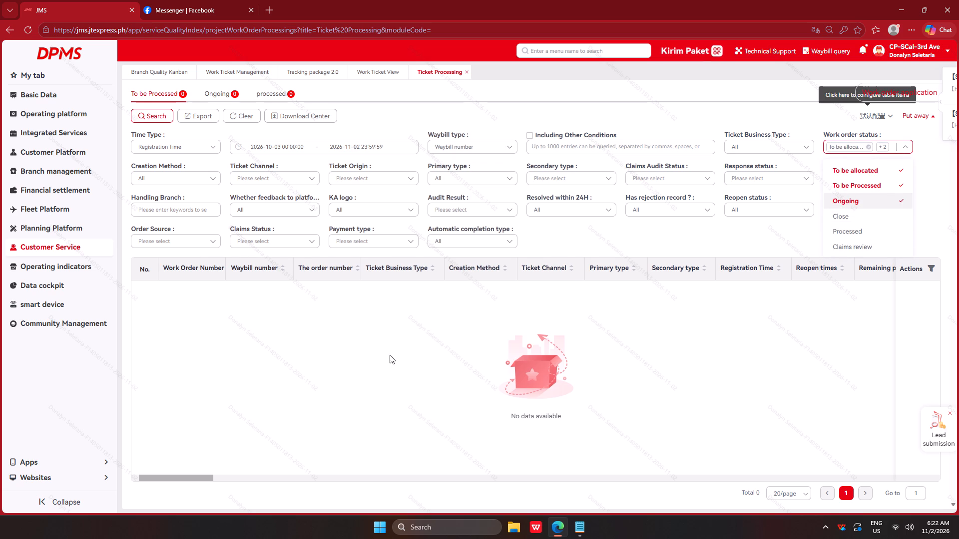
pyautogui.moveTo(380, 352); pyautogui.dragTo(375, 349)
pyautogui.click(157, 114)
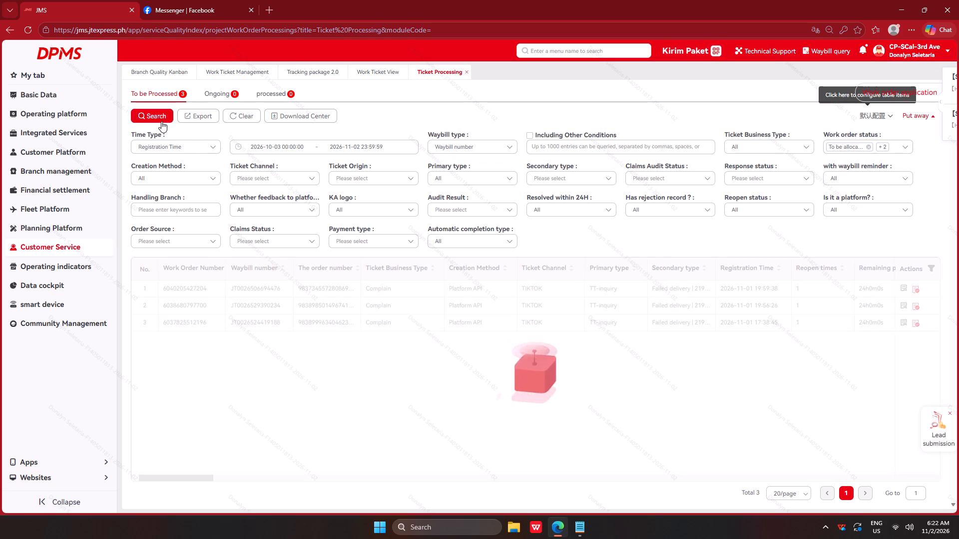
pyautogui.click(158, 118)
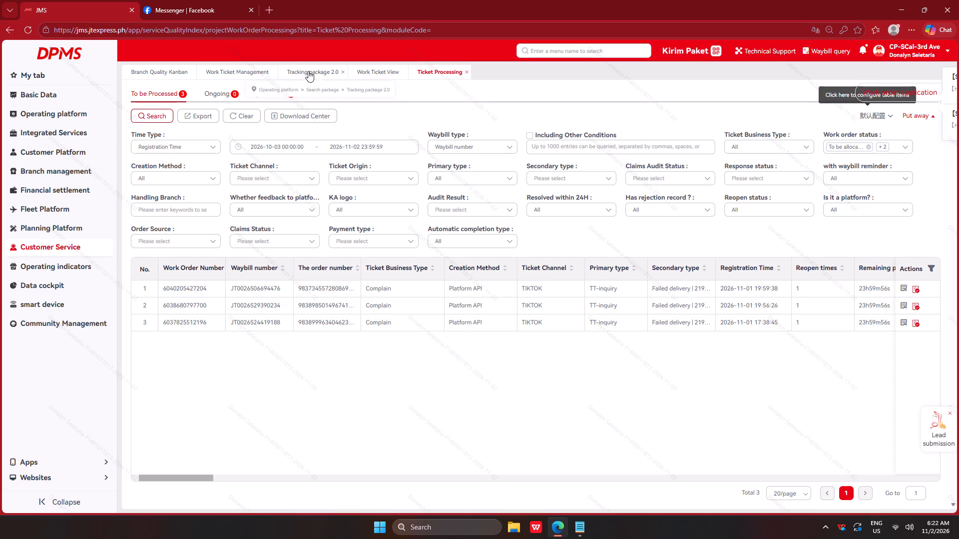
pyautogui.click(582, 529)
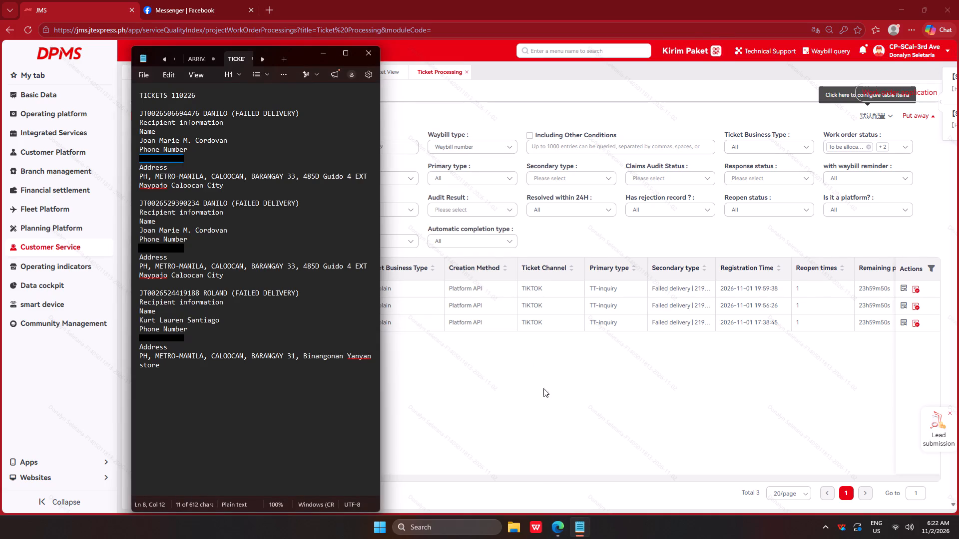
pyautogui.click(583, 530)
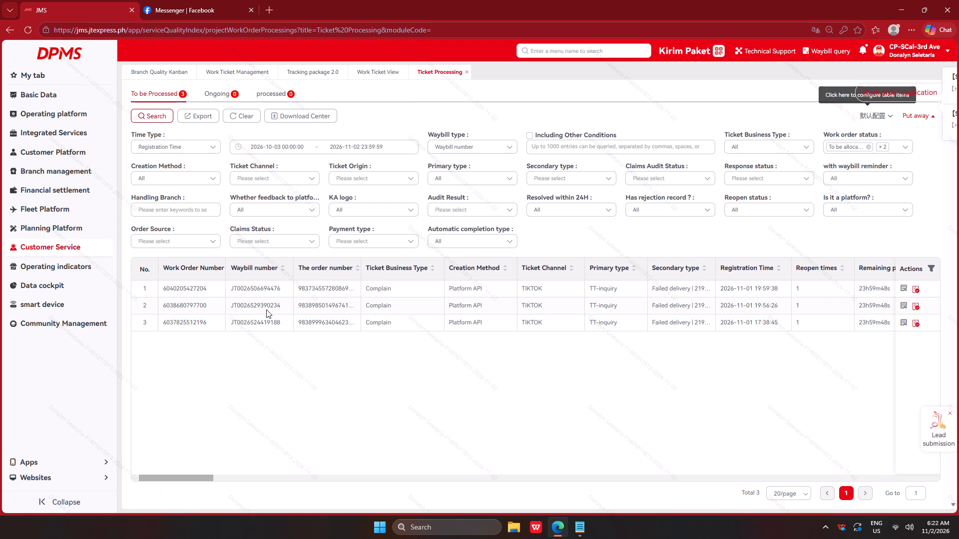
pyautogui.click(912, 290)
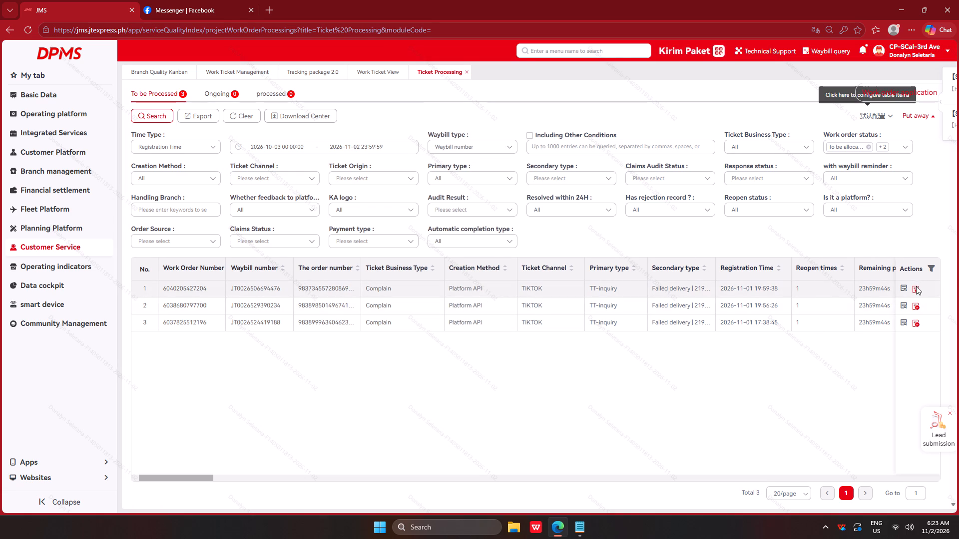
pyautogui.click(915, 287)
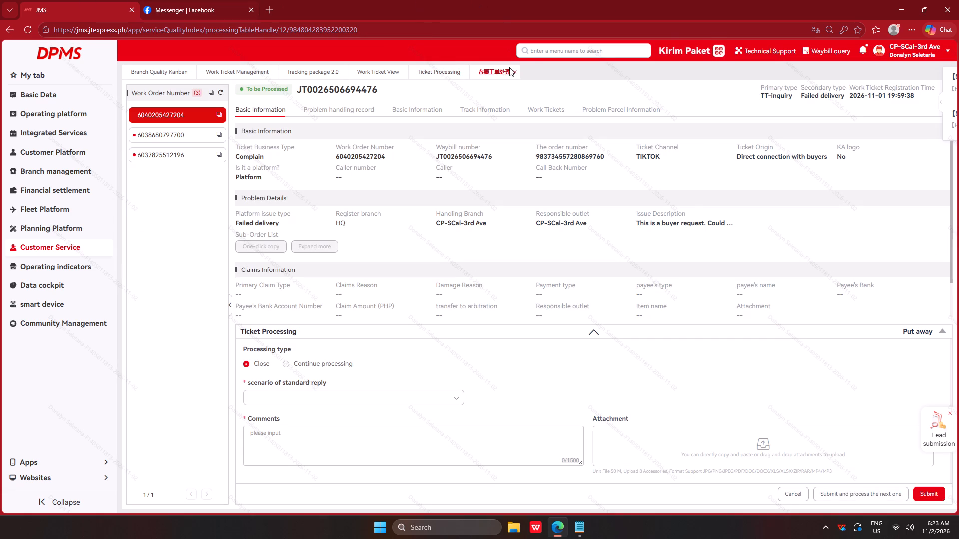
pyautogui.click(541, 104)
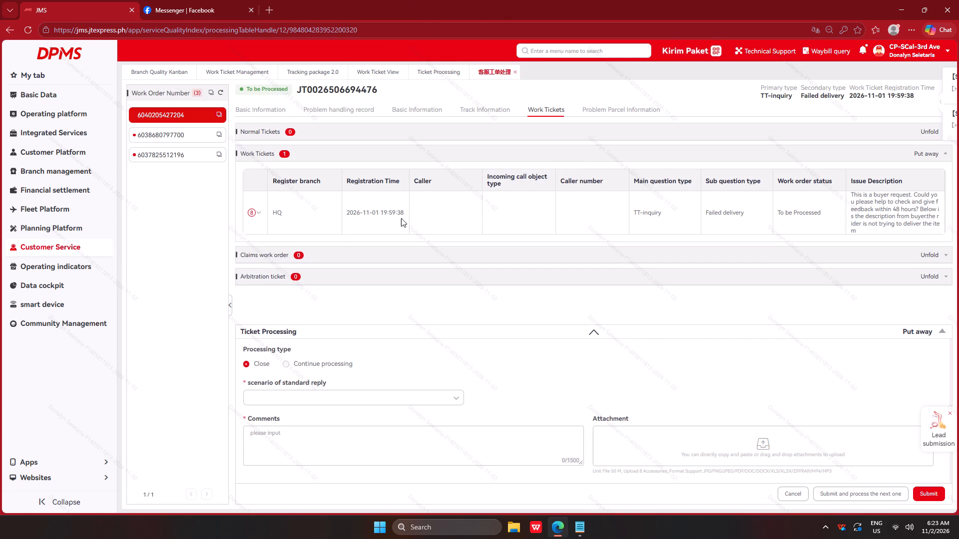
pyautogui.click(256, 212)
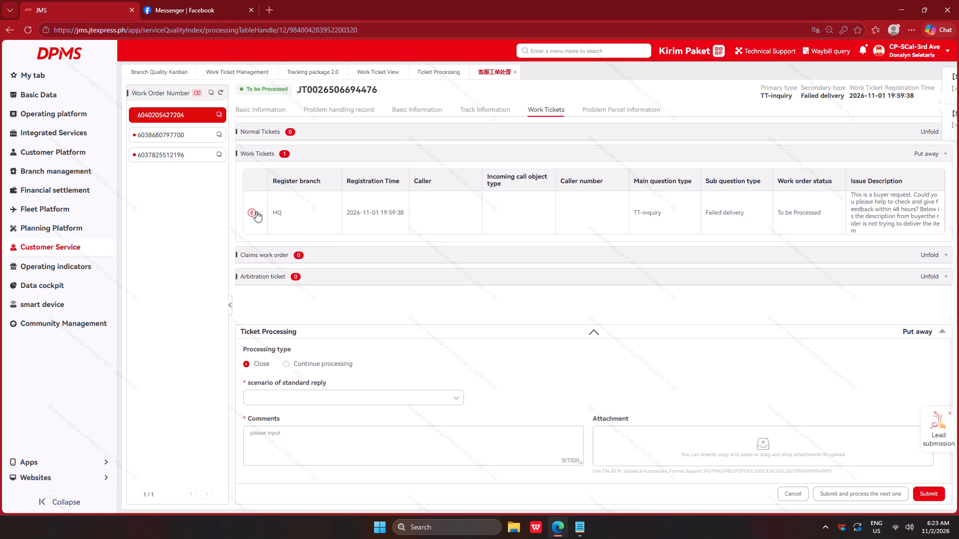
pyautogui.scroll(-1, 767, 290)
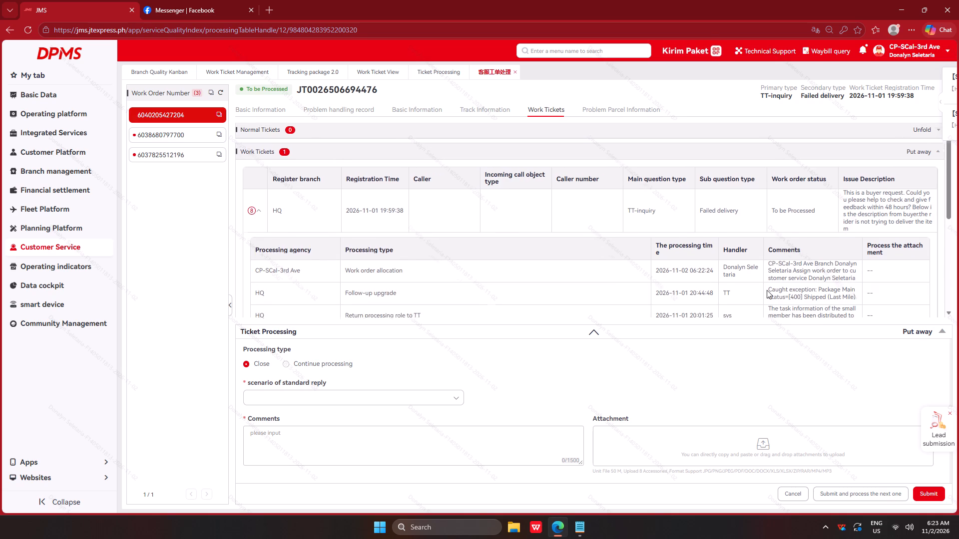
pyautogui.scroll(-4, 767, 290)
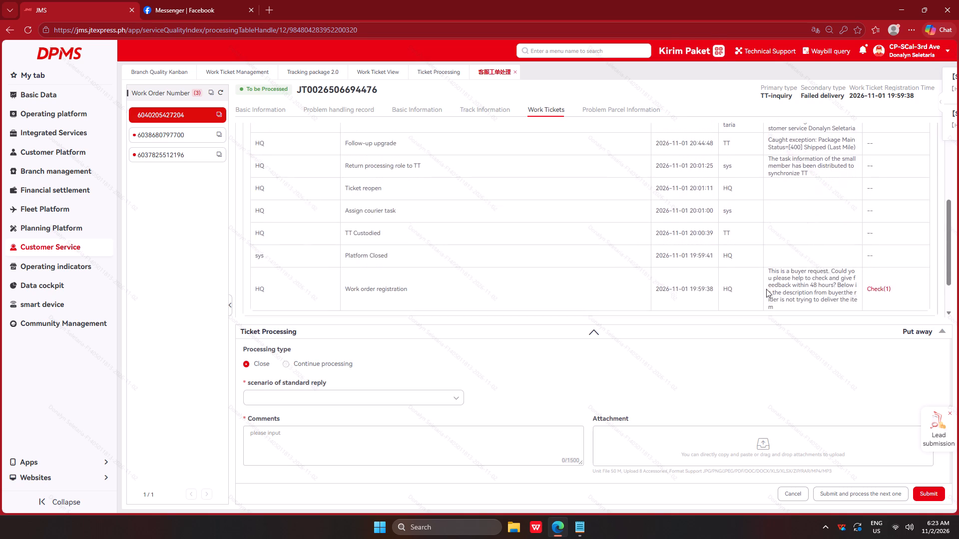
pyautogui.scroll(-6, 766, 289)
pyautogui.click(874, 235)
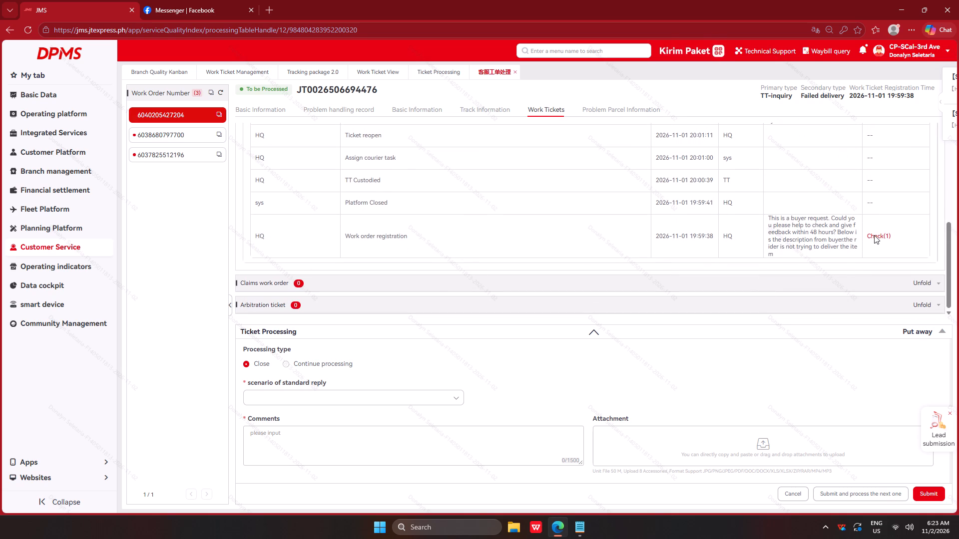
pyautogui.click(350, 143)
pyautogui.click(351, 144)
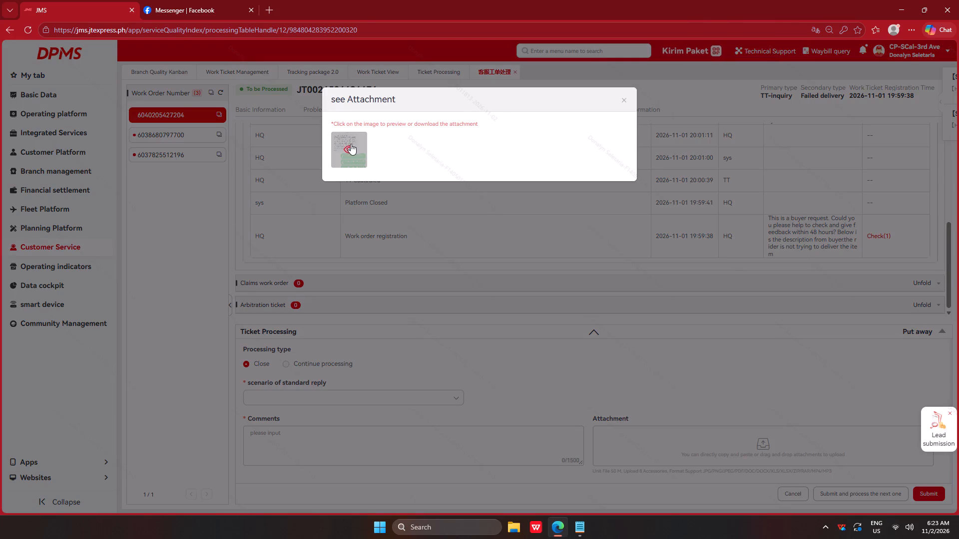
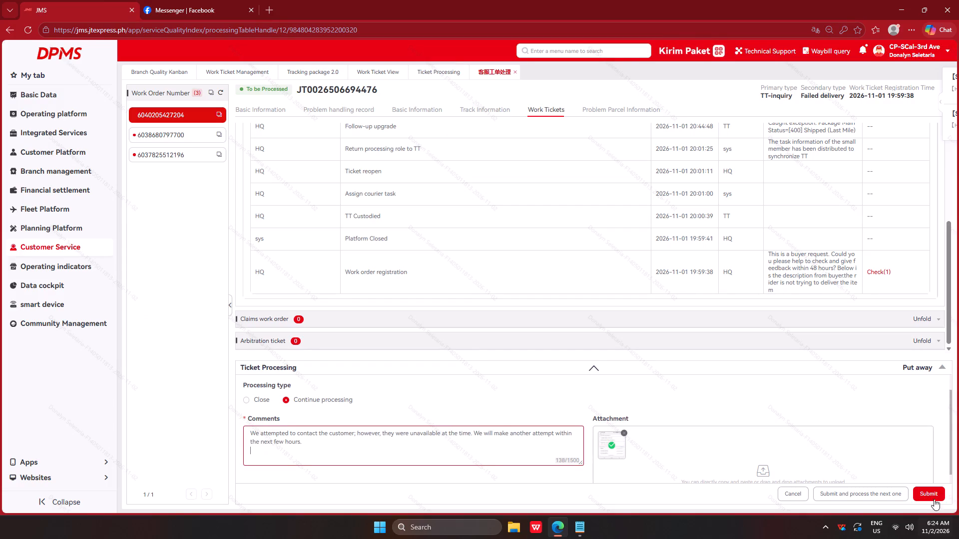
pyautogui.click(929, 494)
# Switch to the Notepad note headed "TICKETS 110226" with the listed failed-delivery tickets.
pyautogui.click(579, 527)
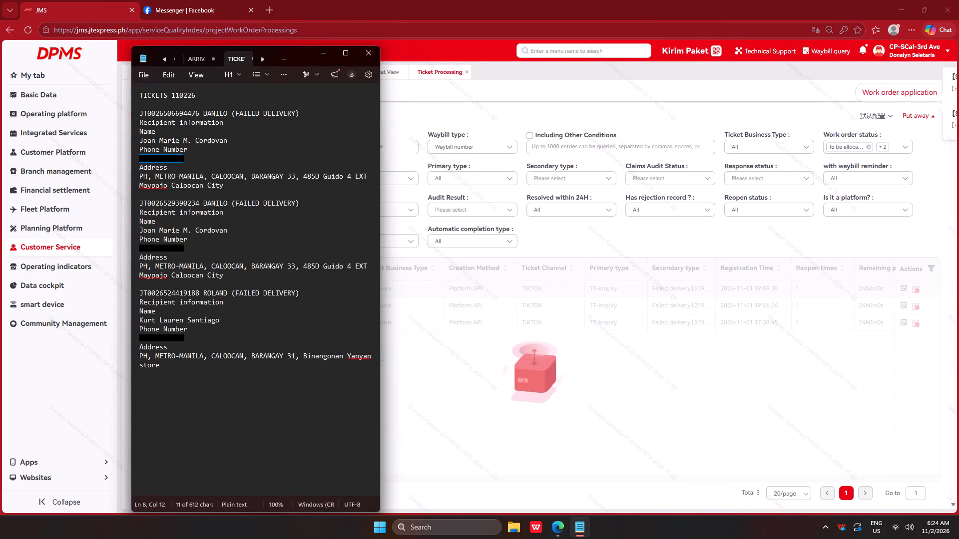
pyautogui.click(608, 384)
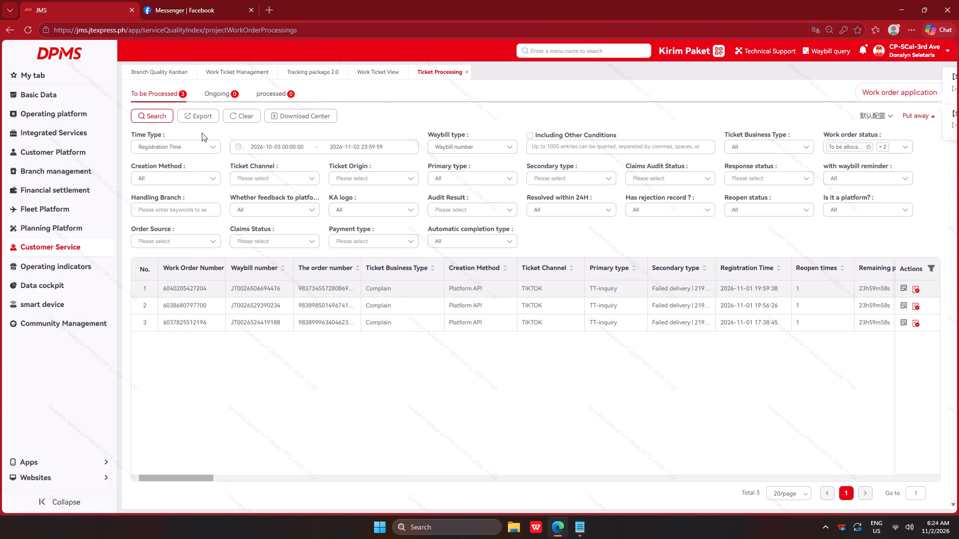
pyautogui.tripleClick(147, 111)
pyautogui.click(147, 111)
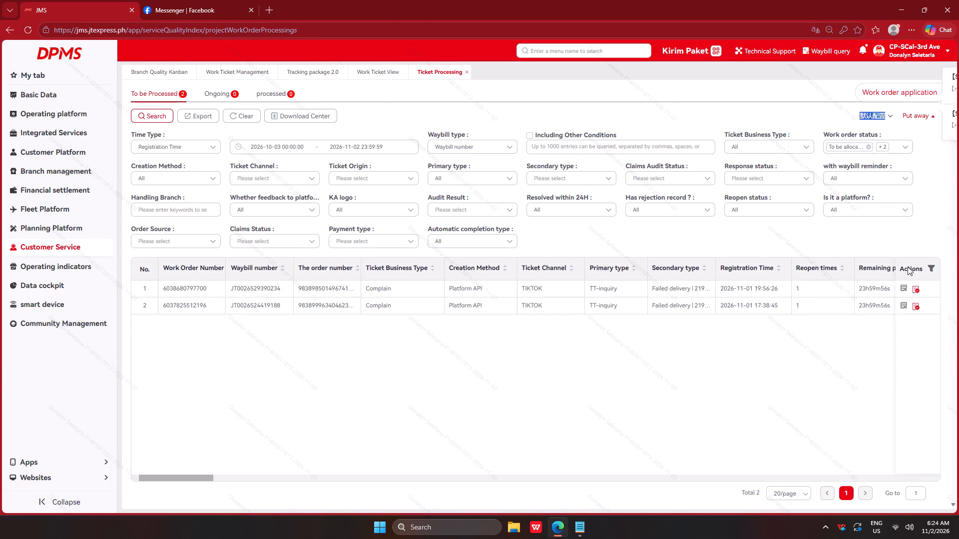
pyautogui.click(916, 288)
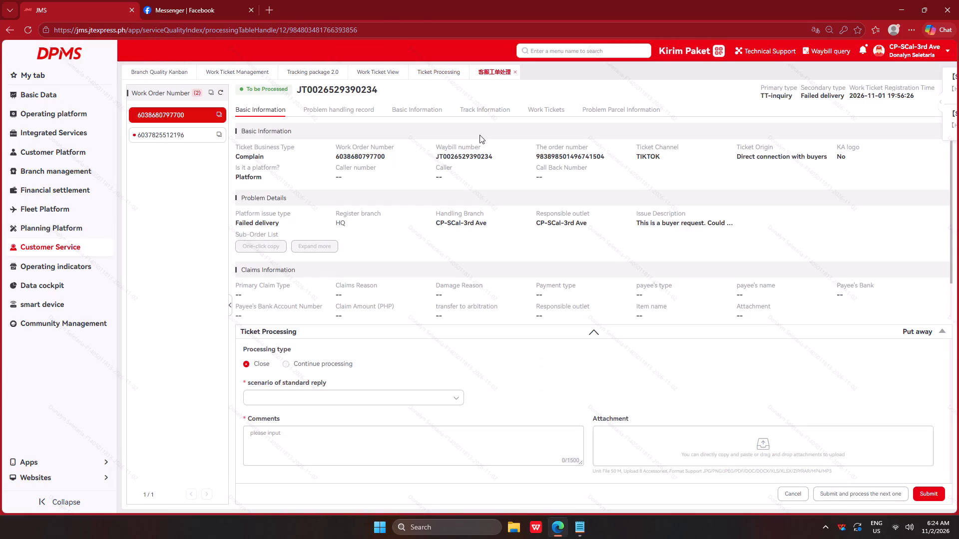
pyautogui.click(528, 113)
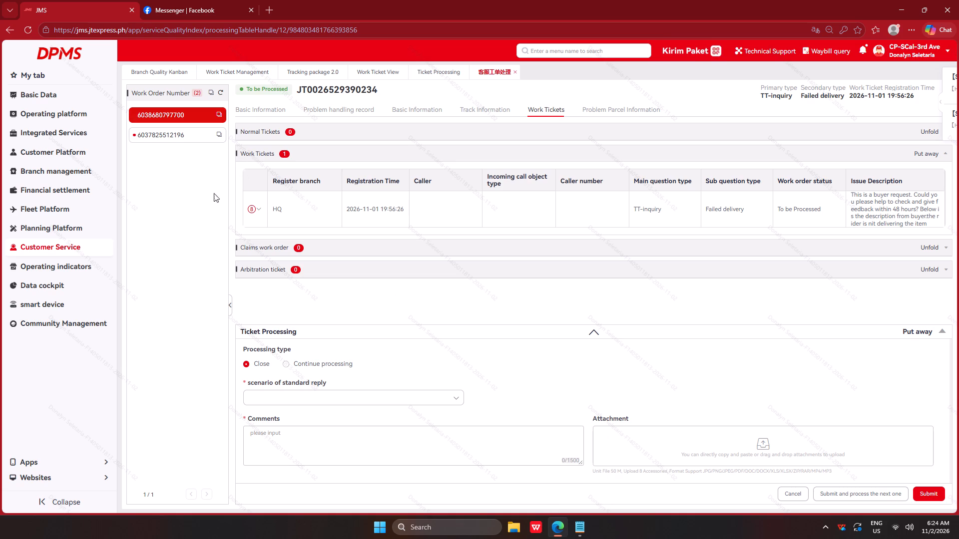
pyautogui.click(261, 214)
pyautogui.click(256, 211)
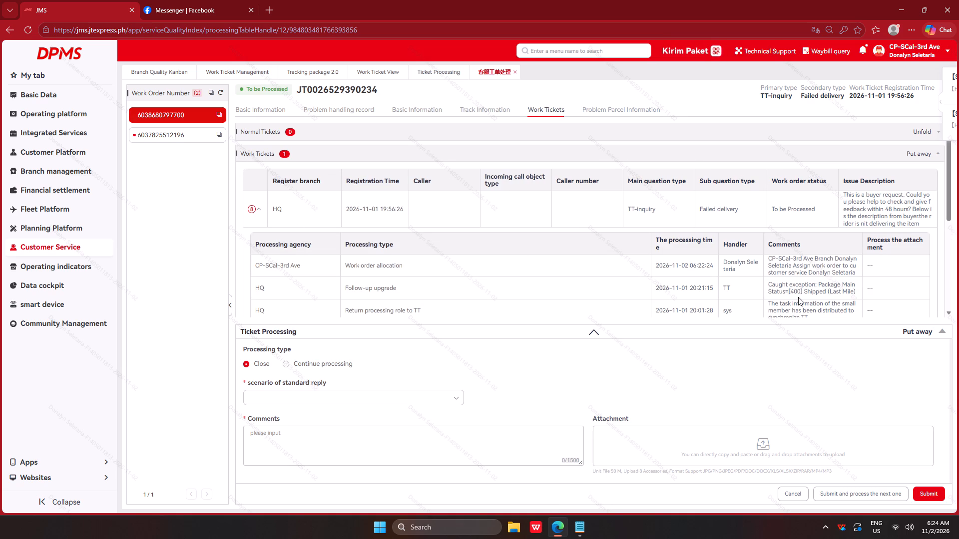
pyautogui.scroll(-6, 791, 276)
pyautogui.scroll(2, 786, 275)
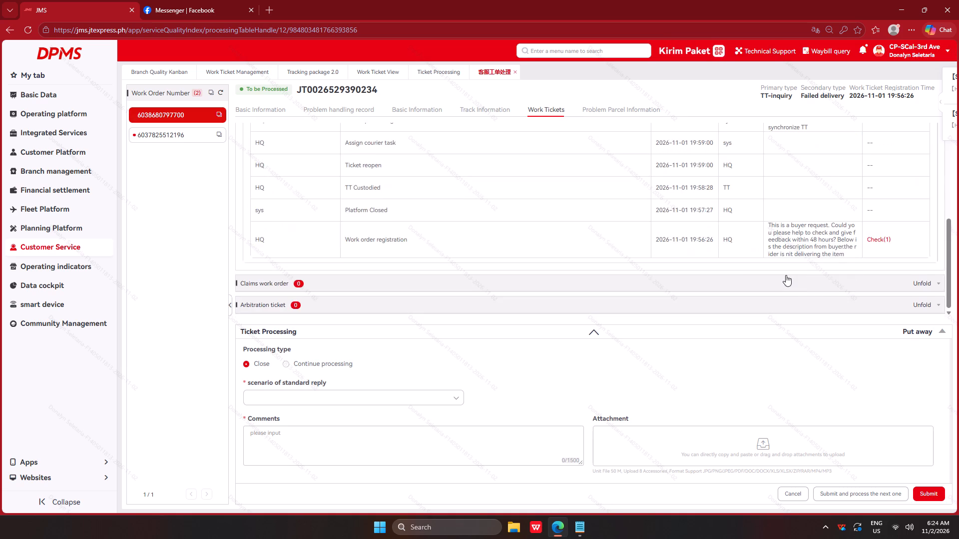
pyautogui.scroll(10, 786, 275)
# Switch to the Notepad note headed "TICKETS 110226" to consult the compiled failed-delivery ticket details.
pyautogui.click(587, 528)
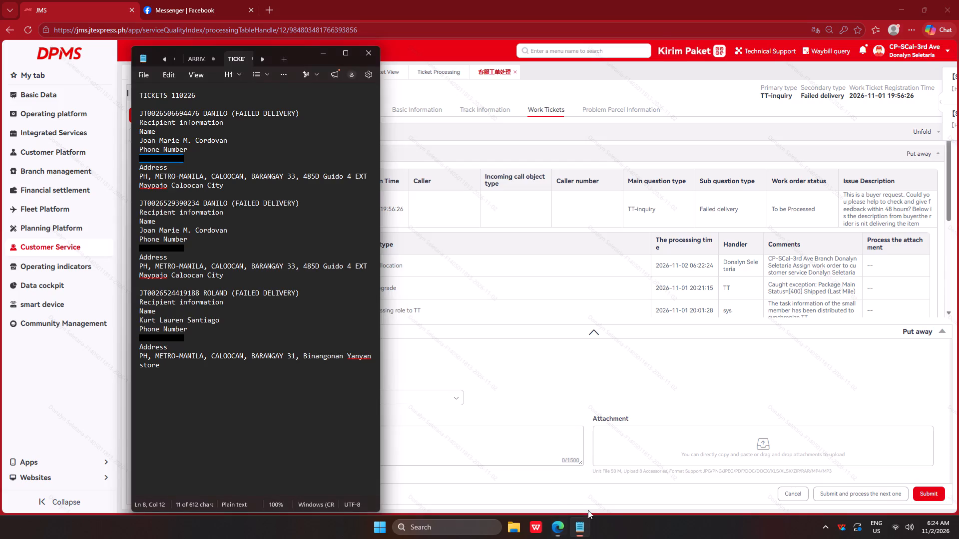
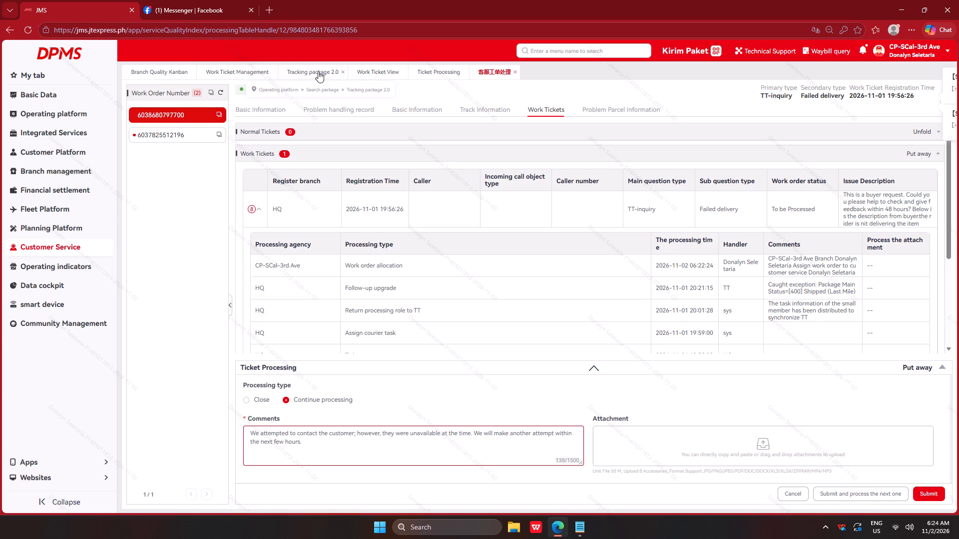
pyautogui.click(256, 70)
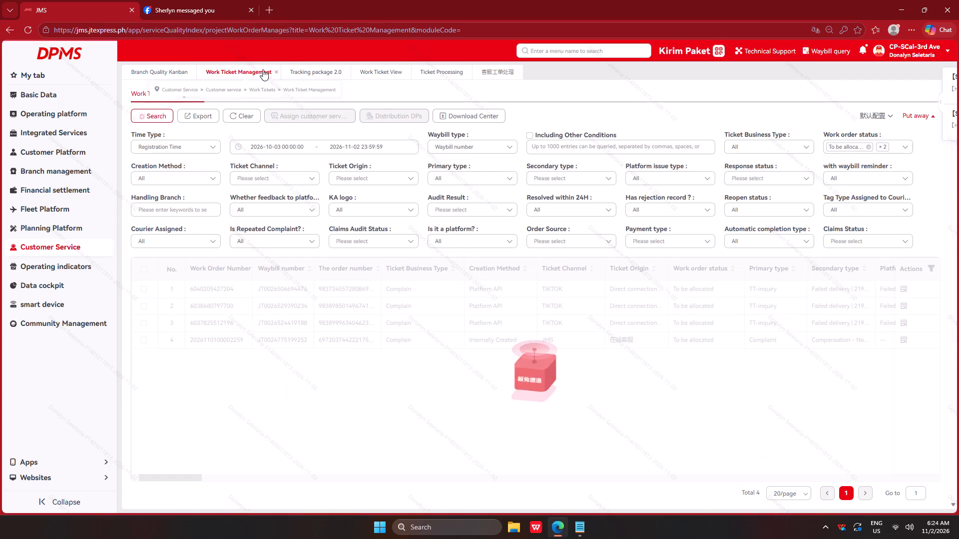
pyautogui.click(306, 65)
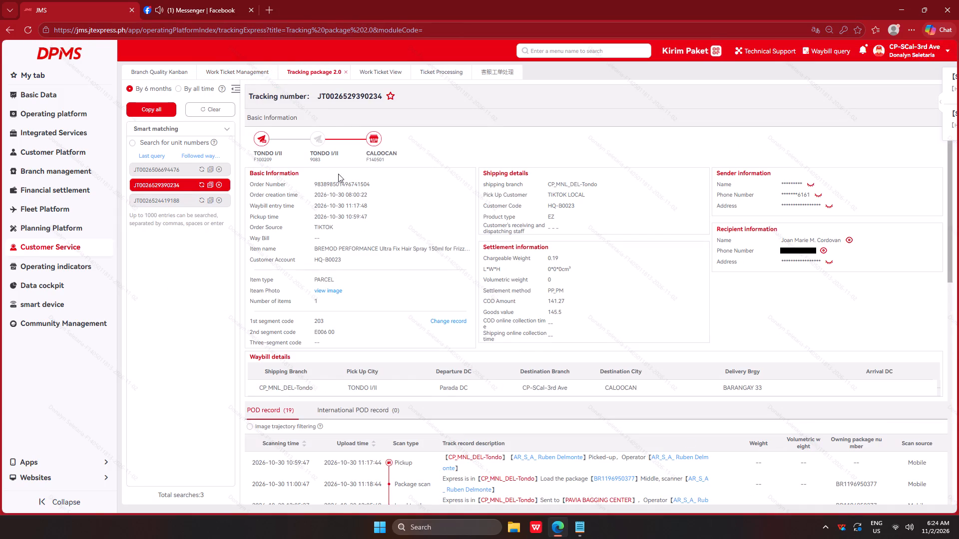
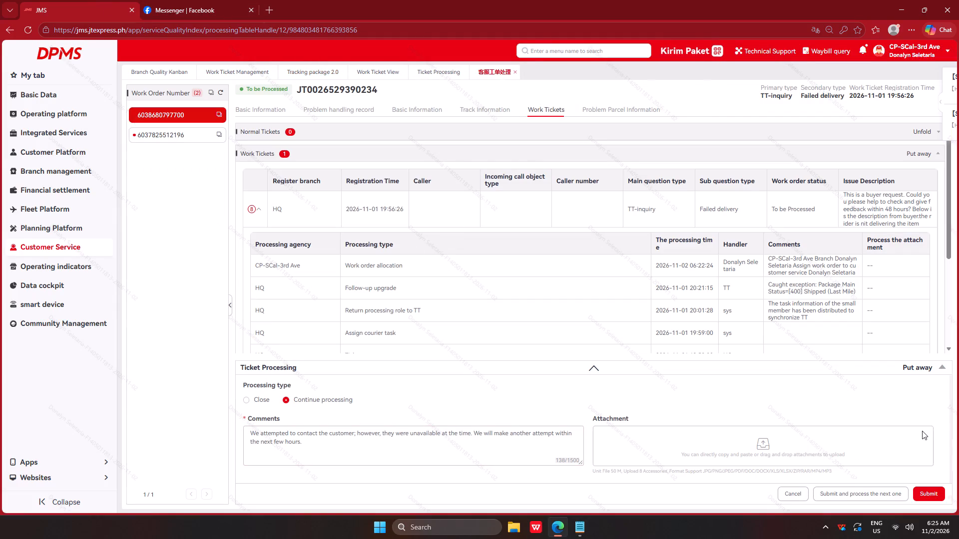
pyautogui.click(925, 429)
pyautogui.hotkey('ctrl', 'v')
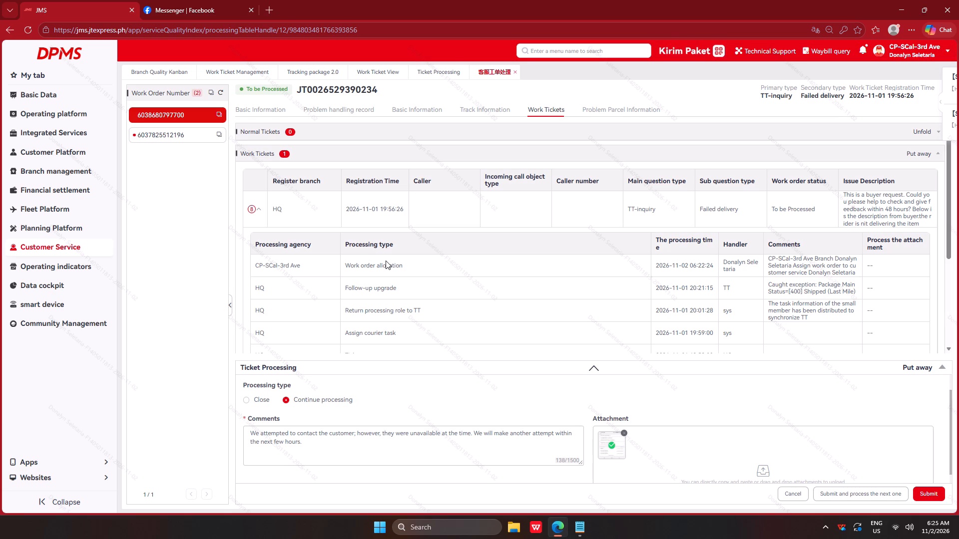
pyautogui.scroll(-6, 818, 333)
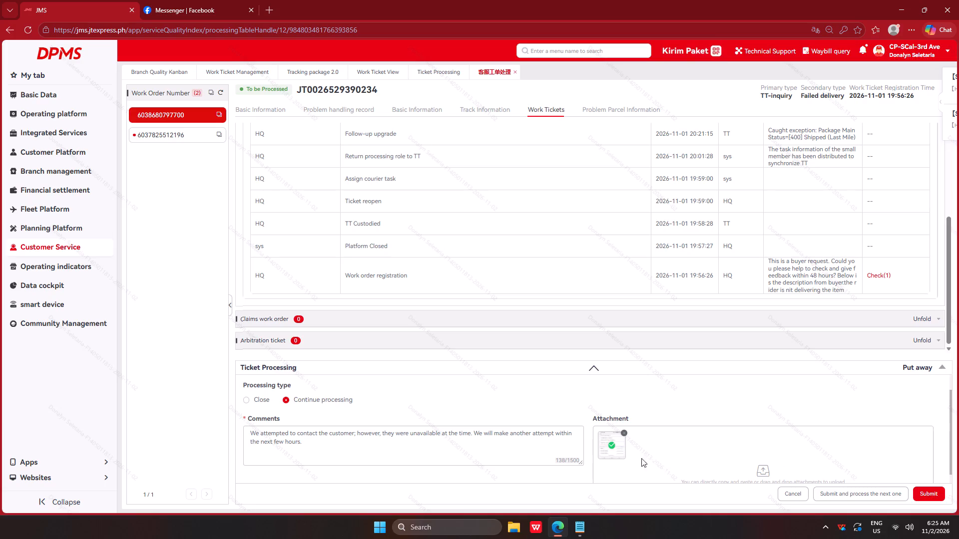
pyautogui.click(613, 453)
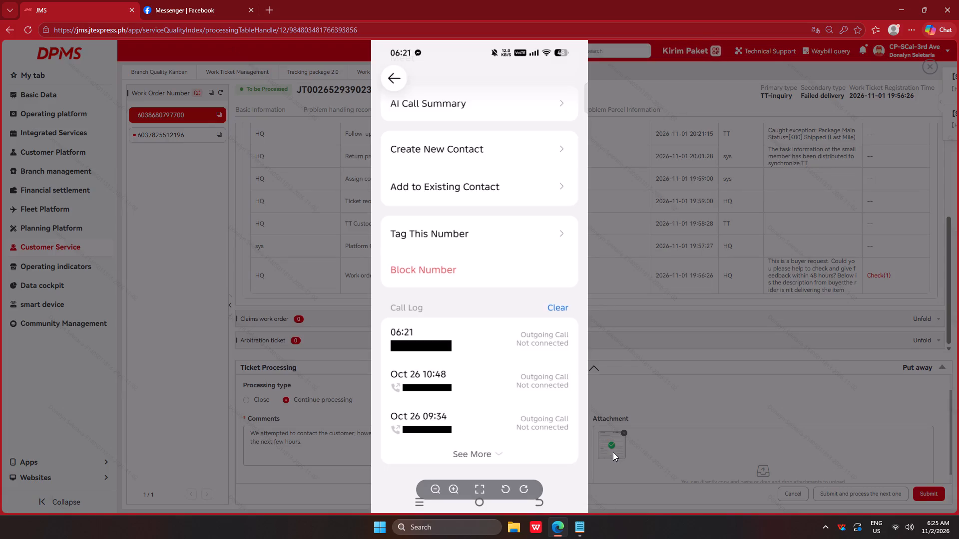
pyautogui.click(717, 219)
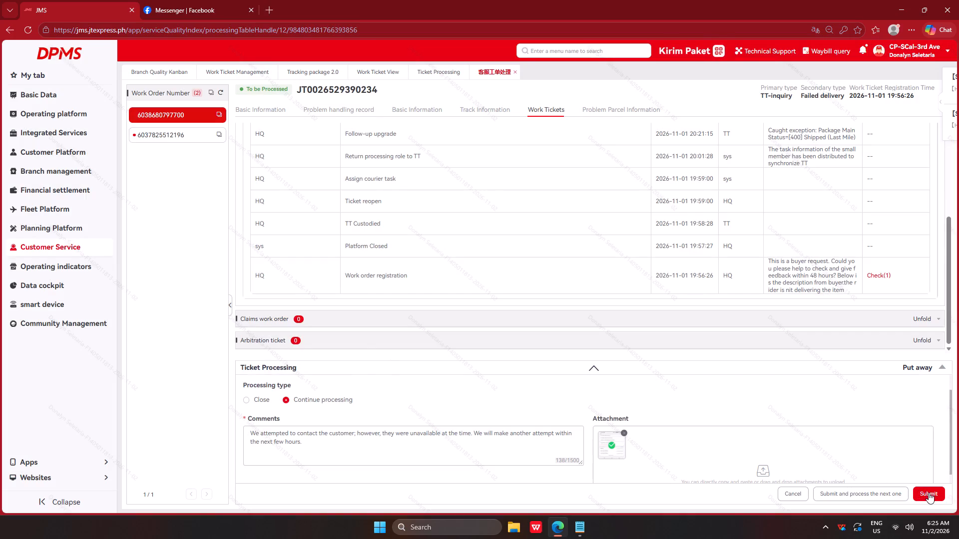
pyautogui.scroll(8, 821, 380)
pyautogui.scroll(4, 726, 322)
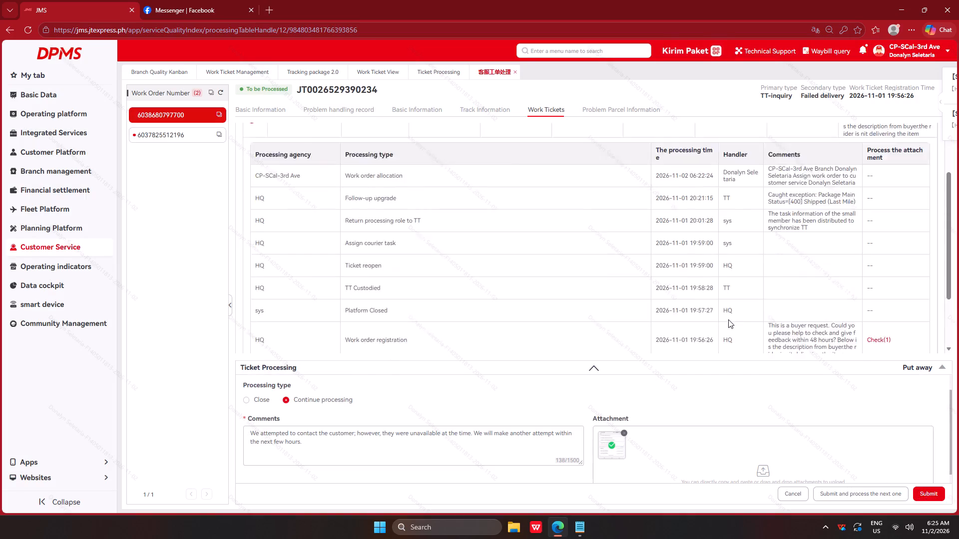
pyautogui.scroll(-9, 729, 319)
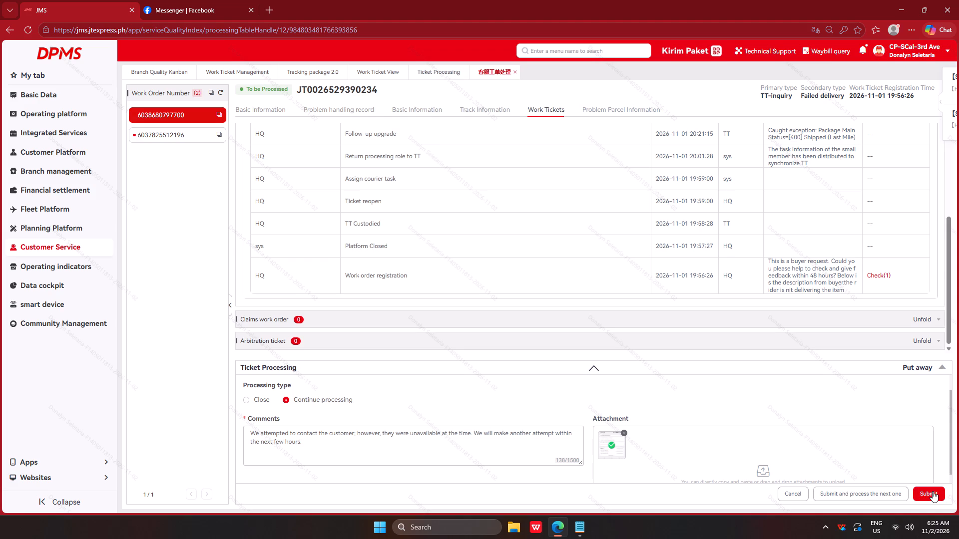
pyautogui.click(933, 491)
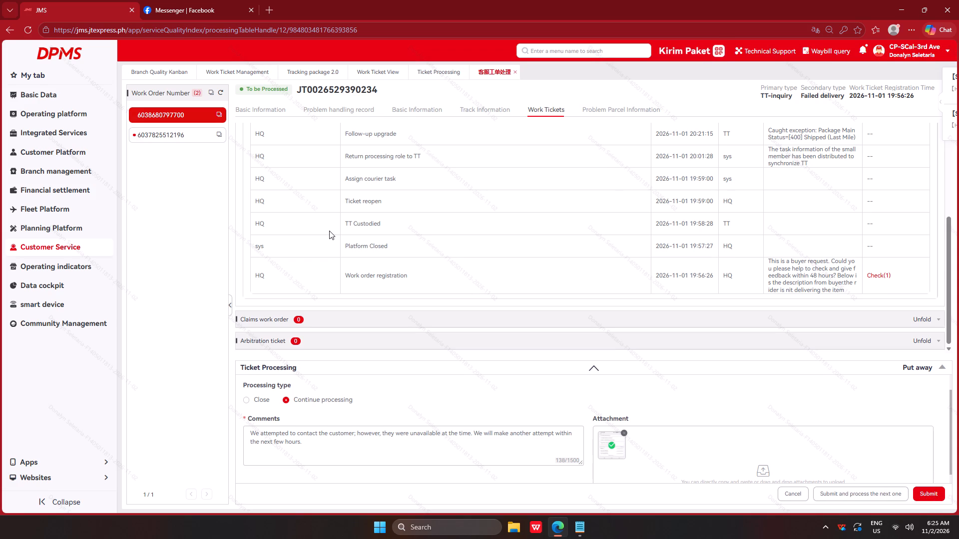
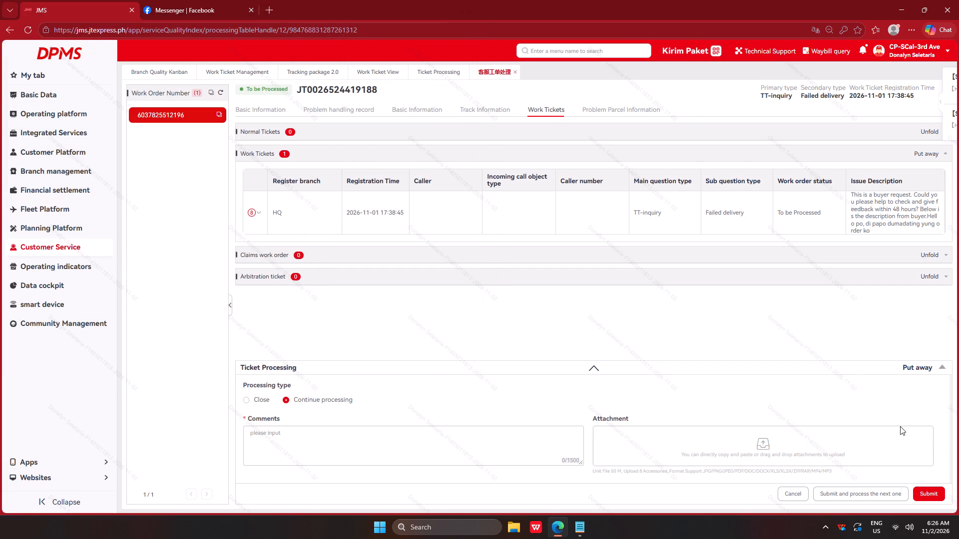
pyautogui.click(926, 431)
pyautogui.hotkey('ctrl', 'v')
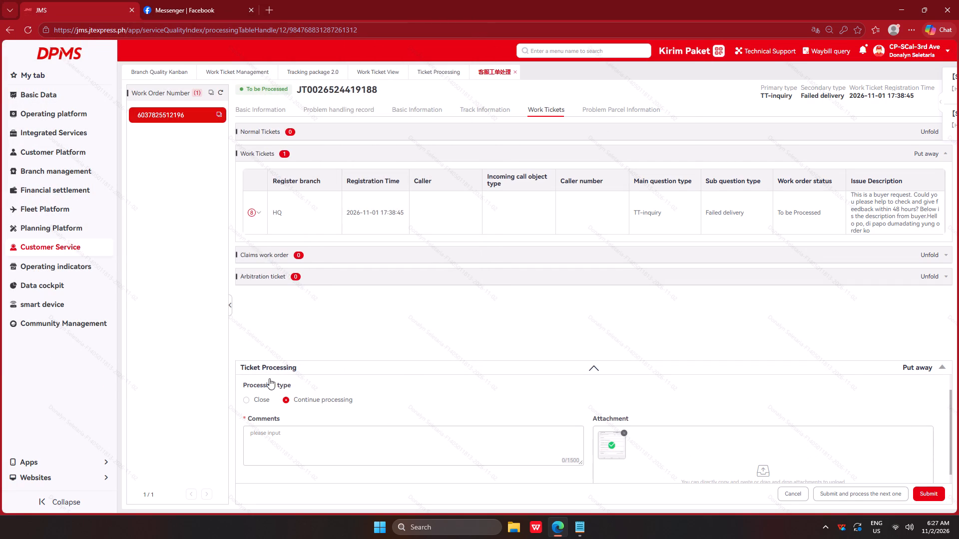
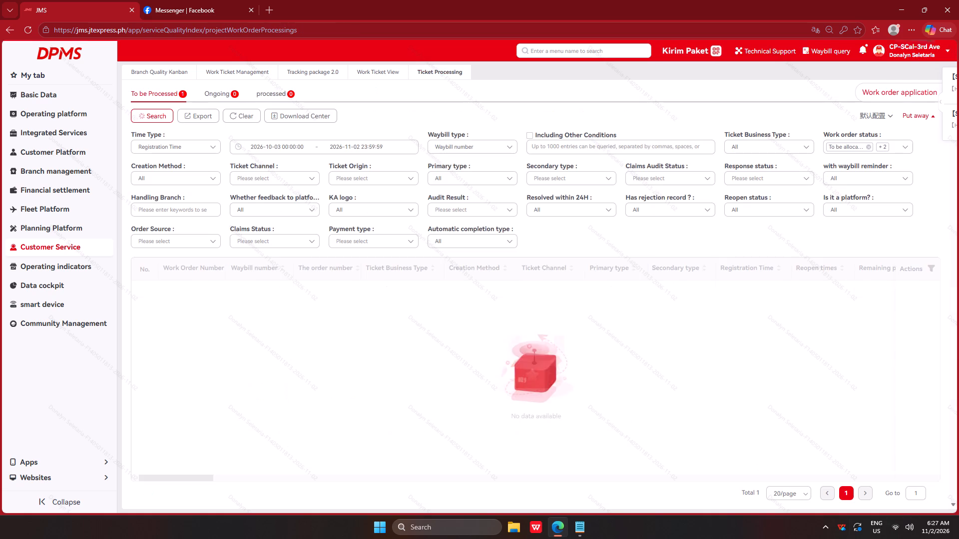
# Rerun the Ticket Processing search with the current date range and status filters to refresh the To be Processed list.
pyautogui.tripleClick(153, 117)
pyautogui.tripleClick(153, 117)
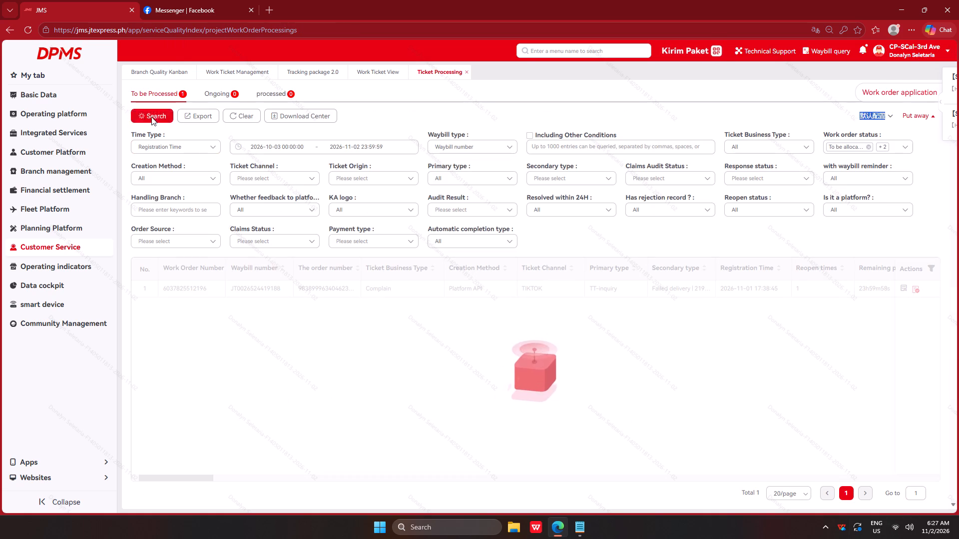
pyautogui.doubleClick(151, 117)
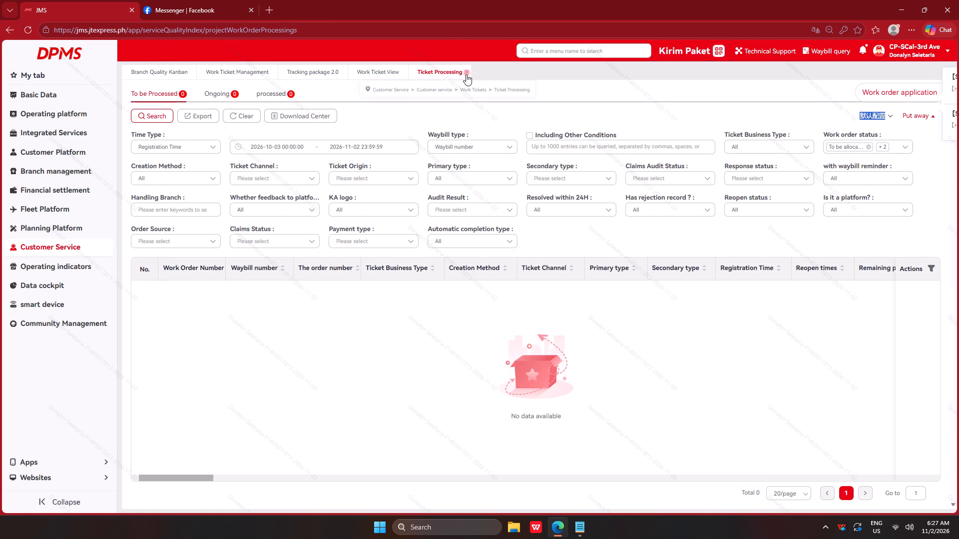
# Close the Ticket Processing page and refresh the ticket list in Work Ticket Management.
pyautogui.click(466, 74)
pyautogui.click(227, 78)
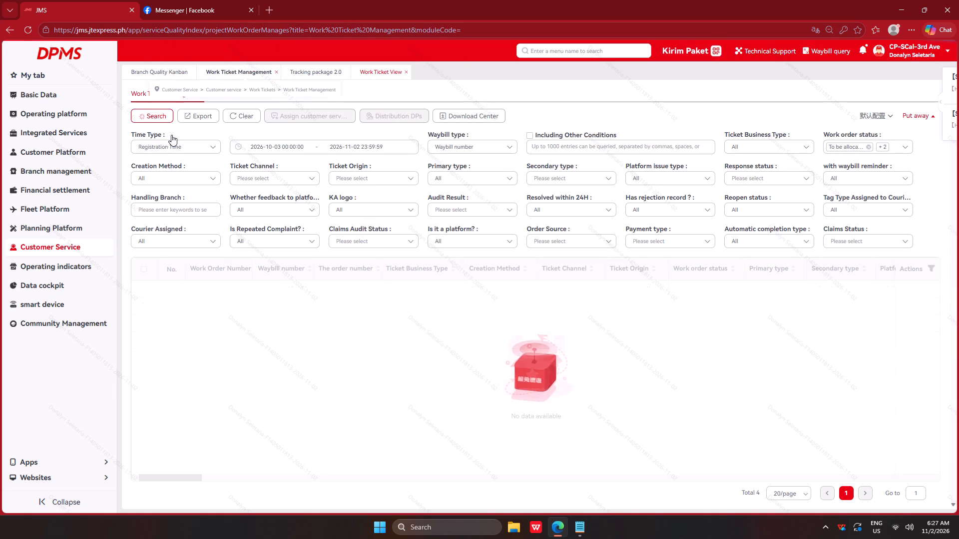
pyautogui.tripleClick(146, 120)
pyautogui.click(146, 120)
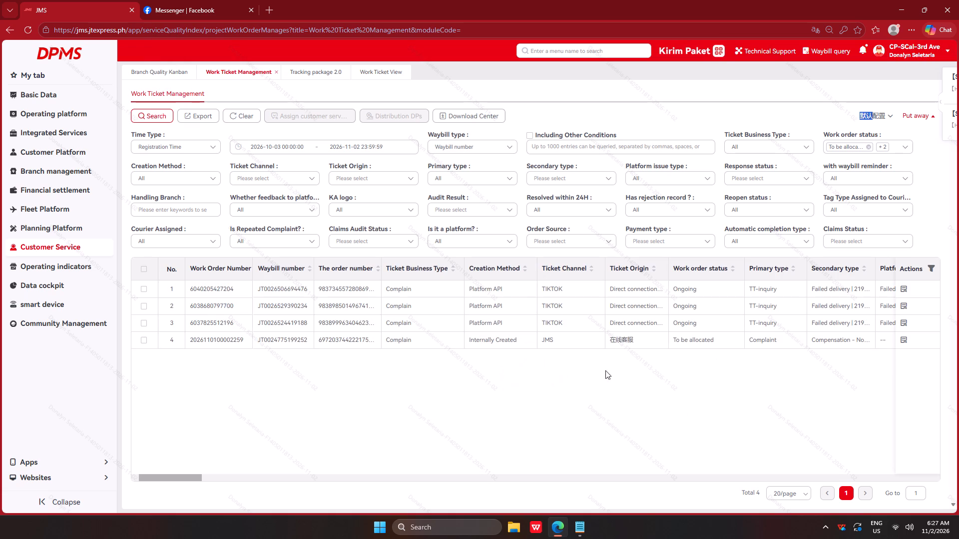
pyautogui.click(903, 340)
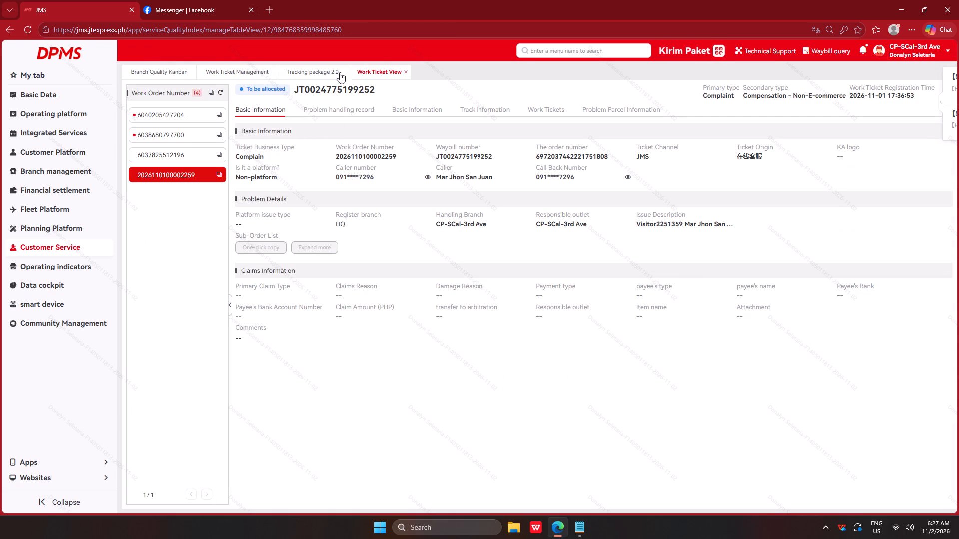
pyautogui.click(544, 105)
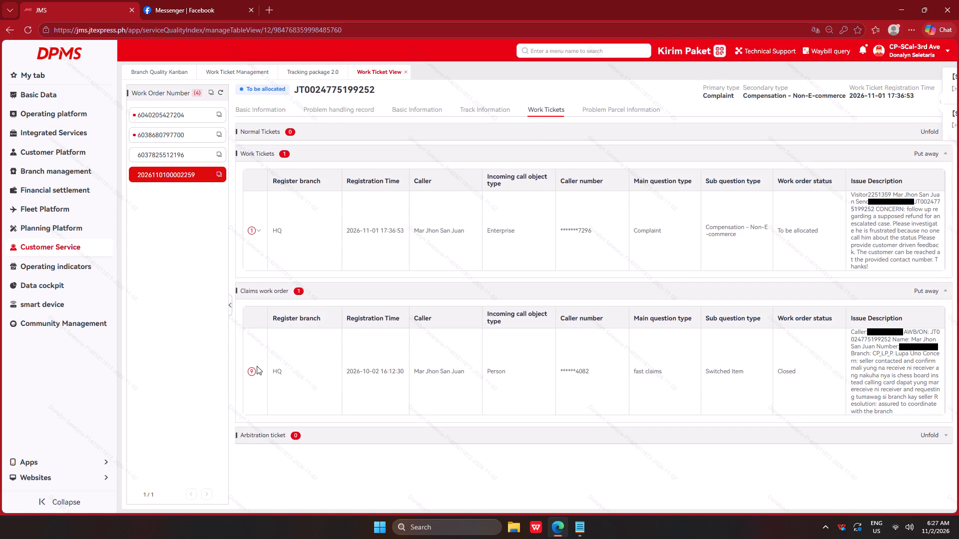
pyautogui.click(259, 362)
pyautogui.click(263, 370)
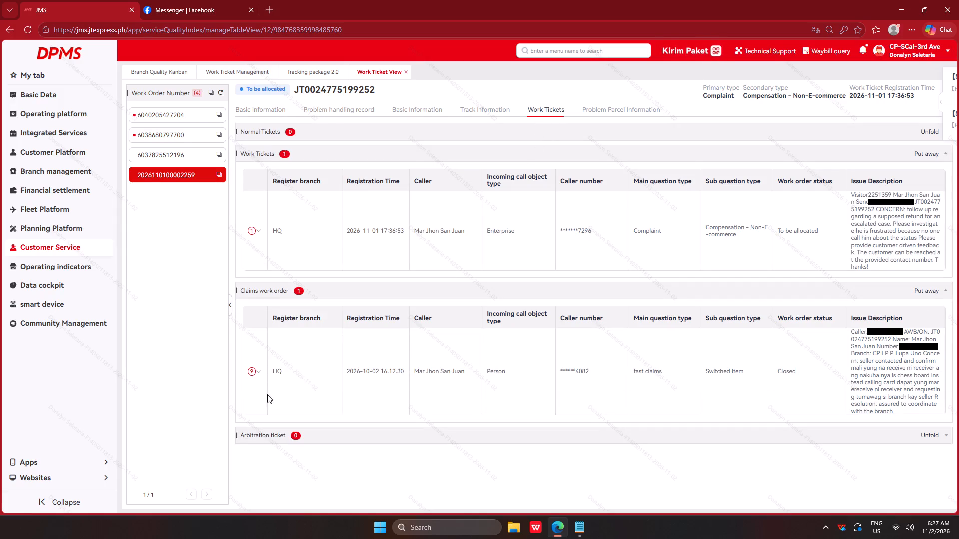
pyautogui.click(259, 372)
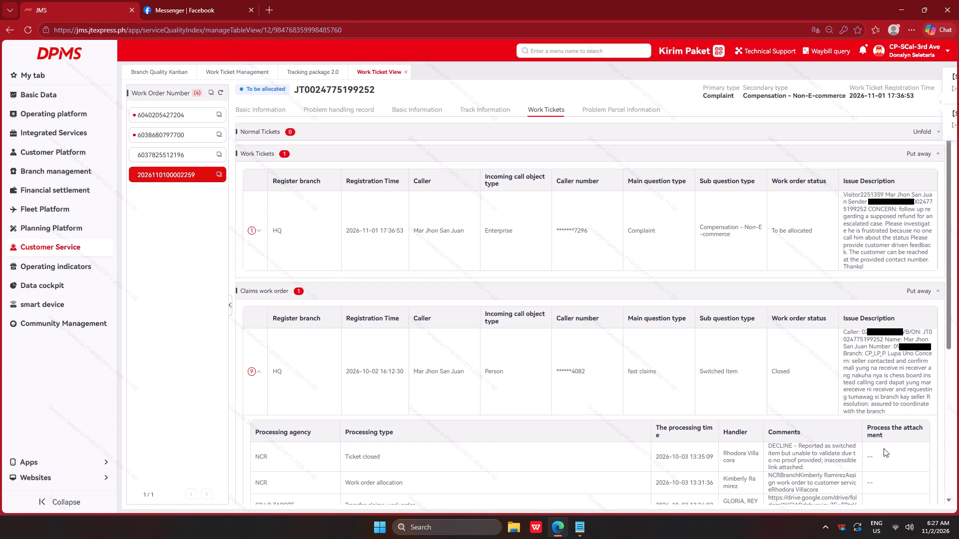
pyautogui.scroll(-3, 819, 479)
pyautogui.scroll(-7, 855, 389)
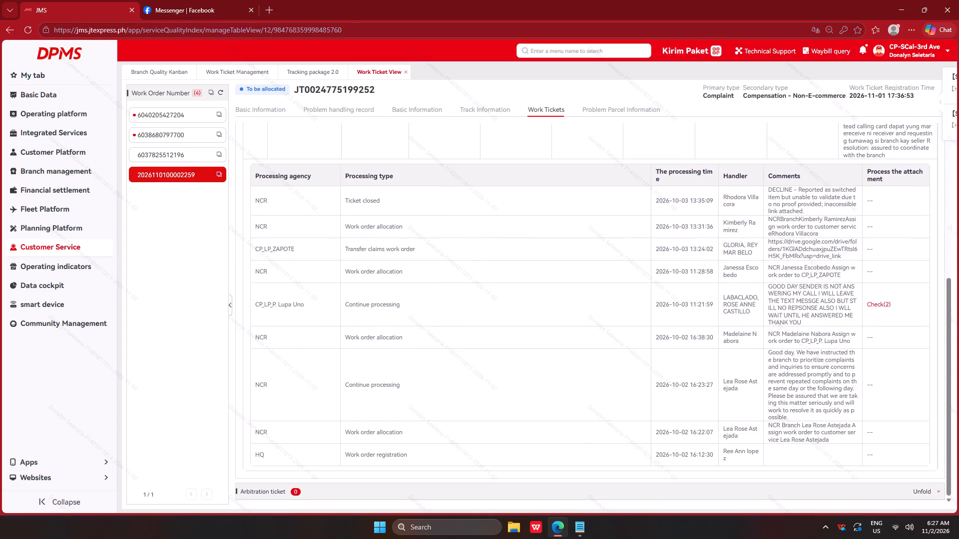
pyautogui.scroll(-6, 834, 427)
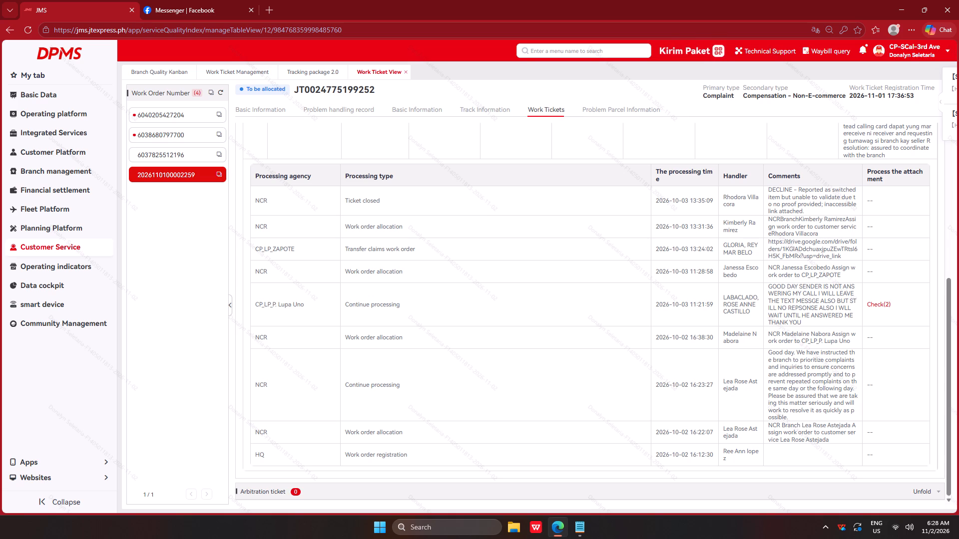
# View both attachments of the CP_LP_P. Lupa Uno processing entry, then close the attachment viewer.
pyautogui.click(886, 304)
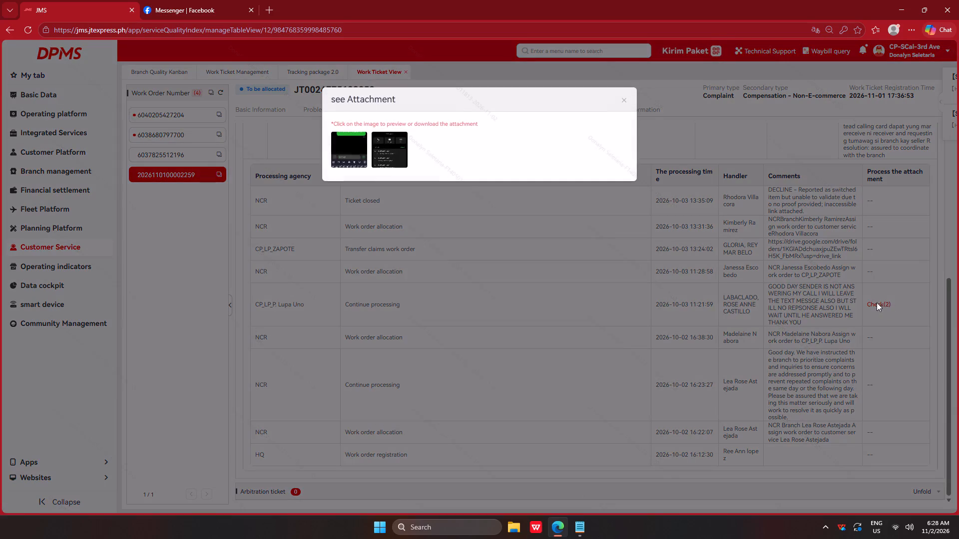
pyautogui.click(348, 145)
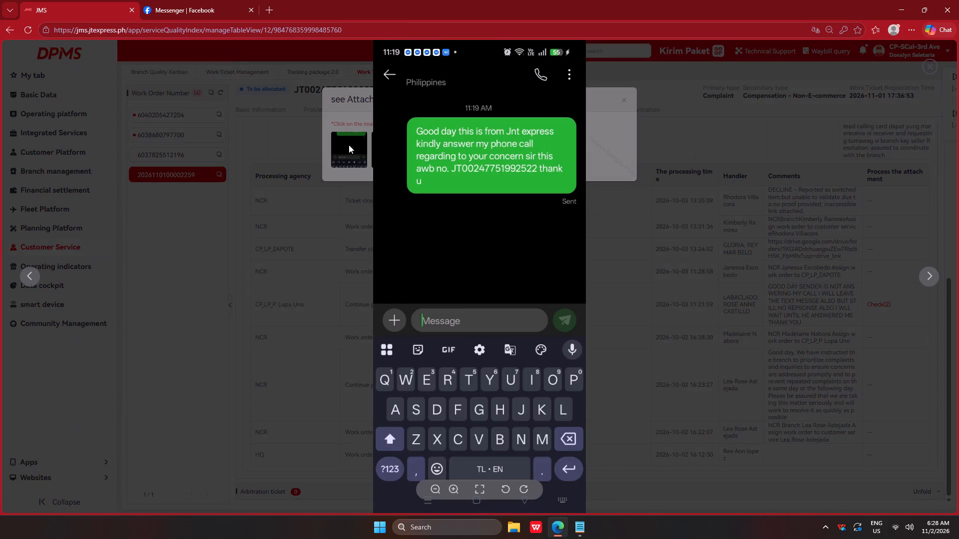
pyautogui.click(688, 280)
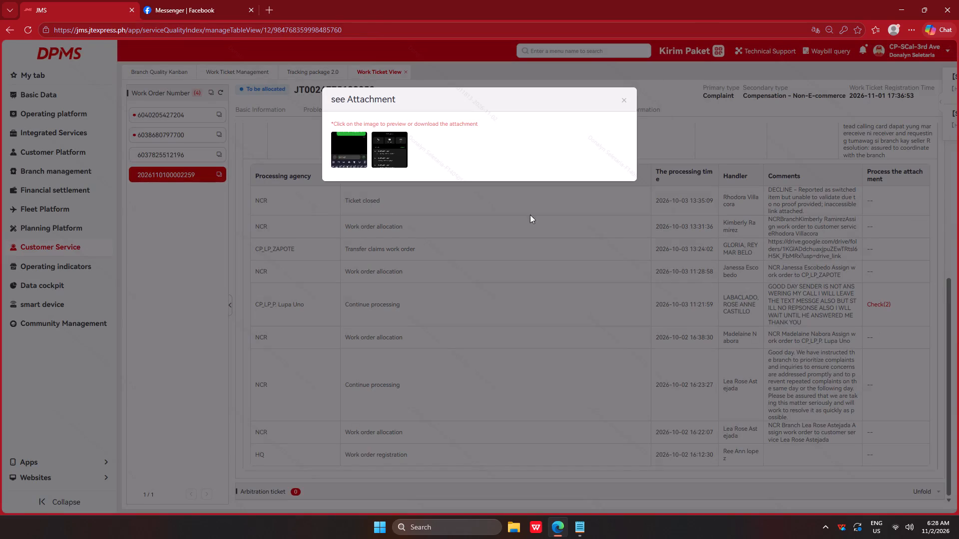
pyautogui.click(392, 147)
pyautogui.doubleClick(704, 355)
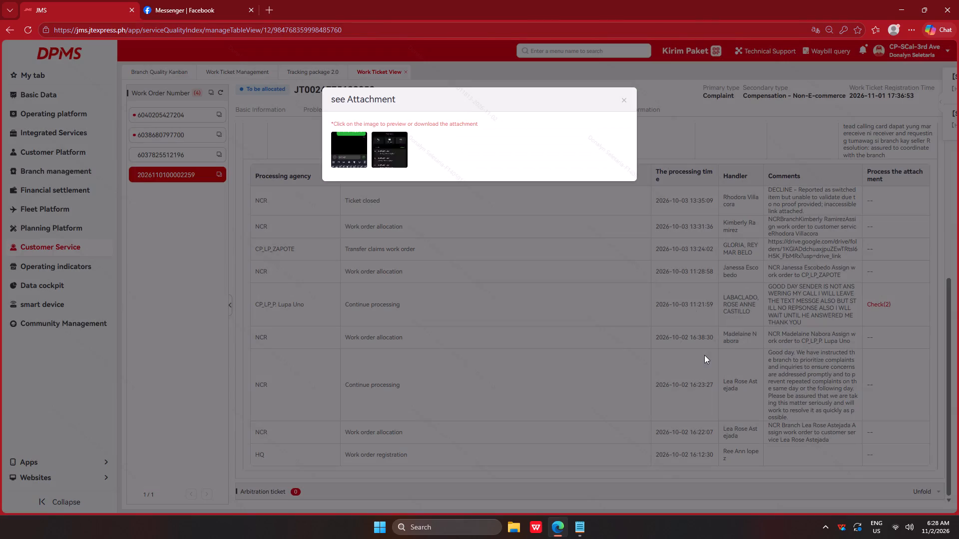
pyautogui.click(804, 336)
pyautogui.click(625, 99)
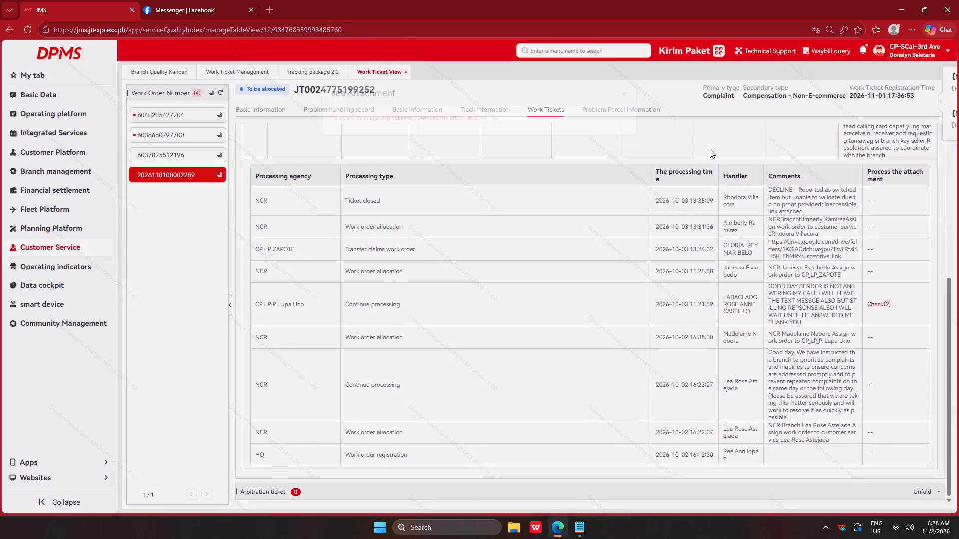
pyautogui.scroll(1, 834, 330)
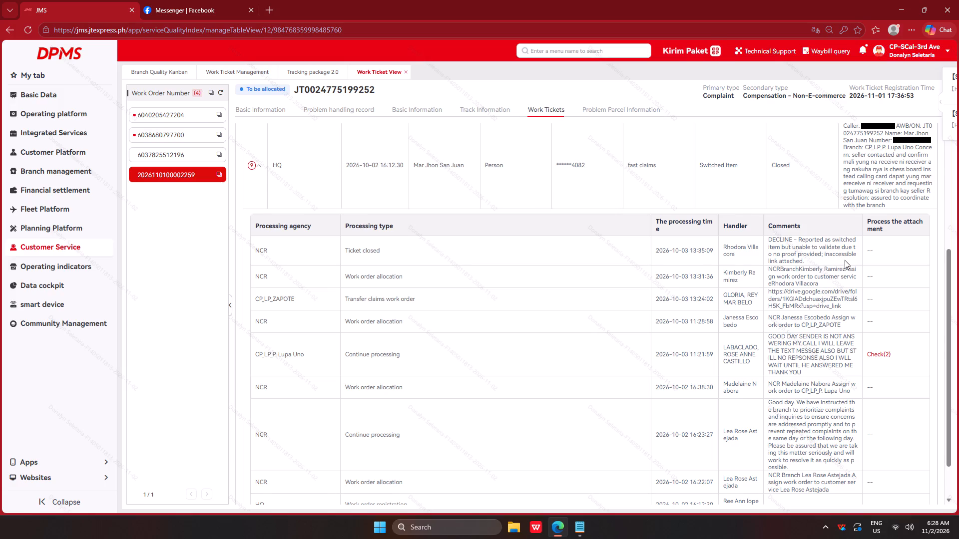
pyautogui.scroll(4, 833, 297)
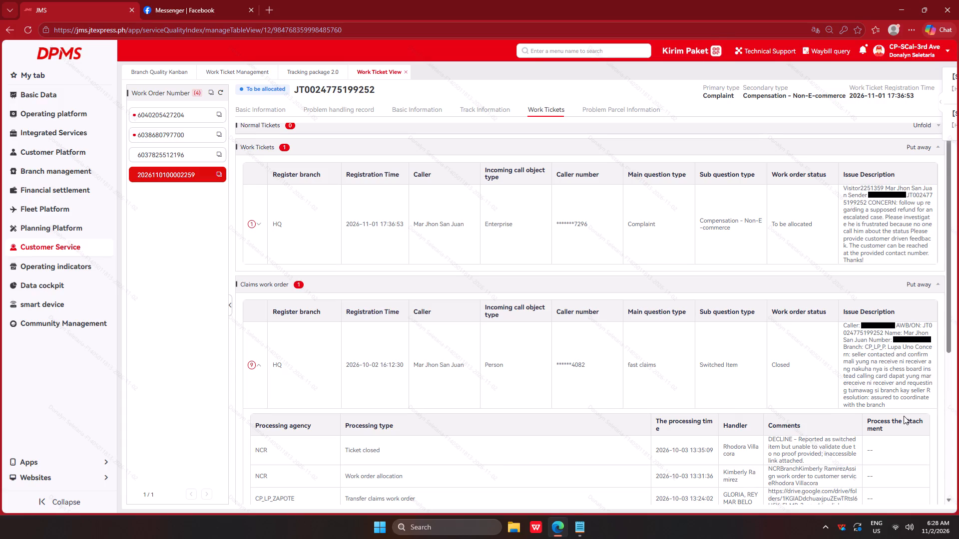
pyautogui.scroll(4, 892, 411)
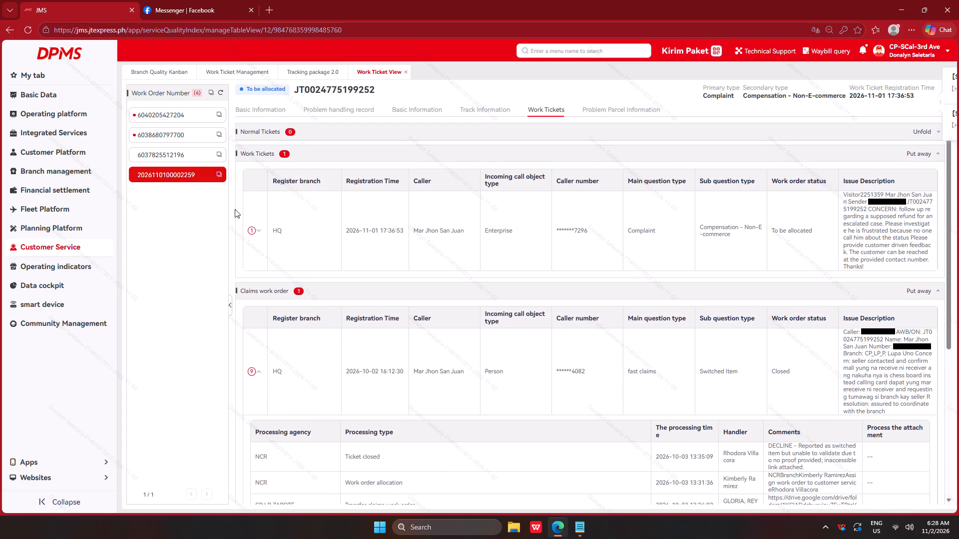
pyautogui.click(319, 81)
pyautogui.tripleClick(321, 85)
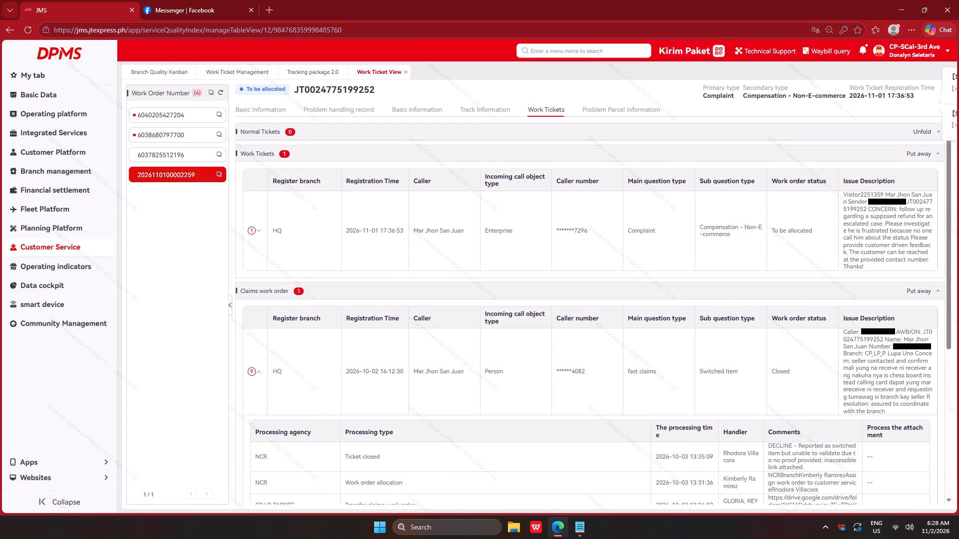
pyautogui.click(345, 95)
pyautogui.click(289, 73)
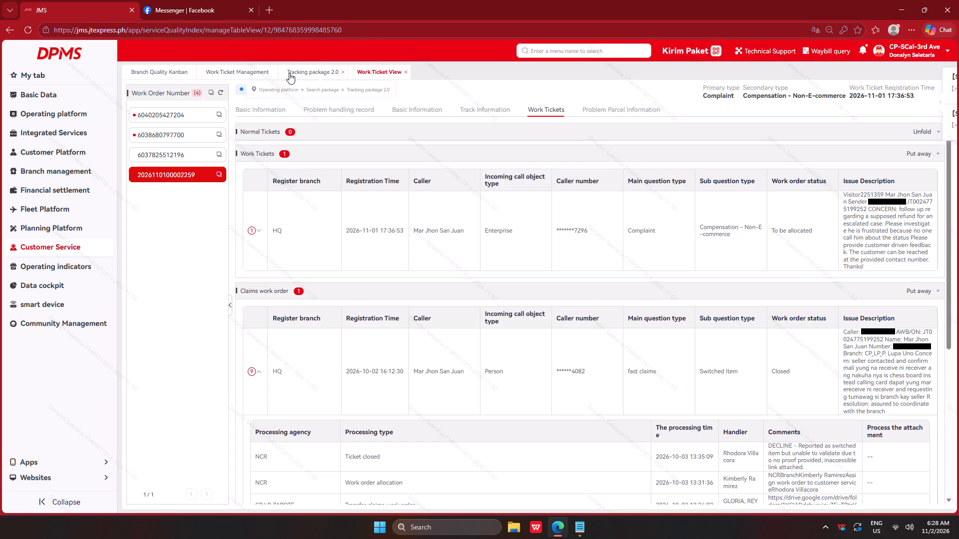
pyautogui.click(211, 112)
pyautogui.click(192, 205)
pyautogui.hotkey('ctrl', 'v')
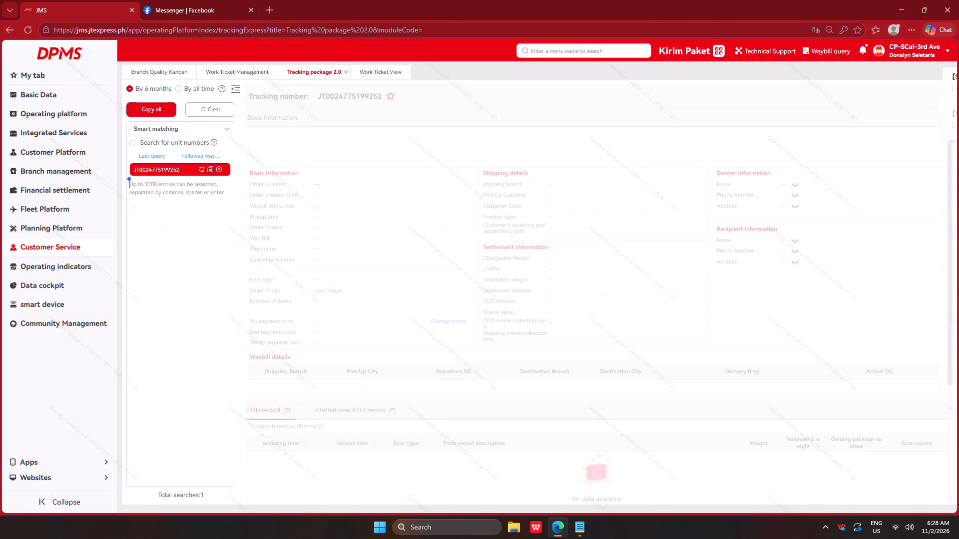
# Open the POD scan photo from the waybill's POD Scan tracking record.
pyautogui.scroll(-10, 632, 285)
pyautogui.click(720, 334)
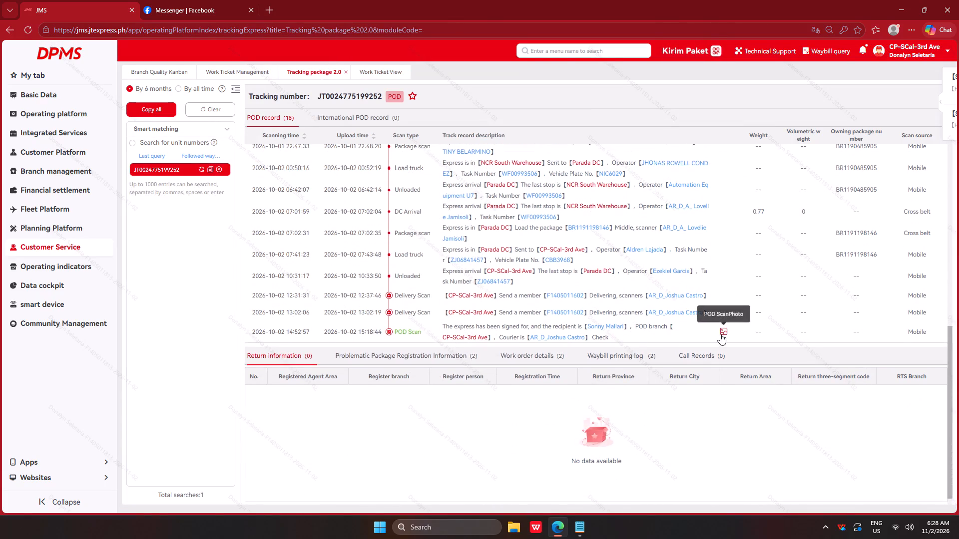
pyautogui.click(337, 197)
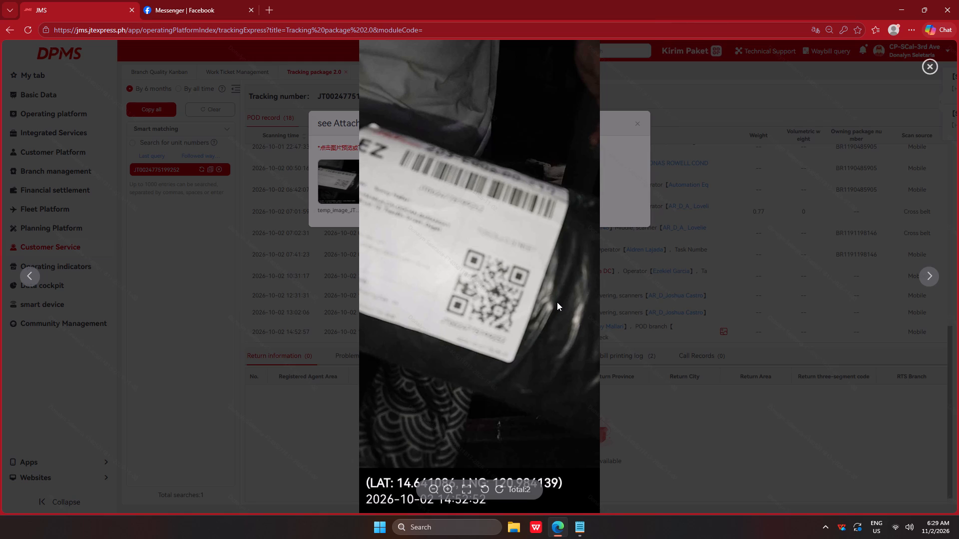
pyautogui.click(736, 238)
pyautogui.click(392, 196)
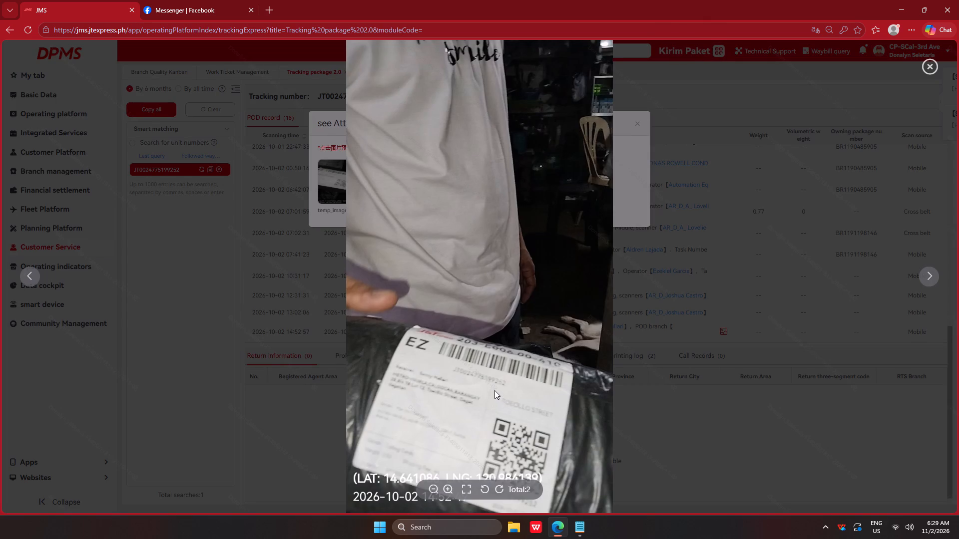
pyautogui.click(687, 410)
pyautogui.click(693, 179)
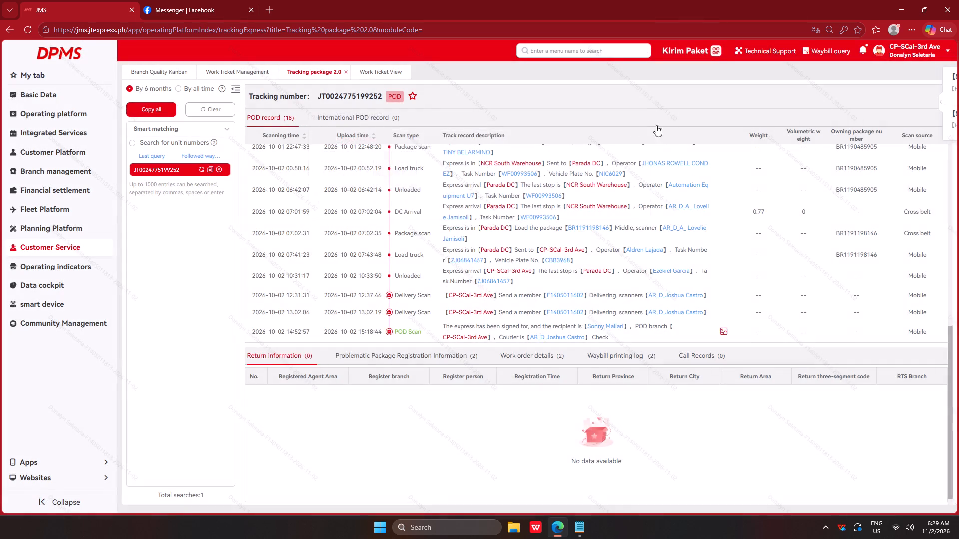
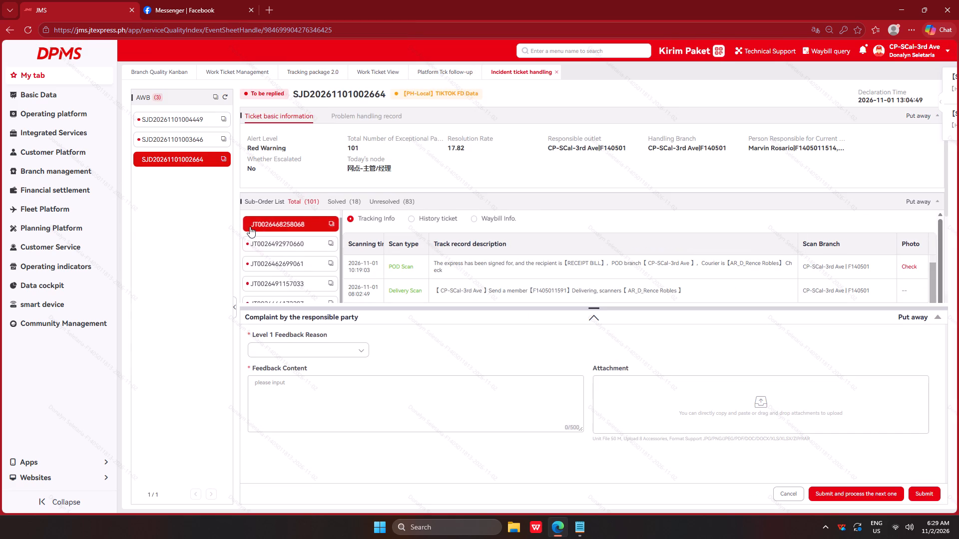
pyautogui.moveTo(250, 227); pyautogui.dragTo(318, 273)
pyautogui.click(334, 238)
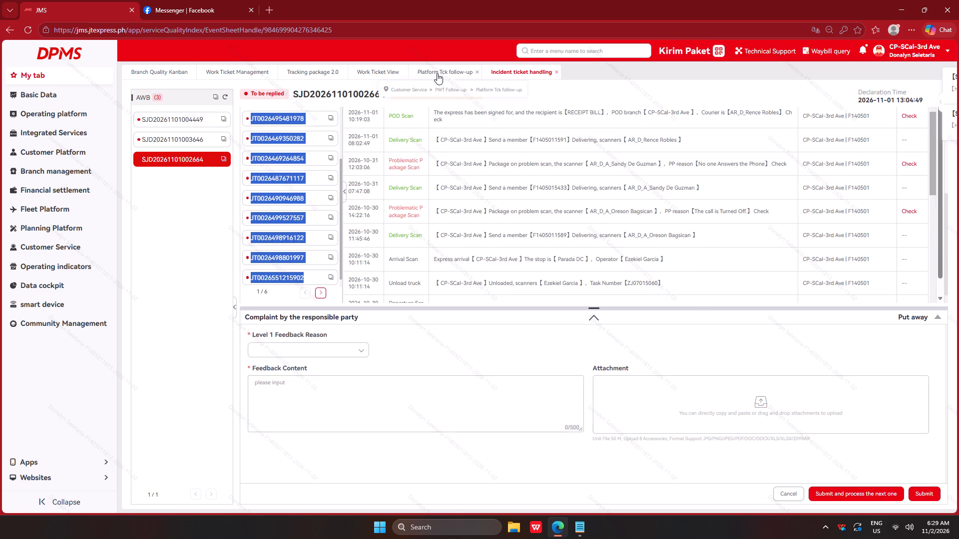
pyautogui.click(437, 73)
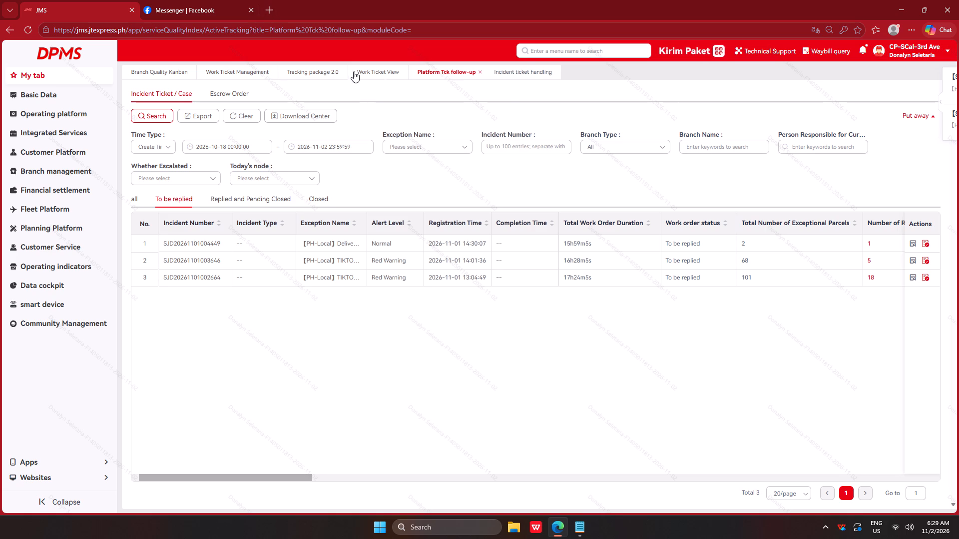
pyautogui.click(315, 76)
pyautogui.click(205, 110)
pyautogui.click(172, 232)
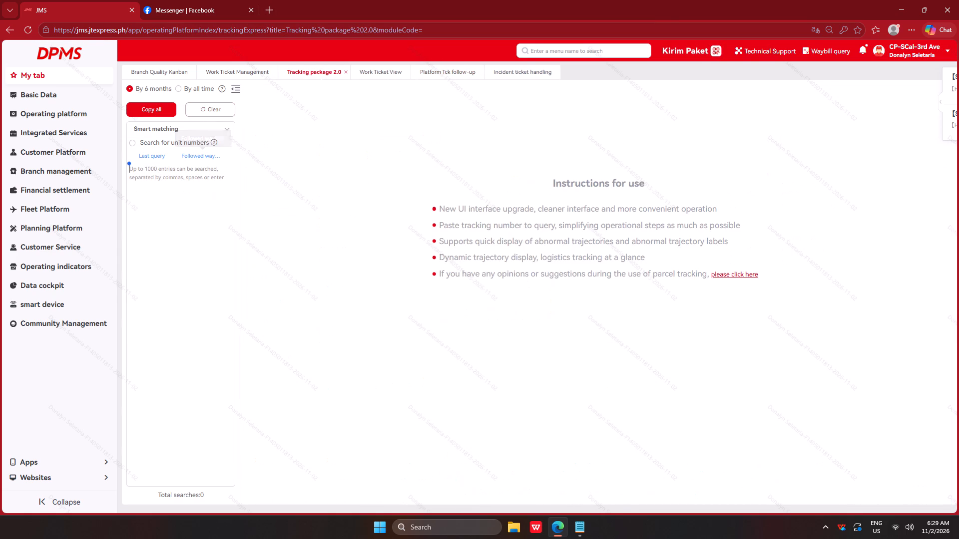
pyautogui.hotkey('ctrl', 'v')
pyautogui.click(637, 123)
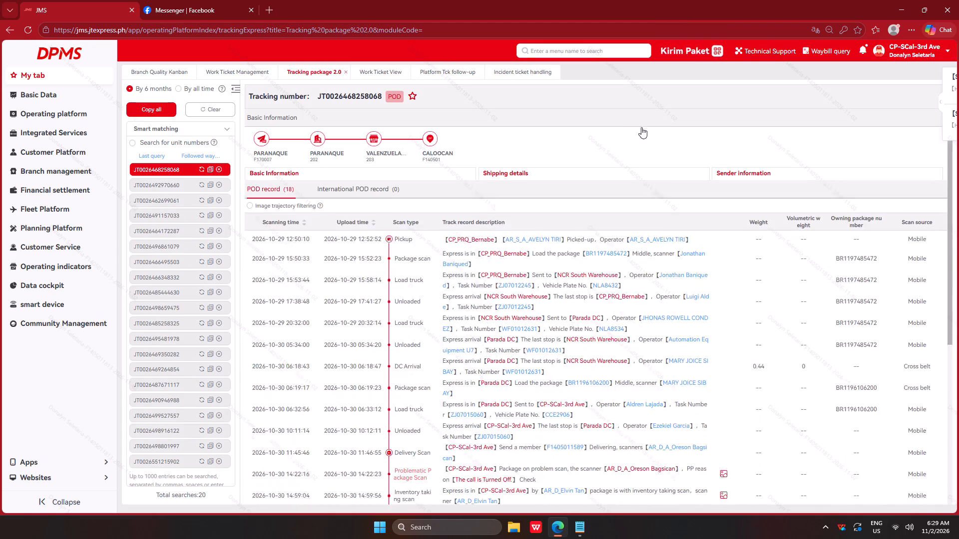
pyautogui.scroll(-6, 638, 144)
pyautogui.scroll(1, 231, 311)
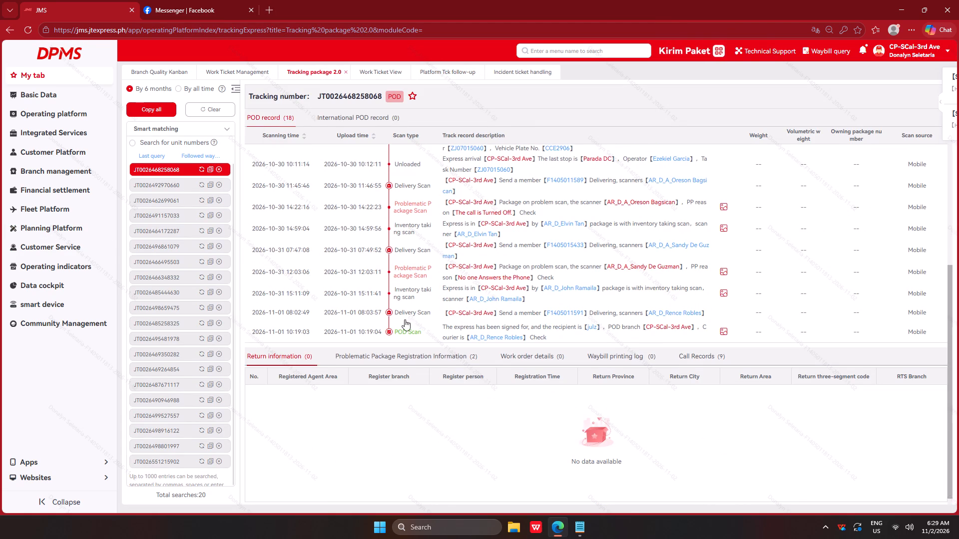
pyautogui.moveTo(949, 289); pyautogui.dragTo(951, 251)
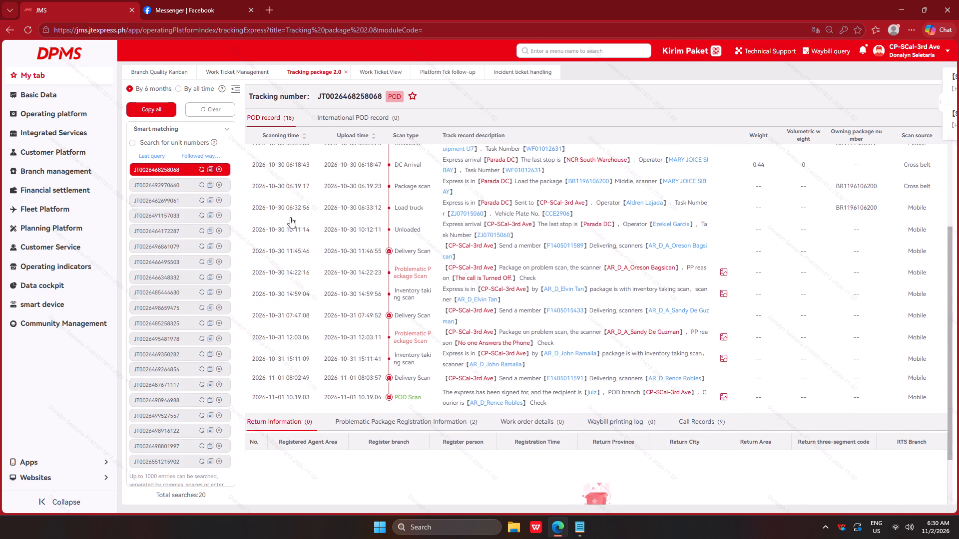
pyautogui.click(144, 180)
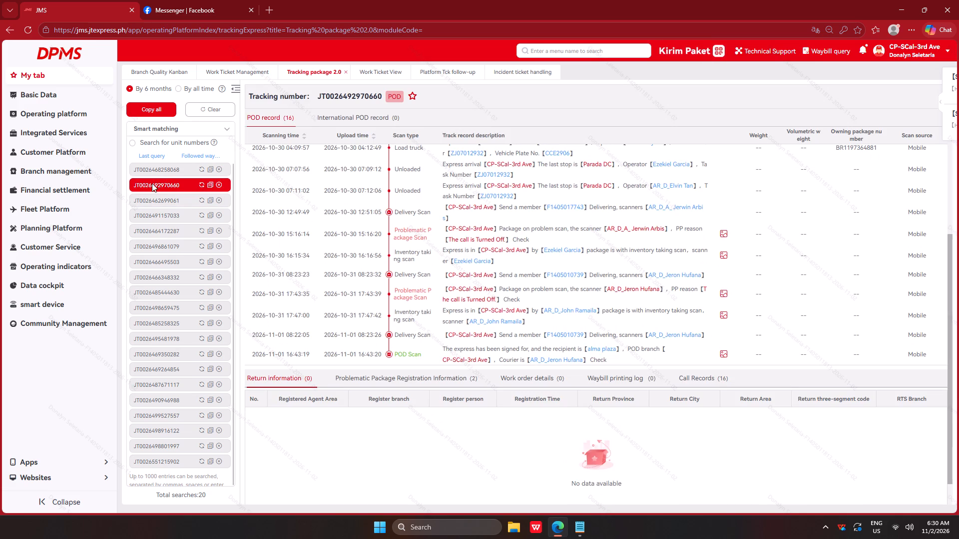
pyautogui.click(152, 169)
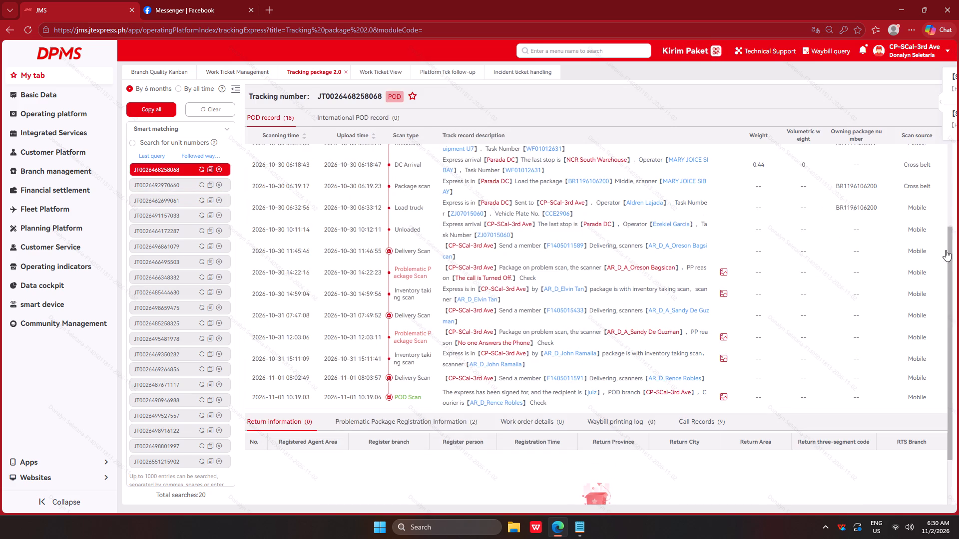
pyautogui.moveTo(953, 256); pyautogui.dragTo(946, 197)
pyautogui.click(691, 474)
pyautogui.moveTo(951, 252); pyautogui.dragTo(951, 221)
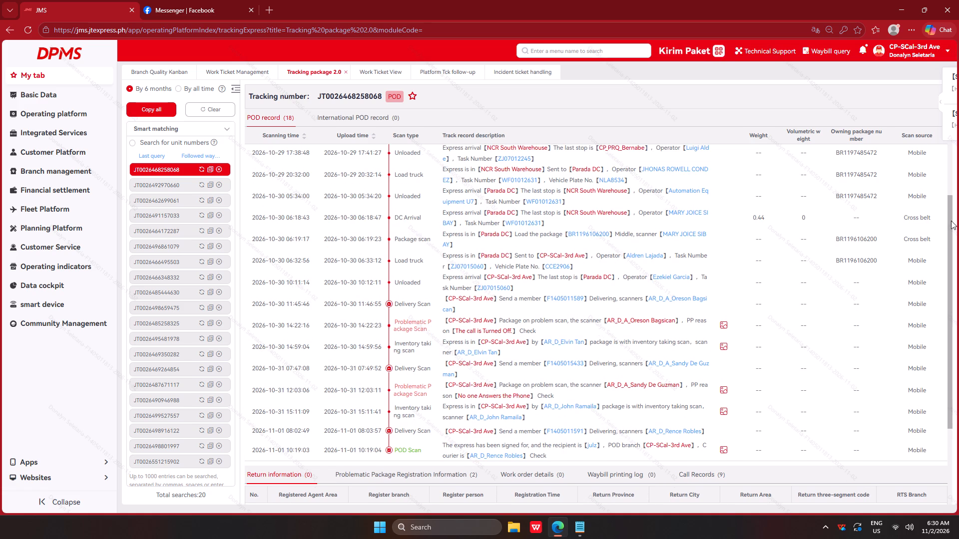
pyautogui.moveTo(951, 221); pyautogui.dragTo(952, 226)
# Launch Lark for its screenshot tool and return to the JMS tracking page in Edge.
pyautogui.hotkey('ctrl', 'shift', 'a')
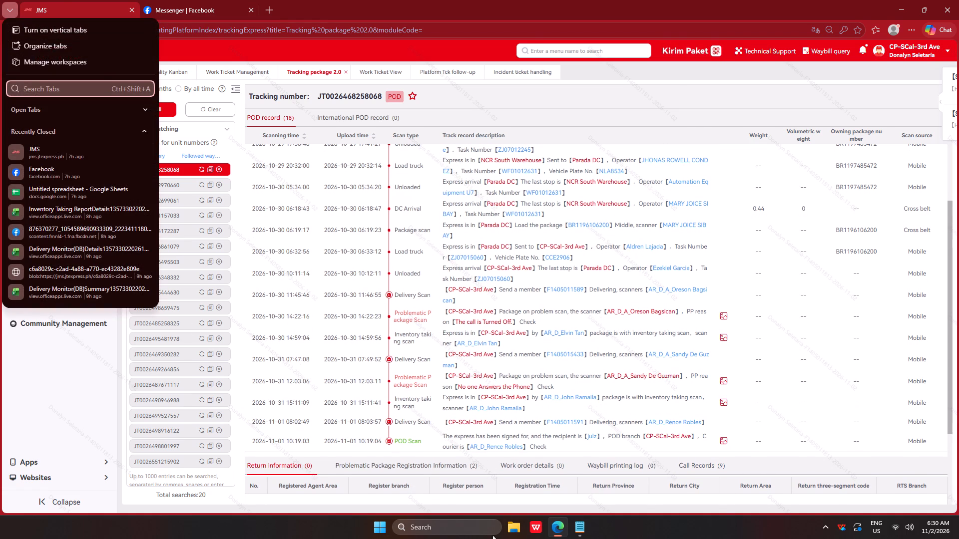
pyautogui.click(459, 521)
pyautogui.write('lark')
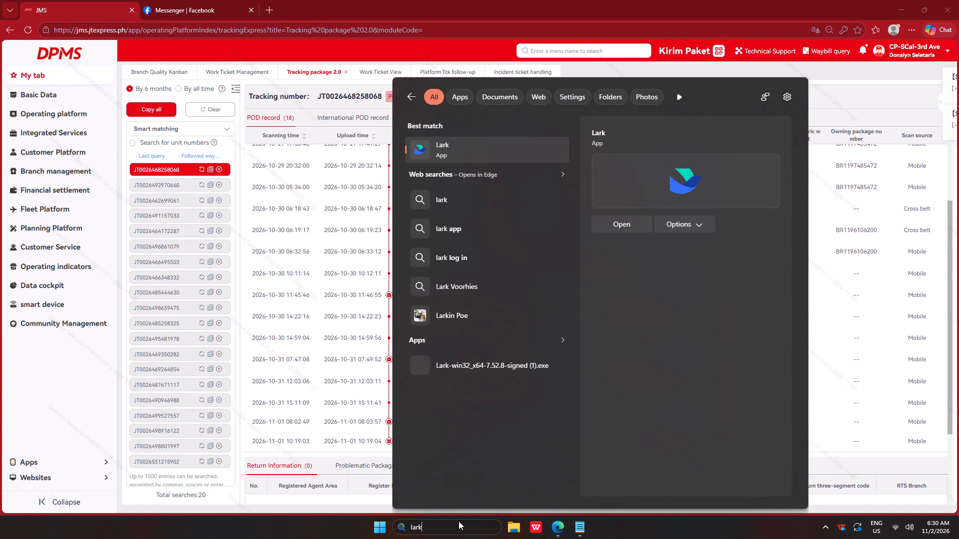
pyautogui.click(438, 148)
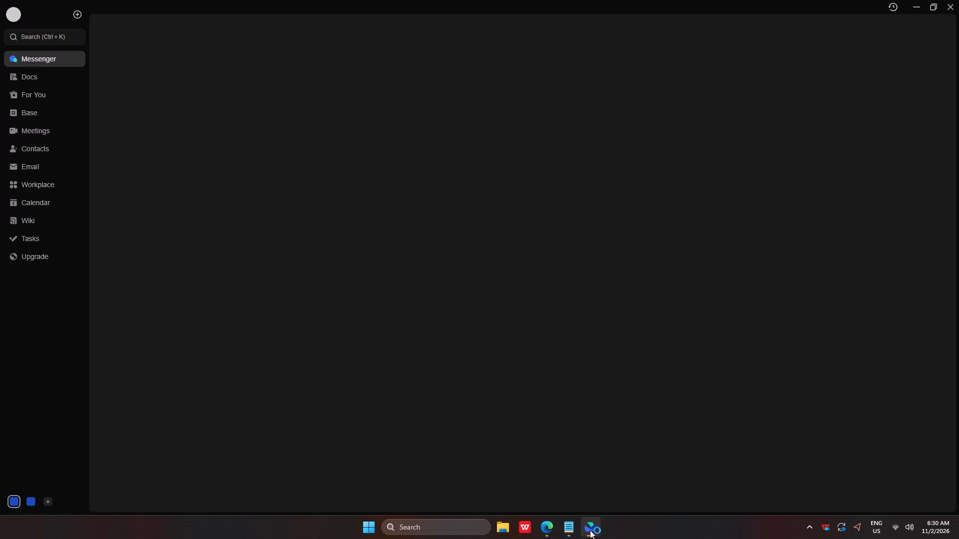
pyautogui.moveTo(588, 530); pyautogui.dragTo(511, 532)
pyautogui.click(565, 533)
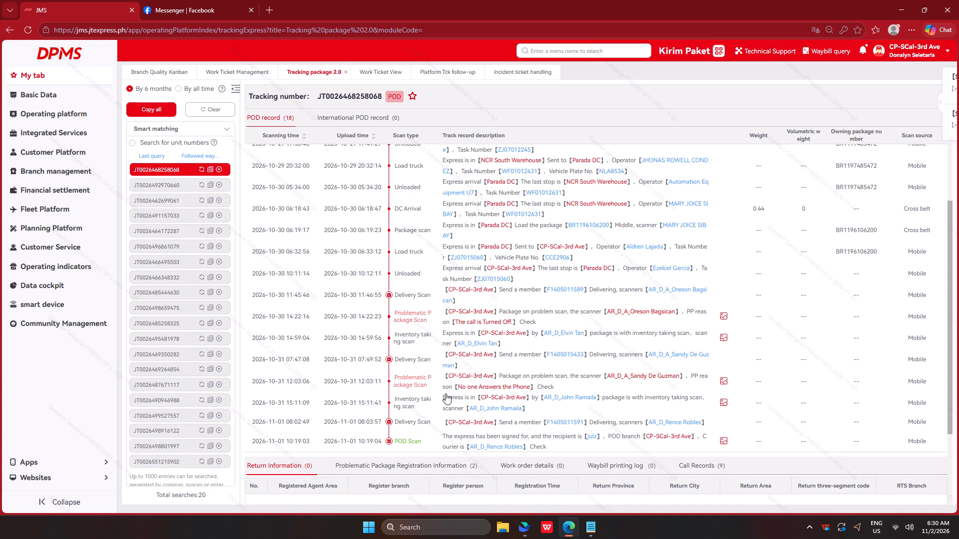
pyautogui.hotkey('ctrl', 'shift', 'a')
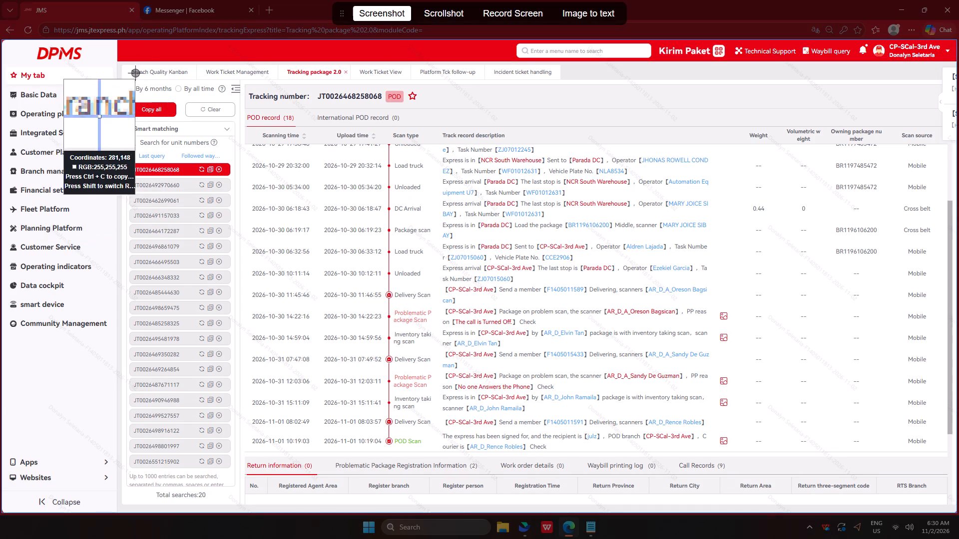
pyautogui.moveTo(119, 64); pyautogui.dragTo(958, 538)
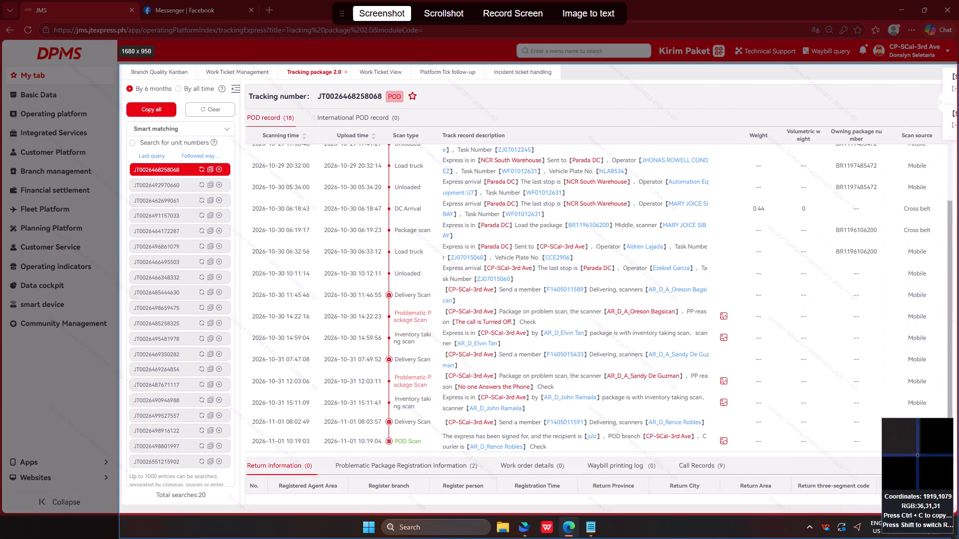
pyautogui.moveTo(958, 538); pyautogui.dragTo(947, 506)
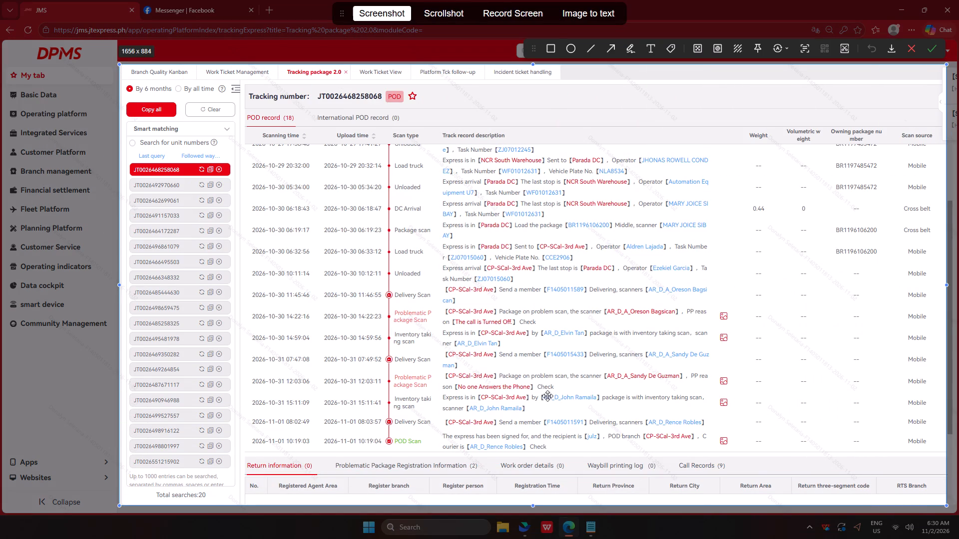
pyautogui.click(552, 45)
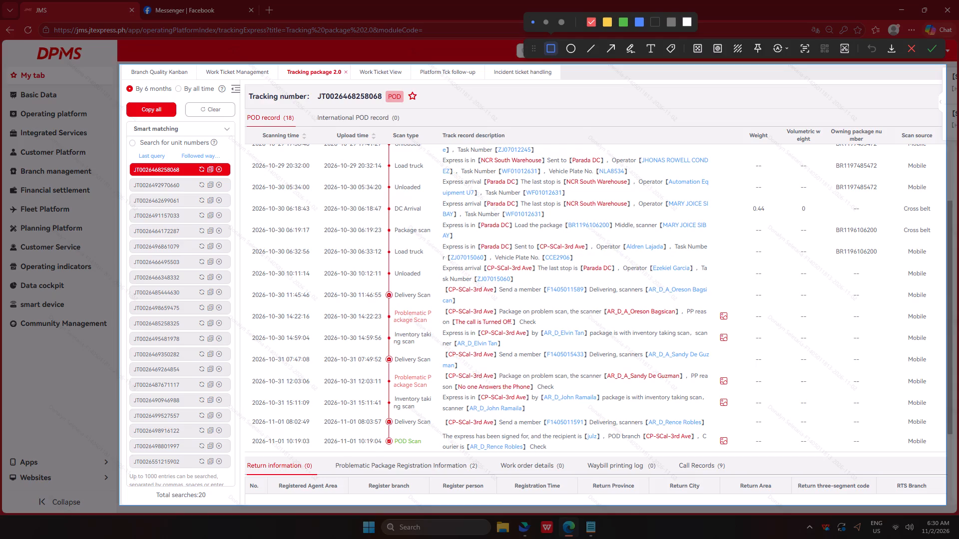
pyautogui.moveTo(380, 428); pyautogui.dragTo(432, 449)
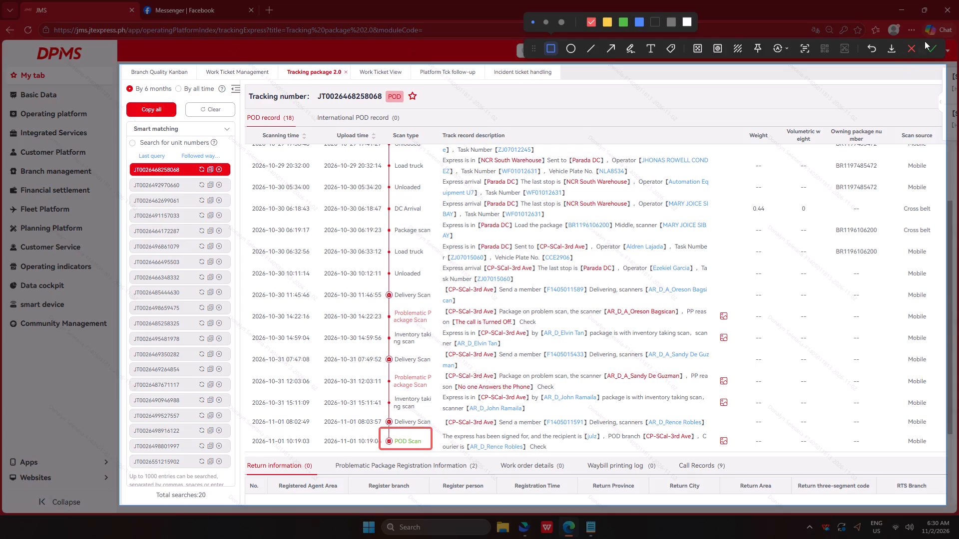
pyautogui.click(931, 46)
pyautogui.click(489, 285)
pyautogui.click(536, 71)
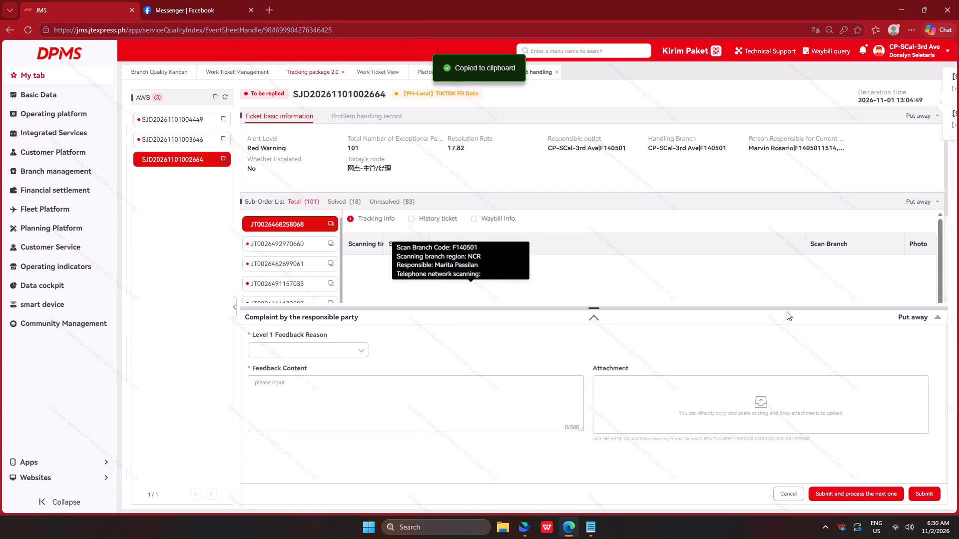
pyautogui.click(926, 381)
pyautogui.hotkey('ctrl', 'v')
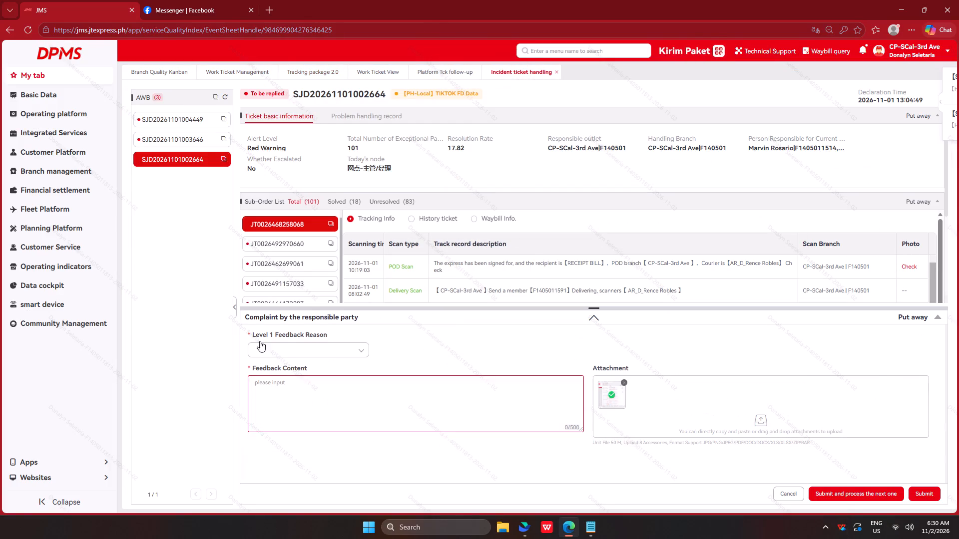
# Set the feedback reason to J&T_OPERATIONS, can solve today to YES, resolve time to 2026-11-02, and COMPANY_OPERATIONS to OTHERS_OPERATIONS.
pyautogui.click(267, 344)
pyautogui.click(286, 416)
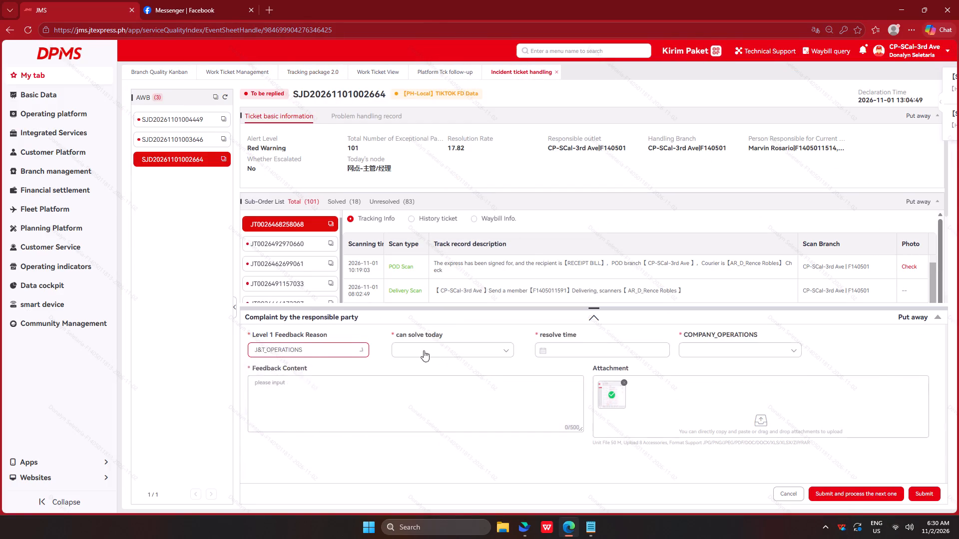
pyautogui.click(445, 346)
pyautogui.click(402, 371)
pyautogui.click(556, 344)
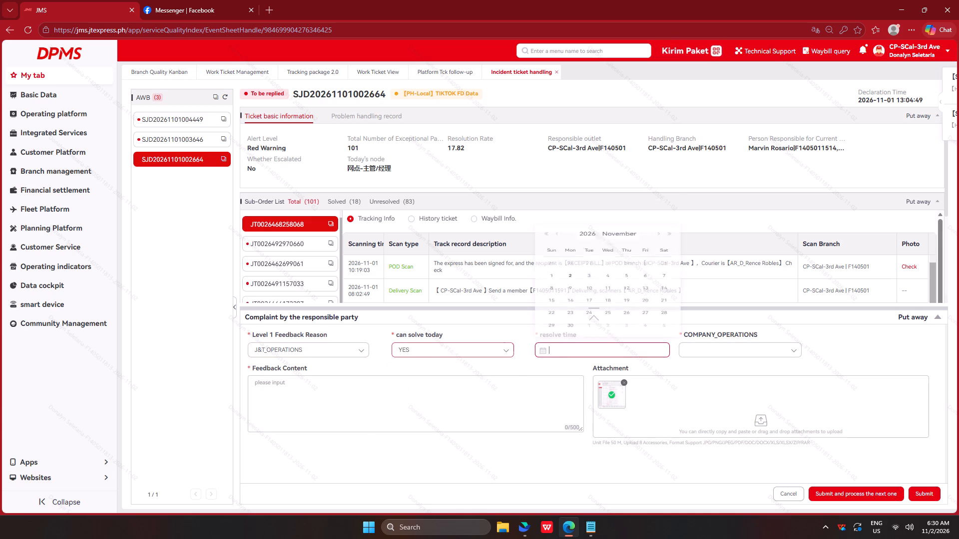
pyautogui.click(568, 250)
pyautogui.click(754, 349)
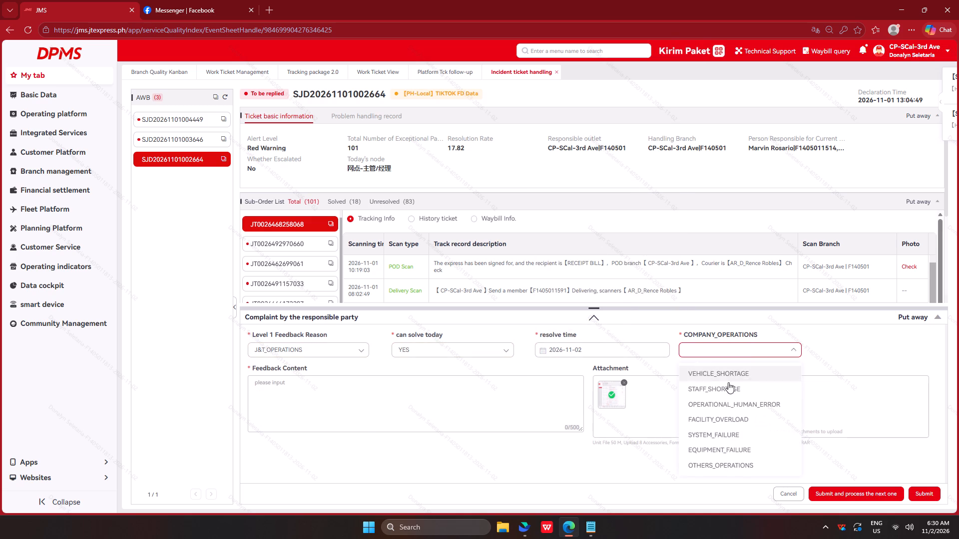
pyautogui.click(735, 466)
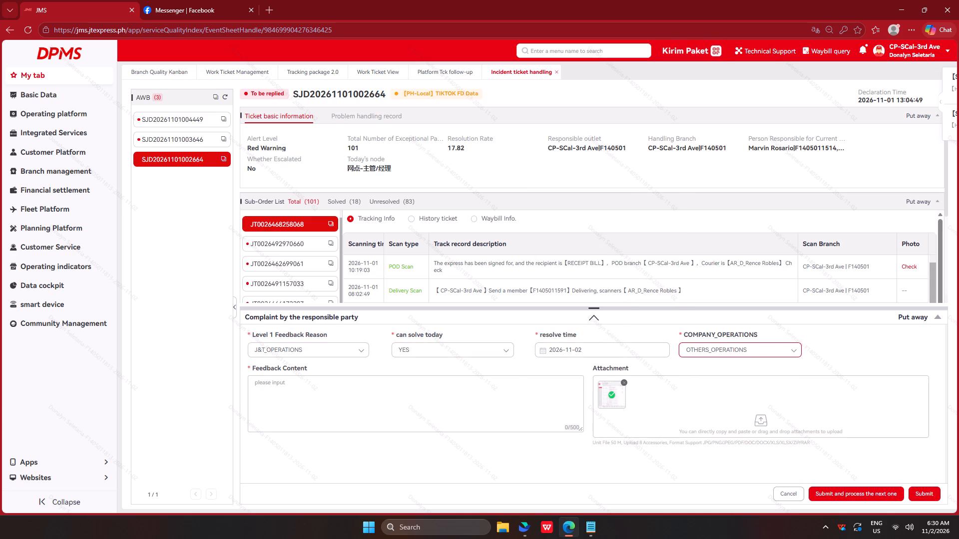
# Enter the feedback "THIS PARCEL HAD A DELIVERY SCAN AS OF TODAY" and submit the reply, proceeding to the next ticket.
pyautogui.click(313, 401)
pyautogui.write('ths')
pyautogui.press('BackSpace')
pyautogui.press('BackSpace')
pyautogui.press('BackSpace')
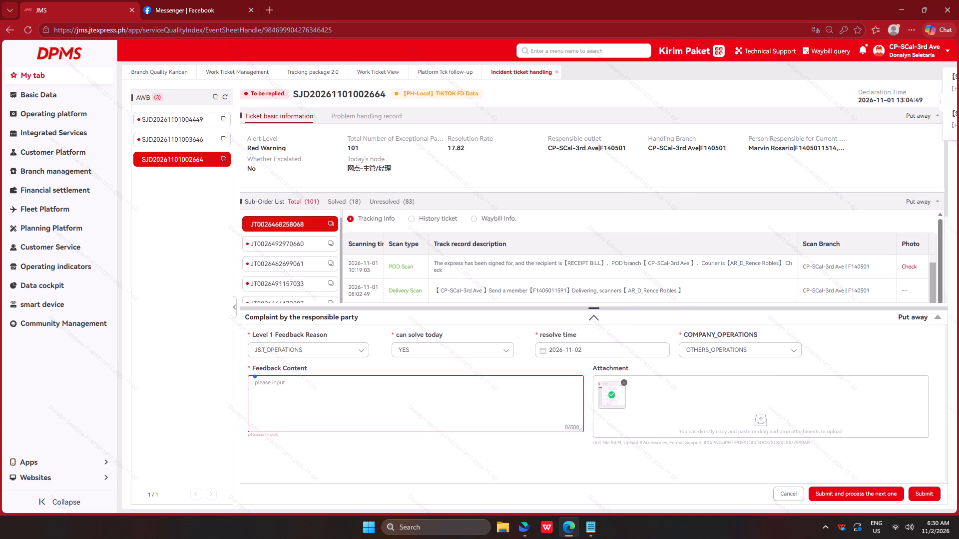
pyautogui.press('BackSpace')
pyautogui.press('BackSpace')
pyautogui.write('PARCEL HAD A DELU')
pyautogui.press('BackSpace')
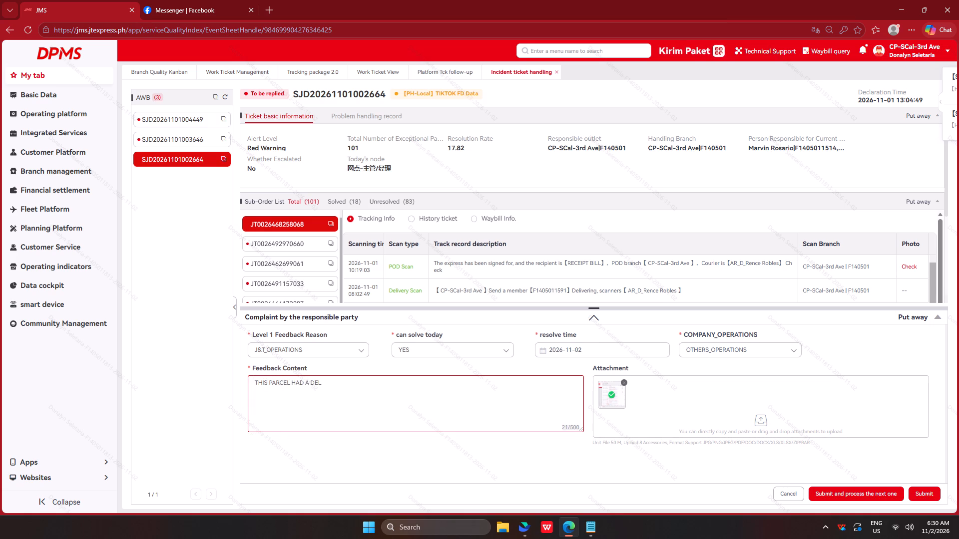
pyautogui.write('IVERY SCAN AS OF TODAY')
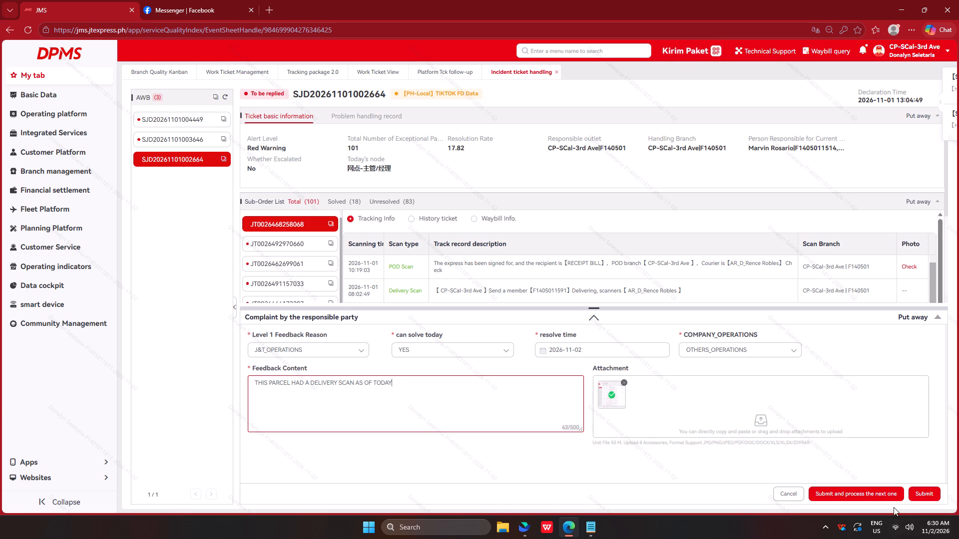
pyautogui.click(854, 493)
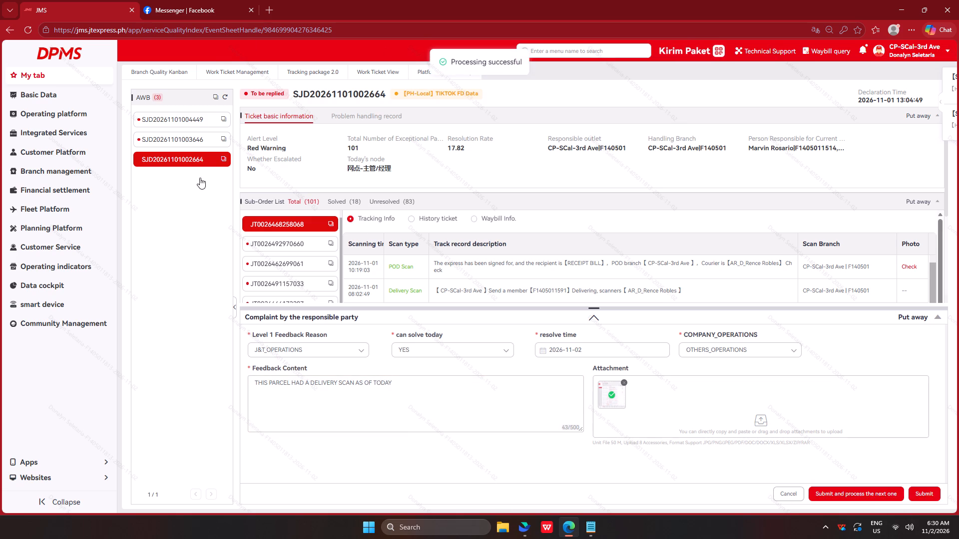
pyautogui.tripleClick(142, 120)
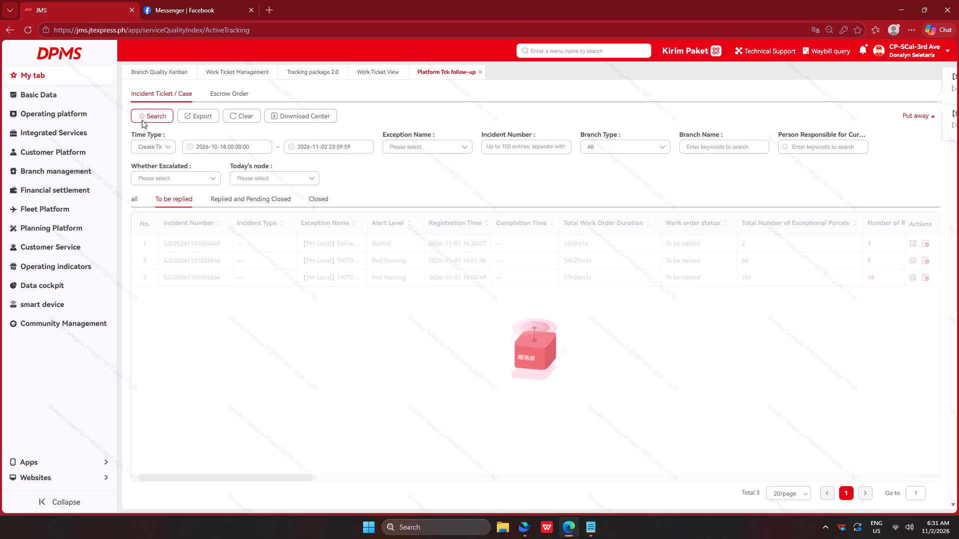
pyautogui.click(142, 120)
pyautogui.tripleClick(139, 116)
pyautogui.tripleClick(139, 116)
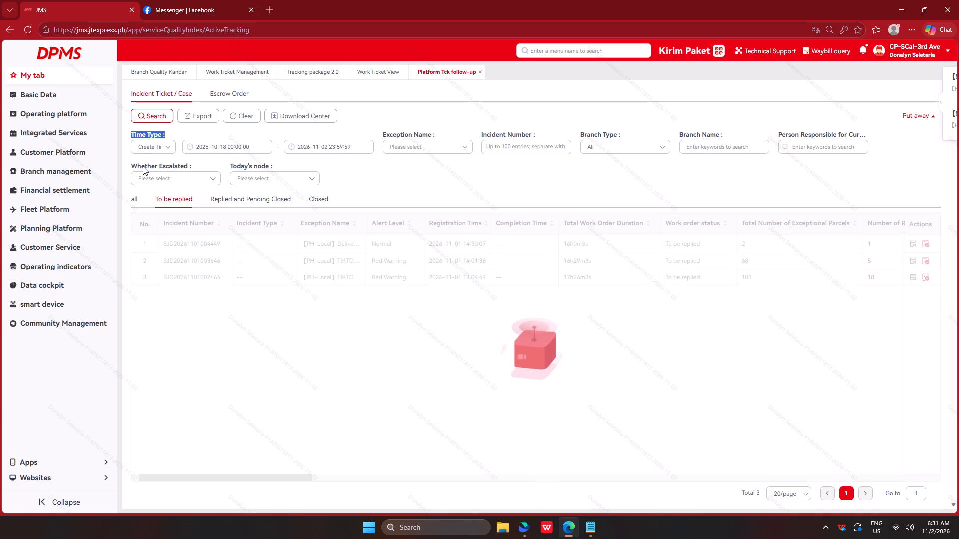
pyautogui.tripleClick(149, 108)
pyautogui.click(149, 108)
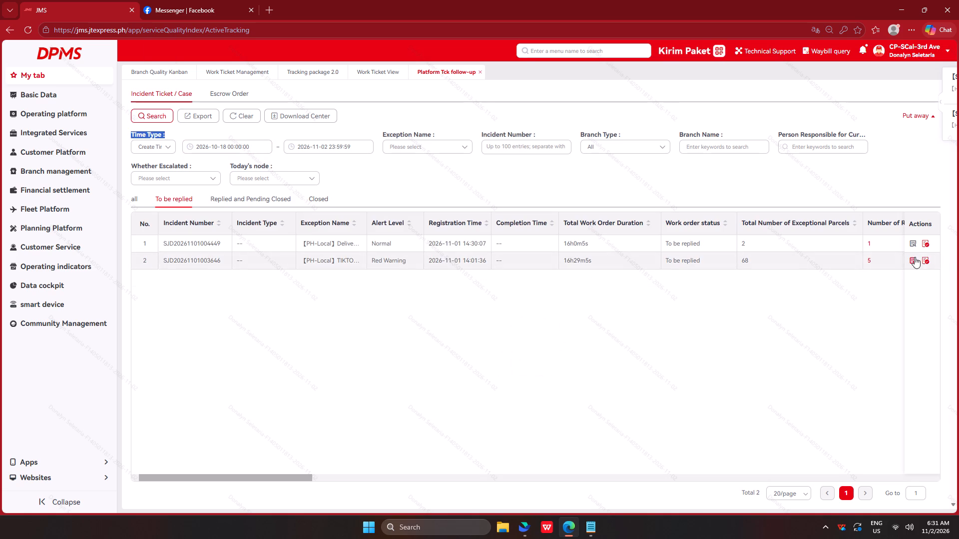
pyautogui.click(922, 258)
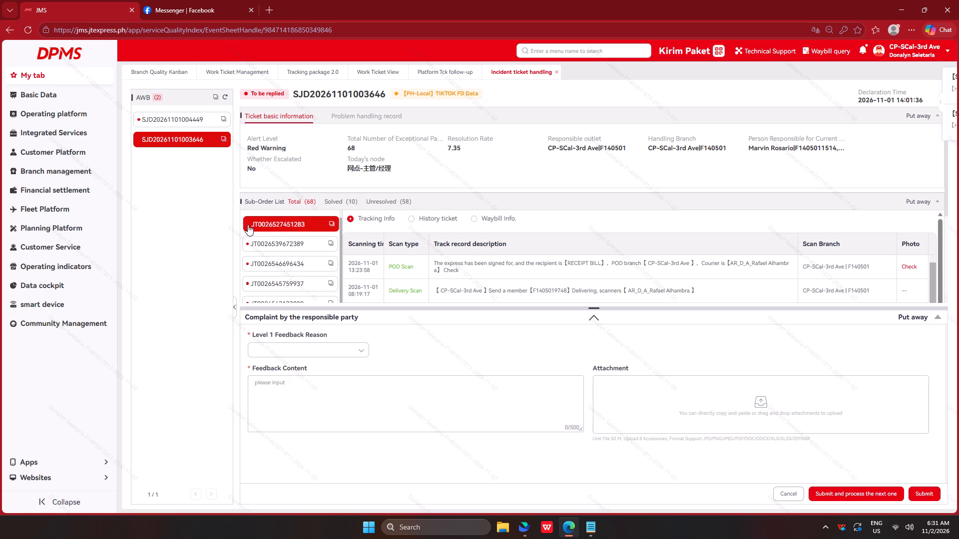
pyautogui.moveTo(248, 225); pyautogui.dragTo(312, 277)
pyautogui.click(335, 246)
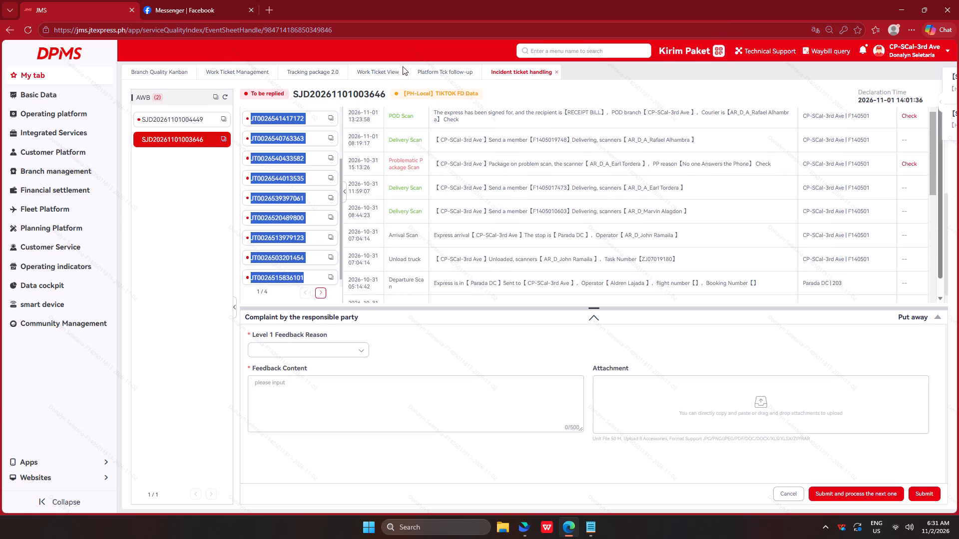
pyautogui.click(302, 74)
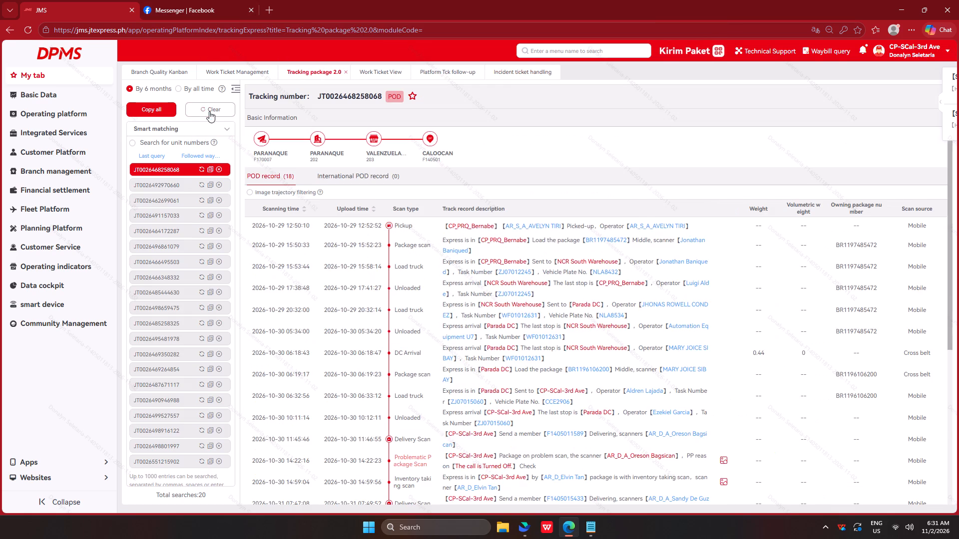
pyautogui.click(209, 111)
pyautogui.click(183, 267)
pyautogui.hotkey('ctrl', 'v')
pyautogui.scroll(-3, 561, 322)
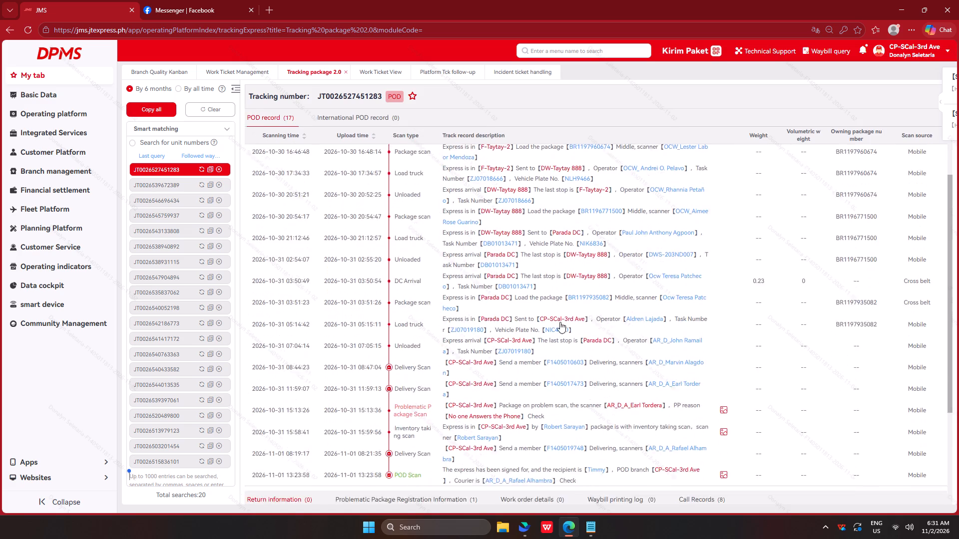
pyautogui.scroll(-1, 560, 322)
pyautogui.scroll(1, 557, 322)
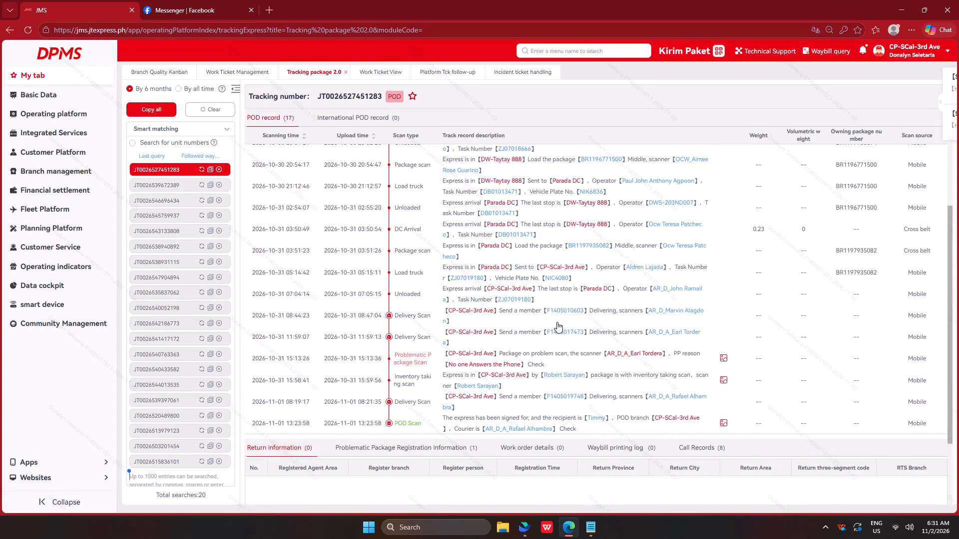
pyautogui.hotkey('ctrl', 'shift', 'a')
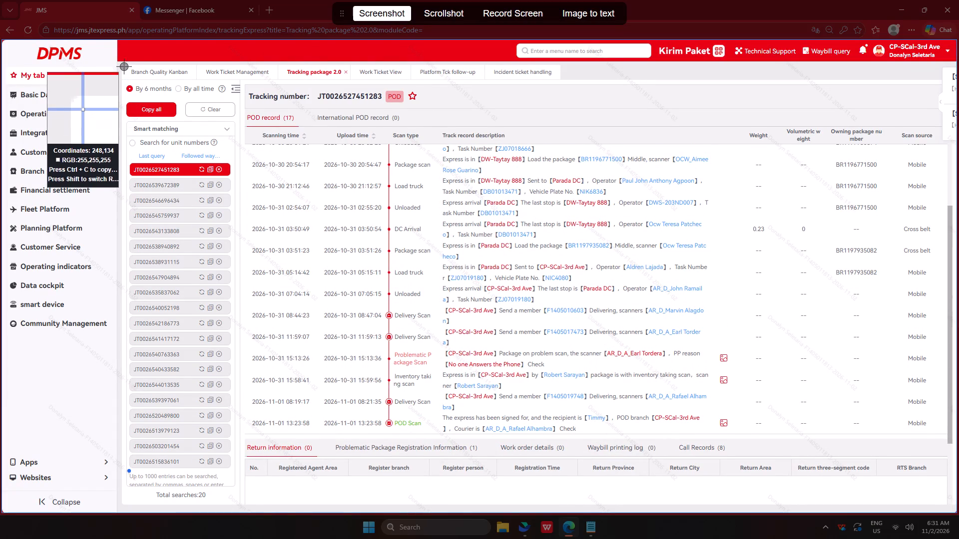
pyautogui.moveTo(119, 63); pyautogui.dragTo(944, 497)
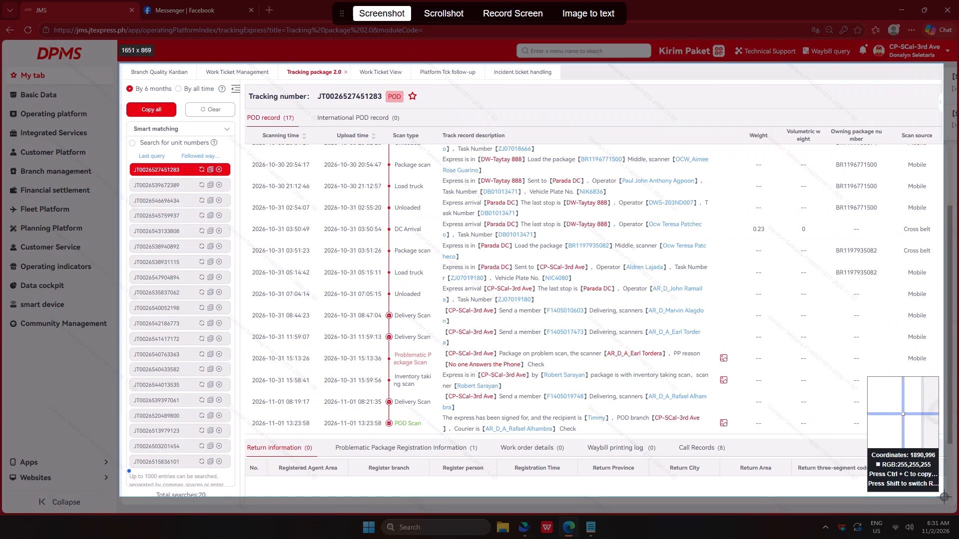
pyautogui.moveTo(944, 497); pyautogui.dragTo(948, 486)
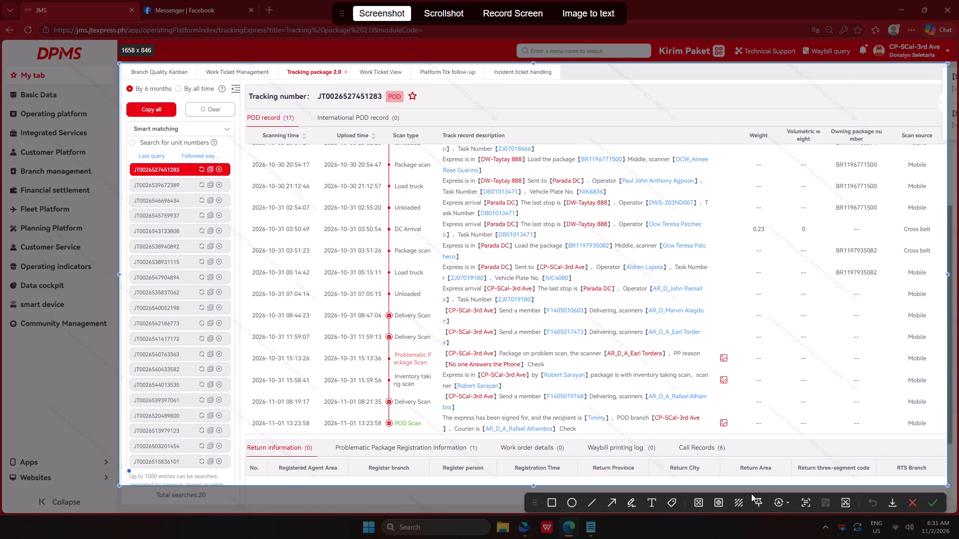
pyautogui.click(552, 500)
pyautogui.moveTo(383, 409); pyautogui.dragTo(411, 419)
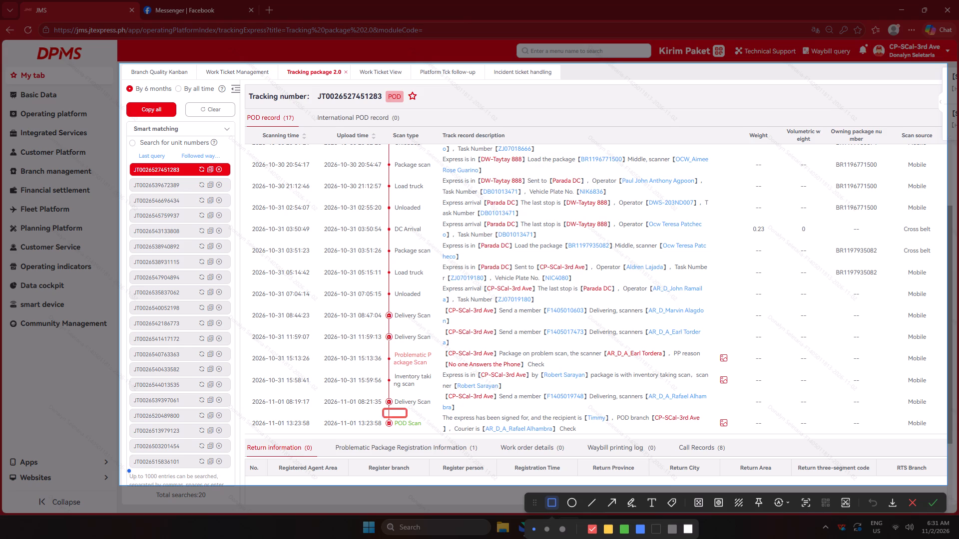
pyautogui.moveTo(411, 419); pyautogui.dragTo(435, 433)
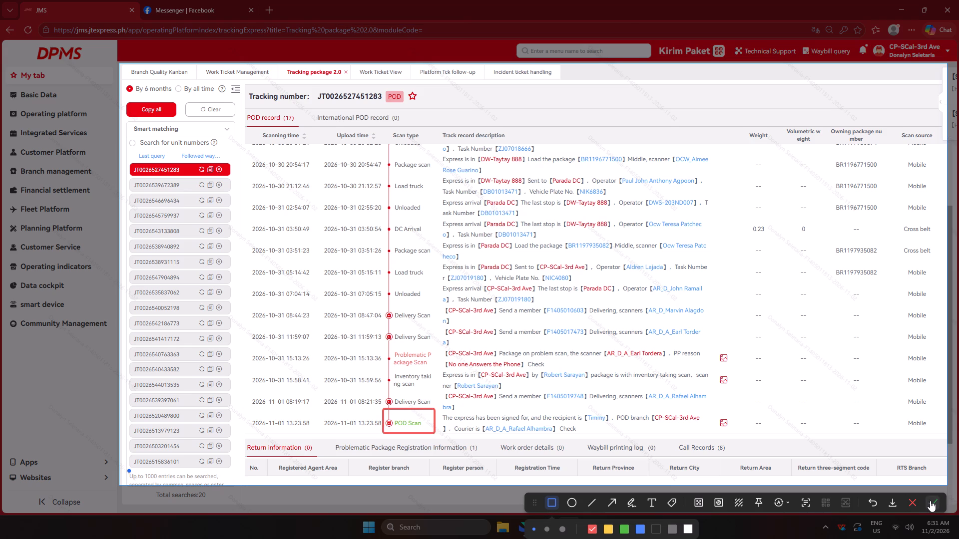
pyautogui.click(930, 501)
pyautogui.click(542, 71)
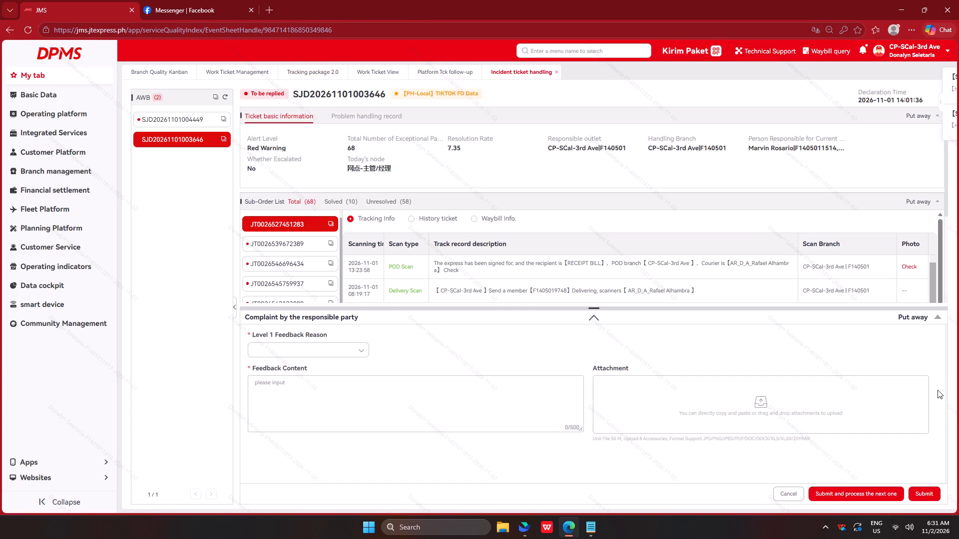
pyautogui.click(925, 380)
pyautogui.hotkey('ctrl', 'v')
# Set the feedback reason to J&T_OPERATIONS, can solve today to YES, resolve time to 2026-11-02, and COMPANY_OPERATIONS to OTHERS_OPERATIONS.
pyautogui.click(262, 348)
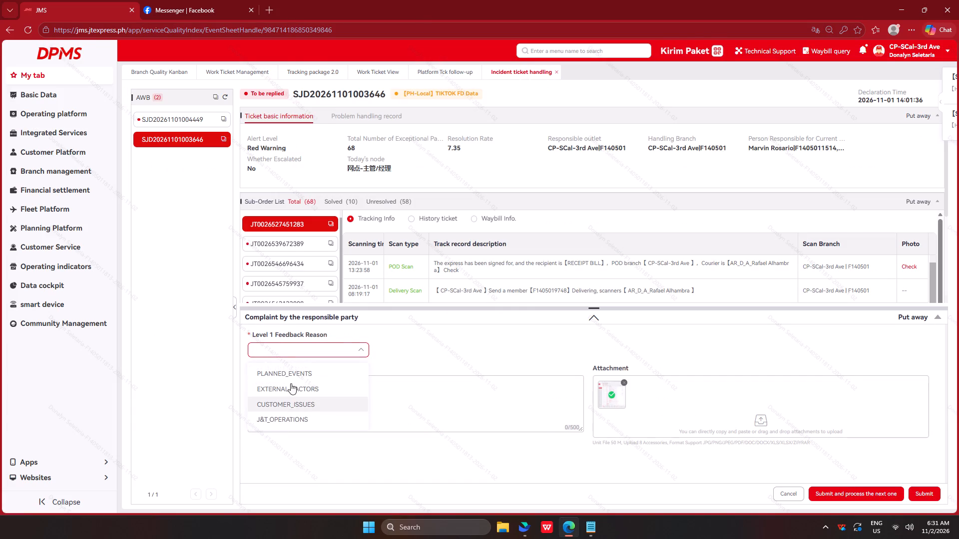
pyautogui.click(289, 415)
pyautogui.click(440, 353)
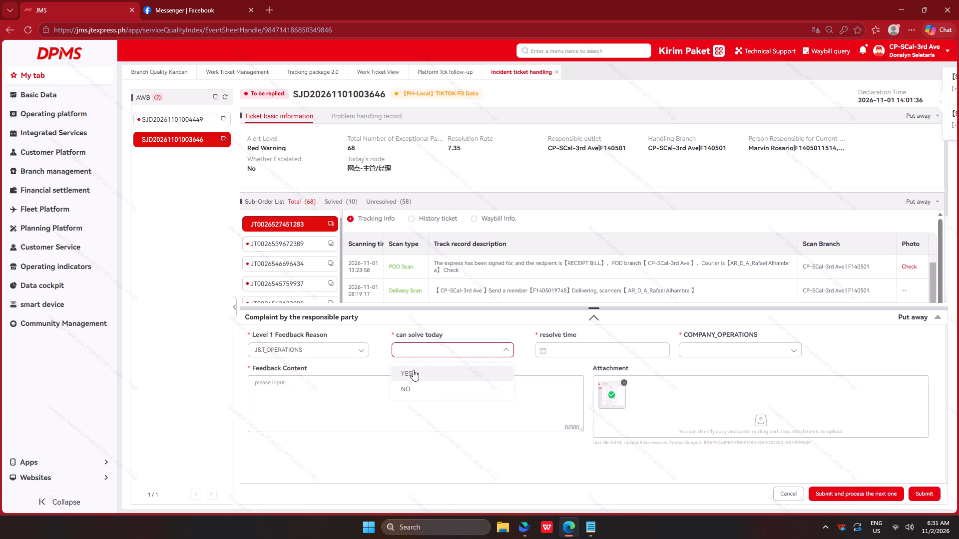
pyautogui.click(413, 370)
pyautogui.click(579, 347)
pyautogui.click(569, 251)
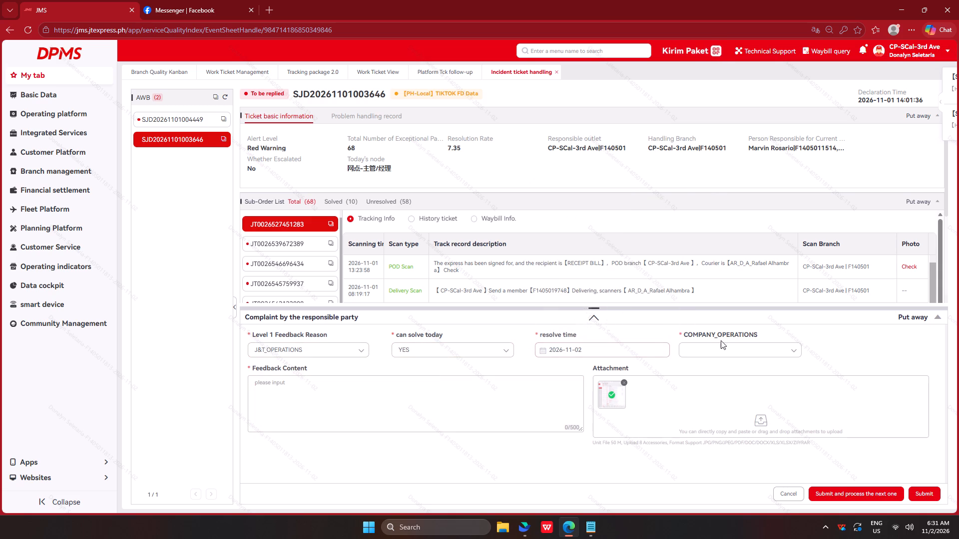
pyautogui.click(723, 354)
pyautogui.click(717, 468)
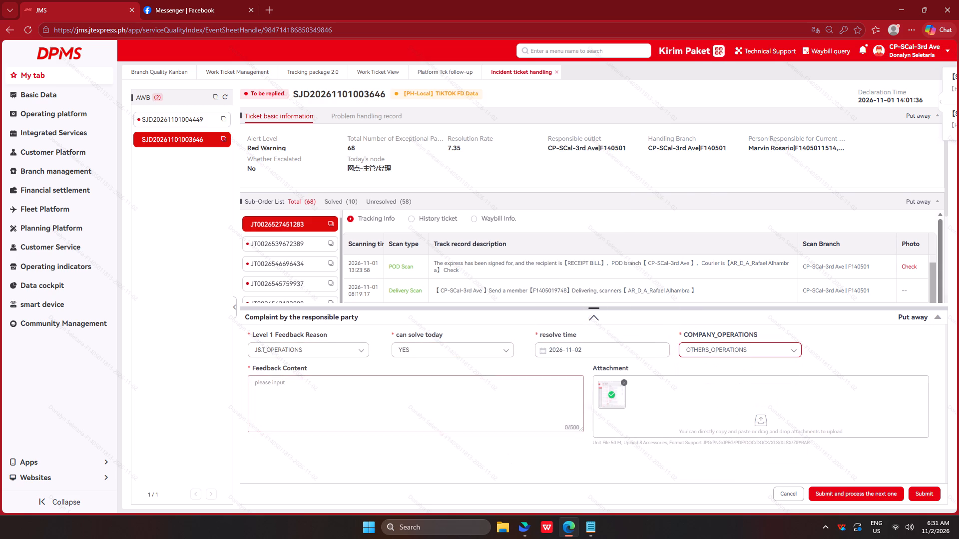
# Enter the feedback content "THIS PARCEL HAD A DELIVERY SCAN AS OF TODAY".
pyautogui.click(340, 408)
pyautogui.write('THUIS')
pyautogui.press('BackSpace')
pyautogui.press('Insert')
pyautogui.press('BackSpace')
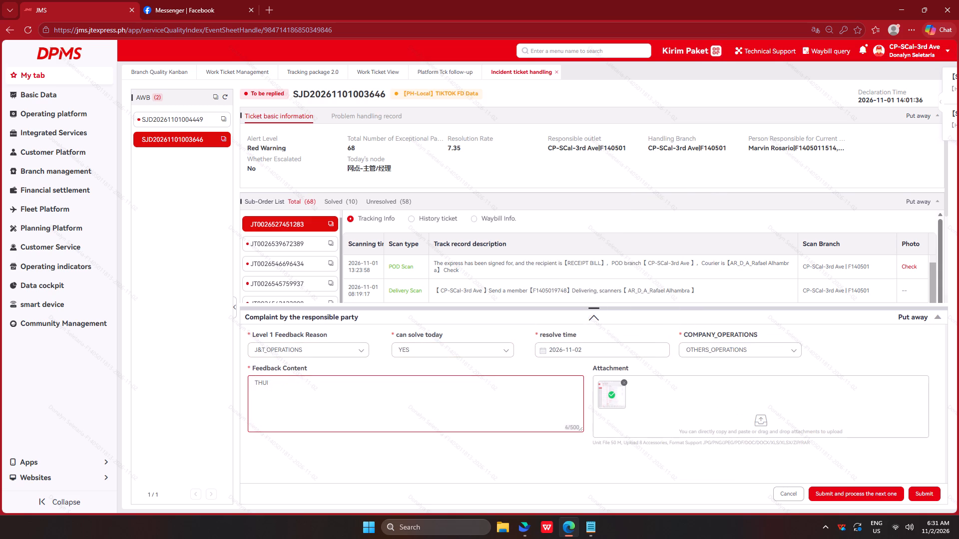
pyautogui.press('BackSpace')
pyautogui.write('IS PARCEL HAD D')
pyautogui.press('BackSpace')
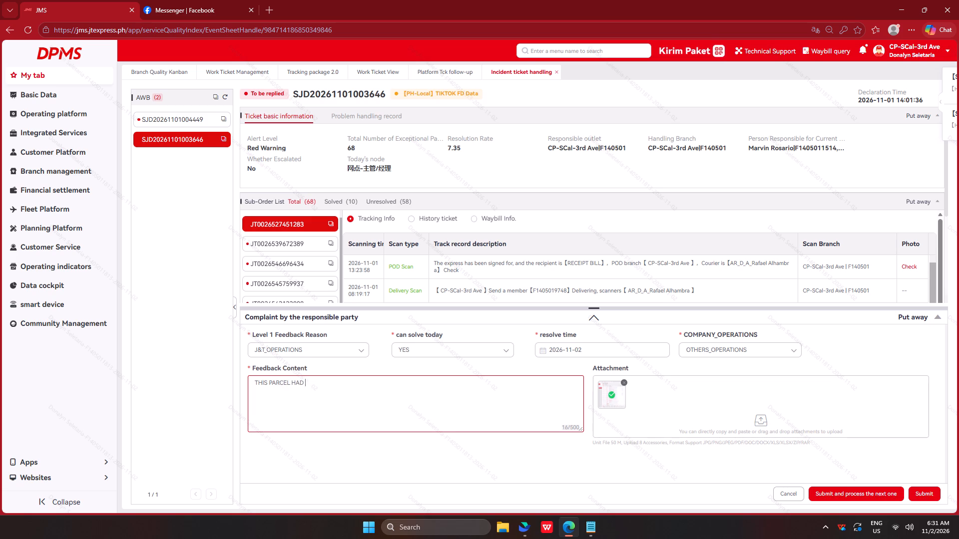
pyautogui.write('A DELIVERY SCAN AS OF TODAY')
# Change the feedback content to "THIS PARCEL IS ALREADY POD" and submit the reply, proceeding to the next ticket.
pyautogui.moveTo(338, 380); pyautogui.dragTo(325, 381)
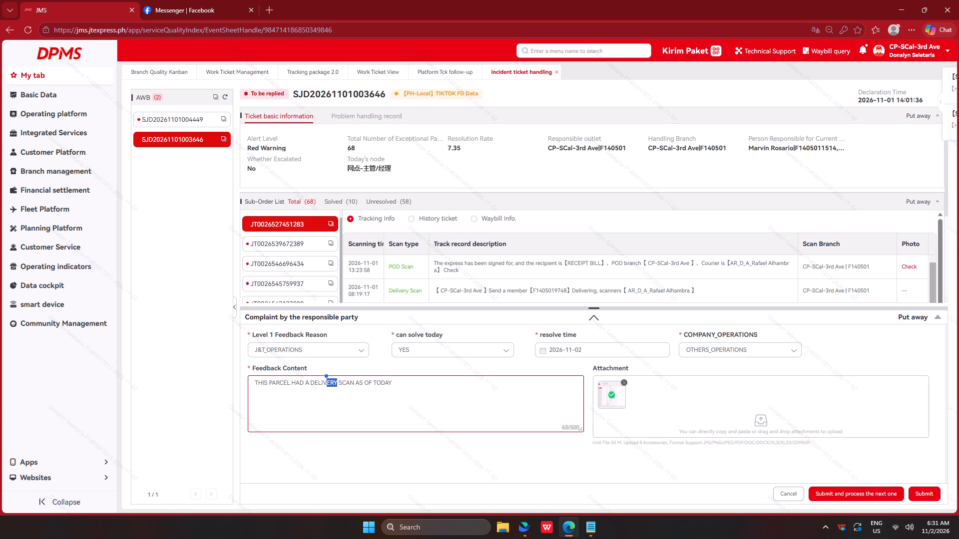
pyautogui.moveTo(325, 381); pyautogui.dragTo(292, 387)
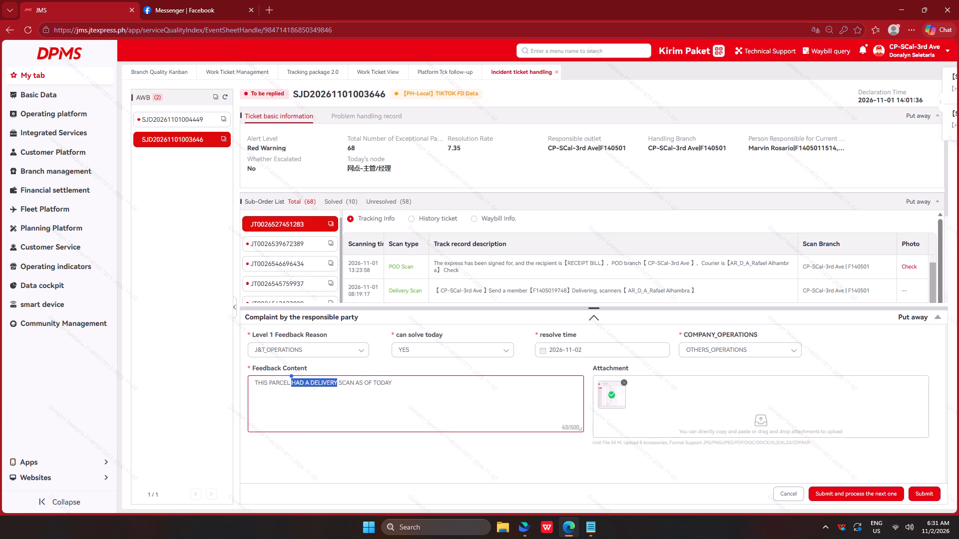
pyautogui.press('Delete')
pyautogui.press('Delete')
pyautogui.press('Delete')
pyautogui.press('Delete')
pyautogui.press('Delete')
pyautogui.press('Delete')
pyautogui.press('Delete')
pyautogui.press('Delete')
pyautogui.press('Delete')
pyautogui.press('Delete')
pyautogui.press('Delete')
pyautogui.press('Delete')
pyautogui.press('Delete')
pyautogui.press('Delete')
pyautogui.press('Delete')
pyautogui.press('Delete')
pyautogui.press('Delete')
pyautogui.press('Delete')
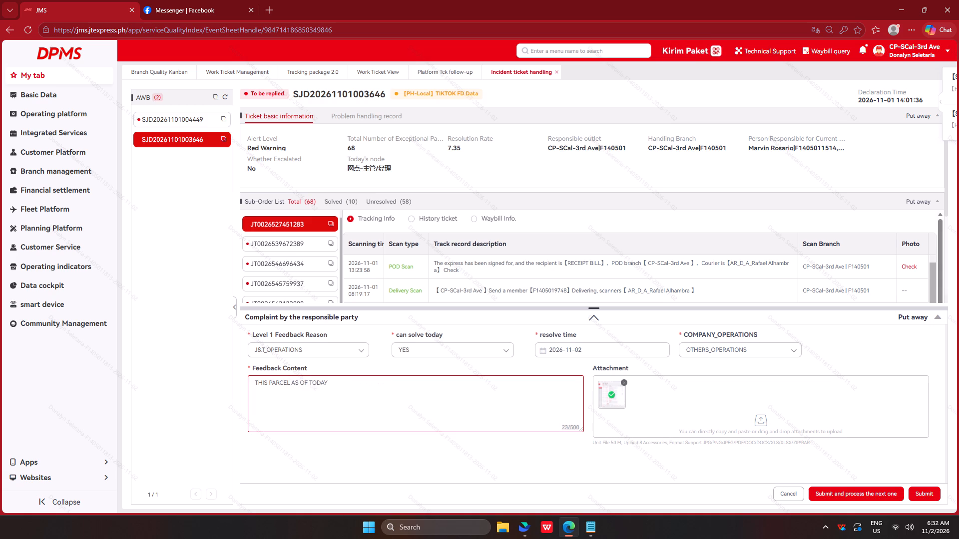
pyautogui.press('Delete')
pyautogui.press('Delete')
pyautogui.press('Delete')
pyautogui.write('IS AKL')
pyautogui.press('BackSpace')
pyautogui.press('BackSpace')
pyautogui.write('LREADY POD')
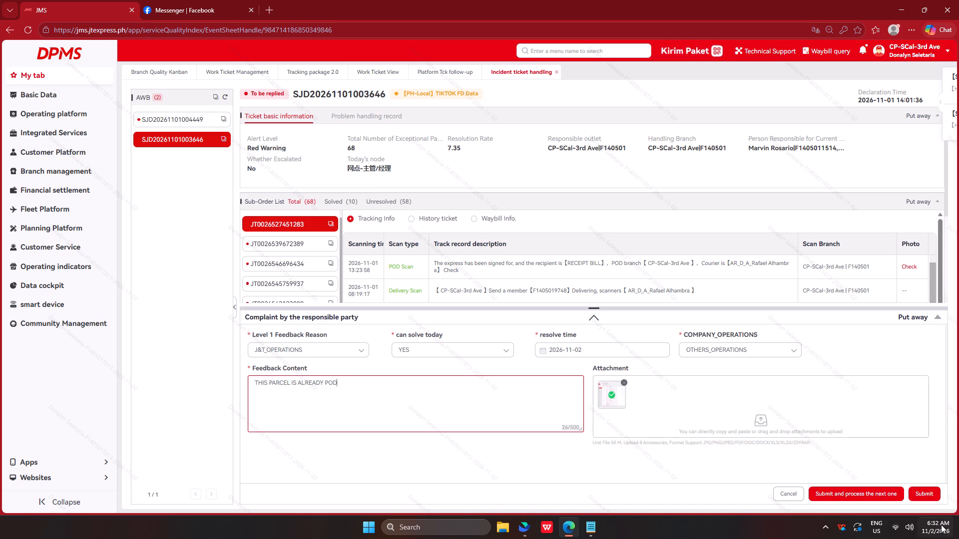
pyautogui.click(845, 494)
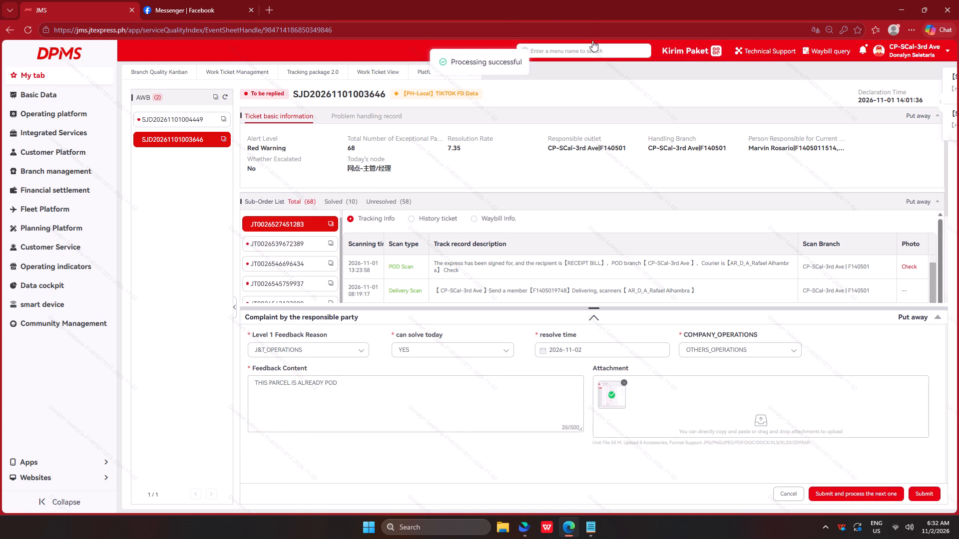
pyautogui.tripleClick(142, 116)
pyautogui.tripleClick(142, 116)
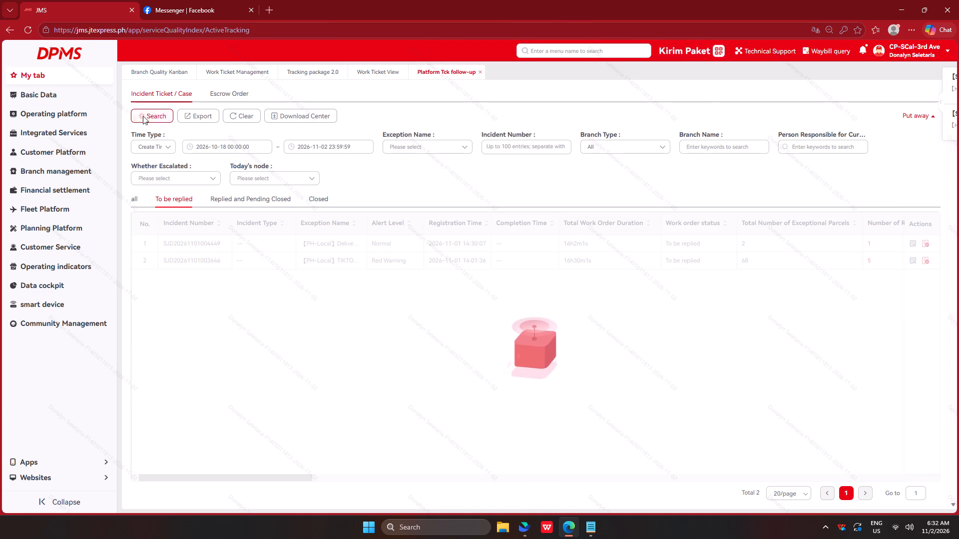
pyautogui.tripleClick(143, 116)
pyautogui.doubleClick(143, 115)
pyautogui.tripleClick(143, 115)
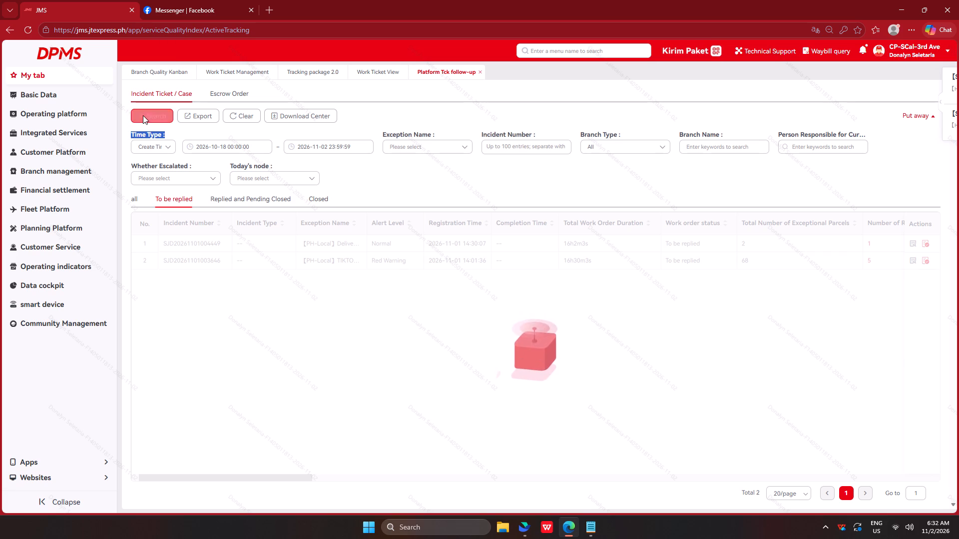
pyautogui.doubleClick(143, 115)
pyautogui.click(927, 243)
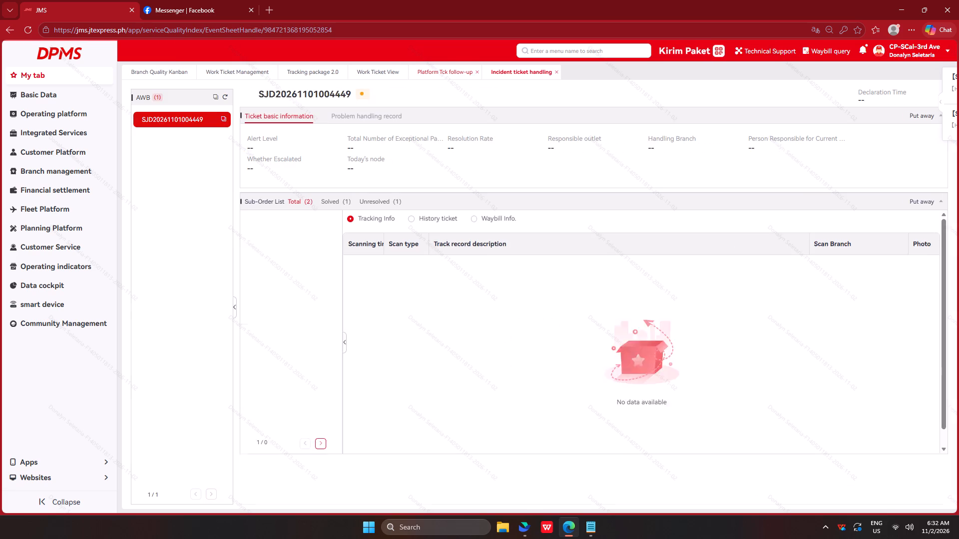
pyautogui.moveTo(248, 226); pyautogui.dragTo(314, 249)
pyautogui.click(340, 212)
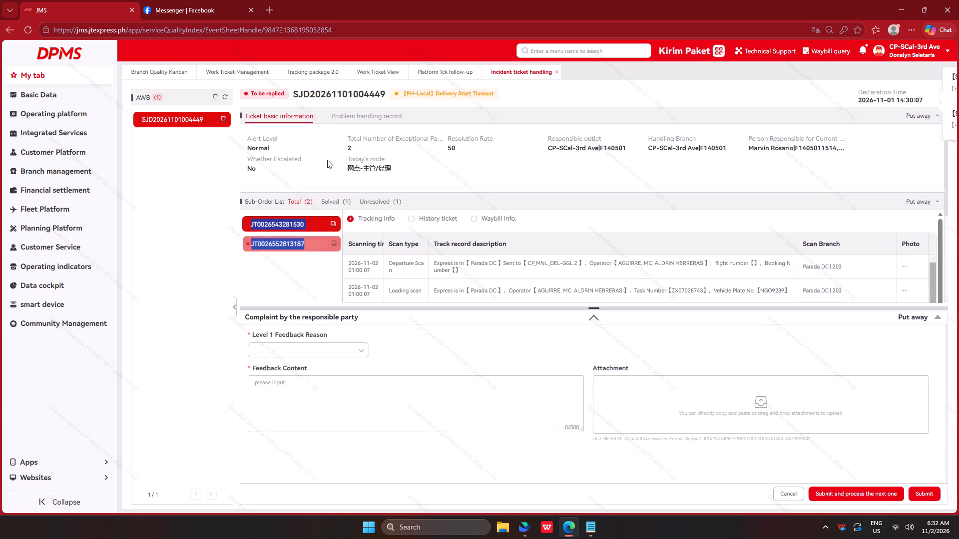
pyautogui.click(307, 67)
pyautogui.click(202, 107)
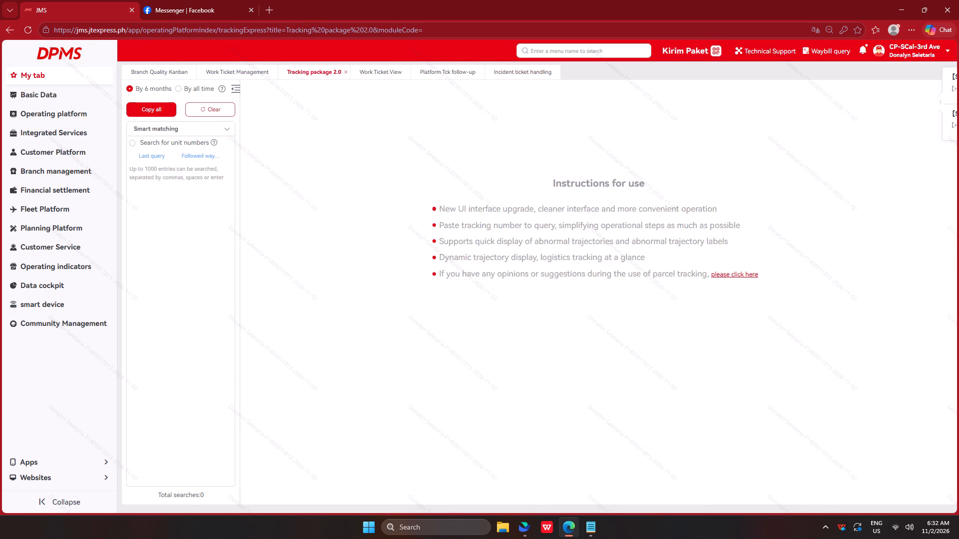
pyautogui.click(168, 266)
pyautogui.hotkey('ctrl', 'v')
pyautogui.scroll(-4, 610, 336)
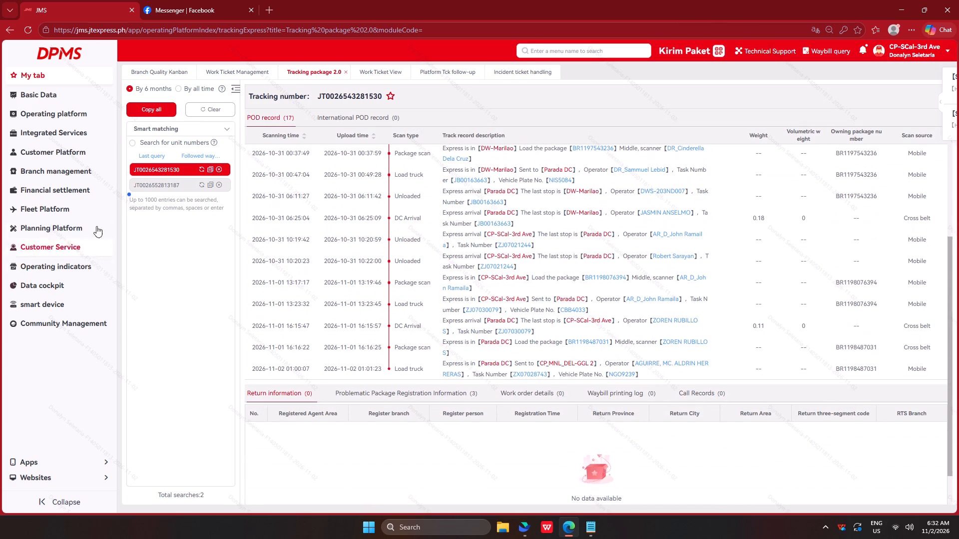
pyautogui.click(443, 396)
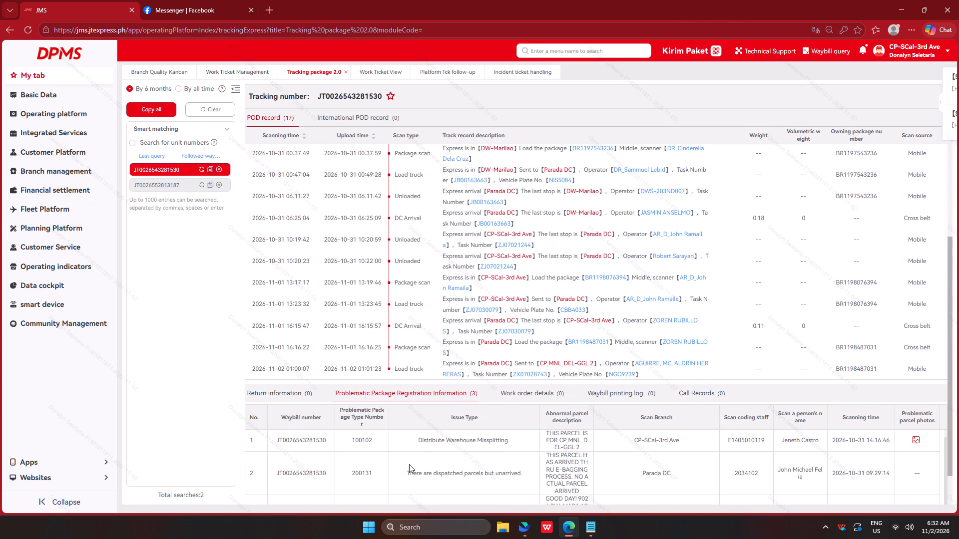
pyautogui.click(152, 185)
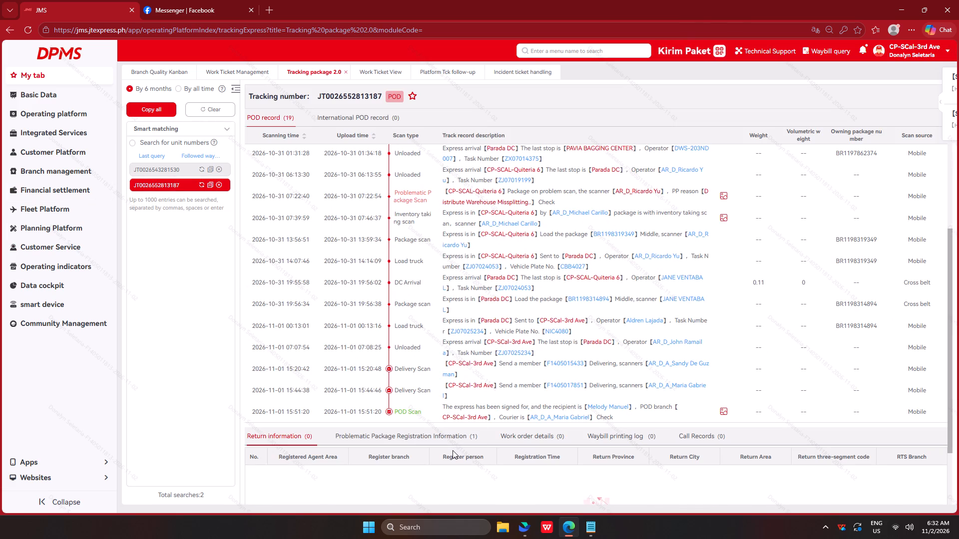
pyautogui.scroll(1, 452, 450)
pyautogui.scroll(-1, 452, 450)
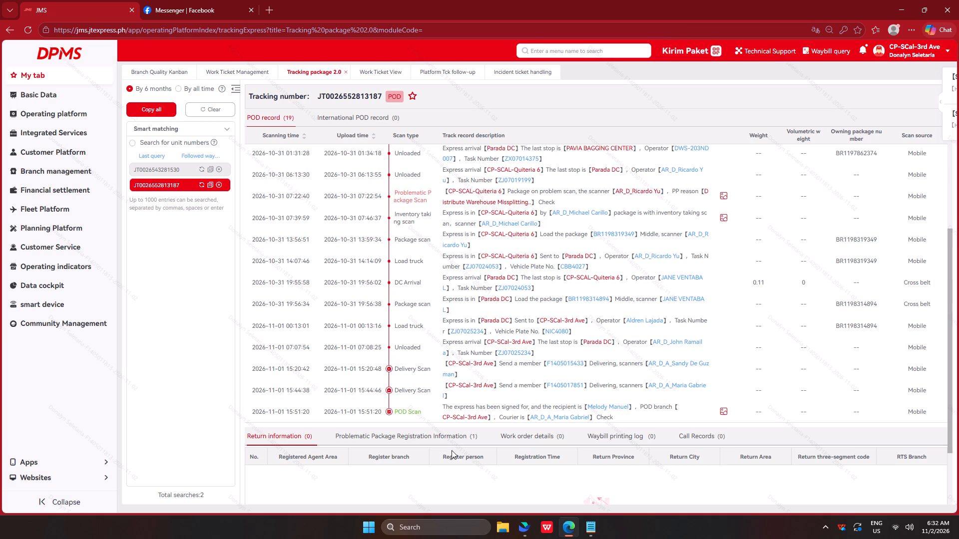
pyautogui.hotkey('ctrl', 'shift', 'a')
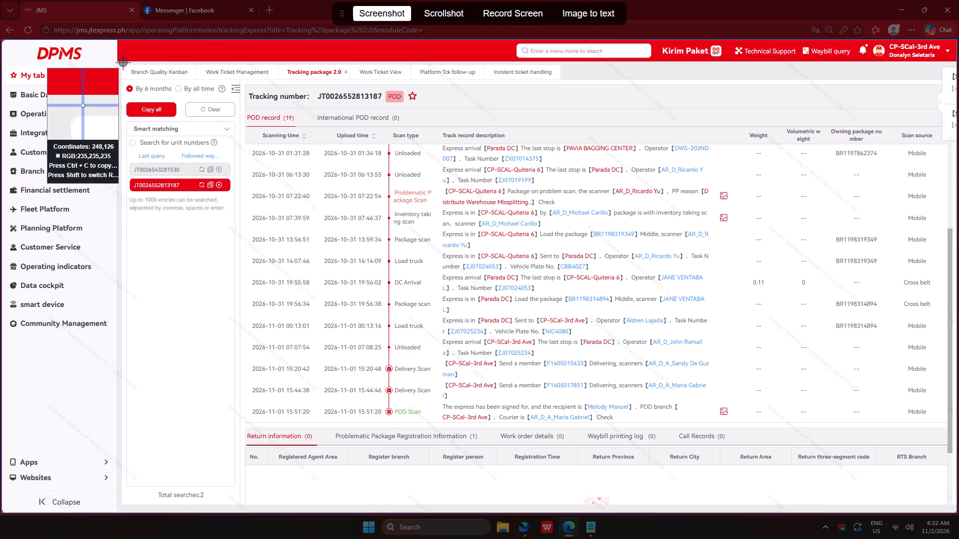
pyautogui.moveTo(121, 63); pyautogui.dragTo(952, 486)
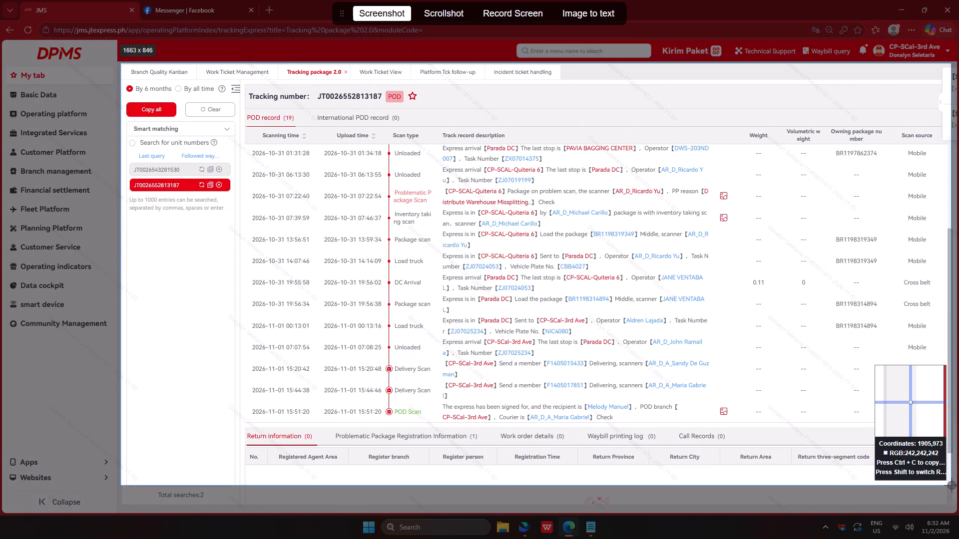
pyautogui.moveTo(952, 486); pyautogui.dragTo(948, 490)
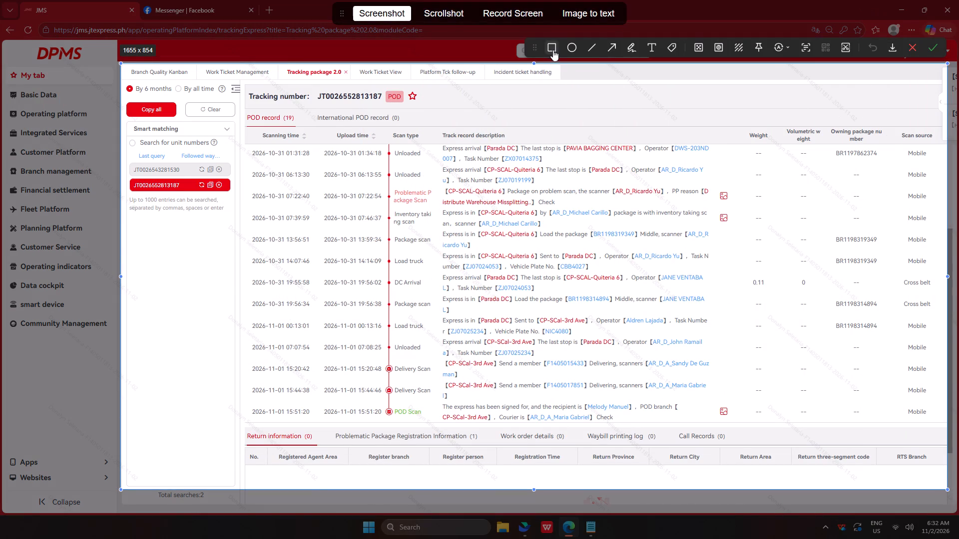
pyautogui.click(553, 49)
pyautogui.moveTo(383, 399); pyautogui.dragTo(434, 419)
pyautogui.click(933, 49)
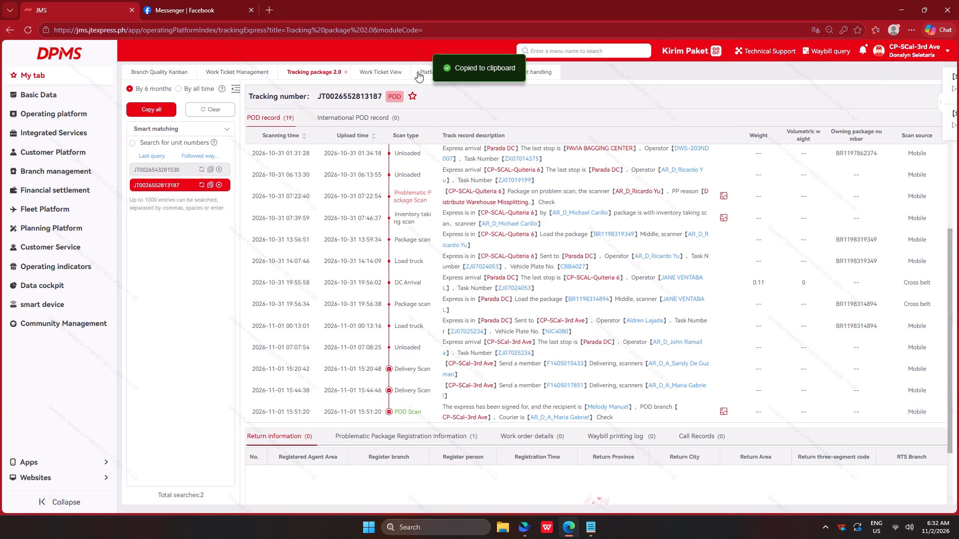
pyautogui.click(537, 73)
pyautogui.click(923, 380)
pyautogui.hotkey('ctrl', 'v')
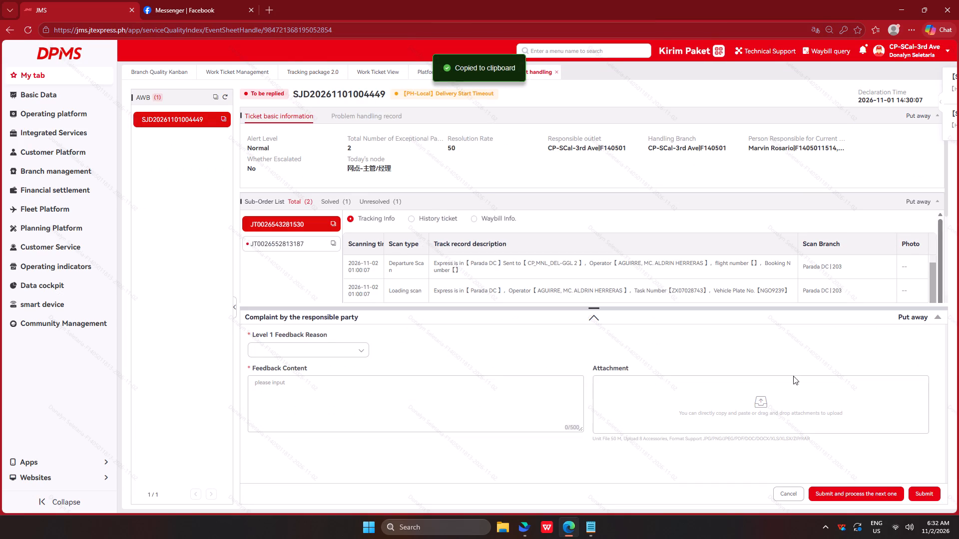
# Set the feedback reason to J&T_OPERATIONS, can solve today to YES, resolve time to 2026-11-02, and COMPANY_OPERATIONS to OTHERS_OPERATIONS.
pyautogui.click(240, 349)
pyautogui.click(291, 354)
pyautogui.click(271, 417)
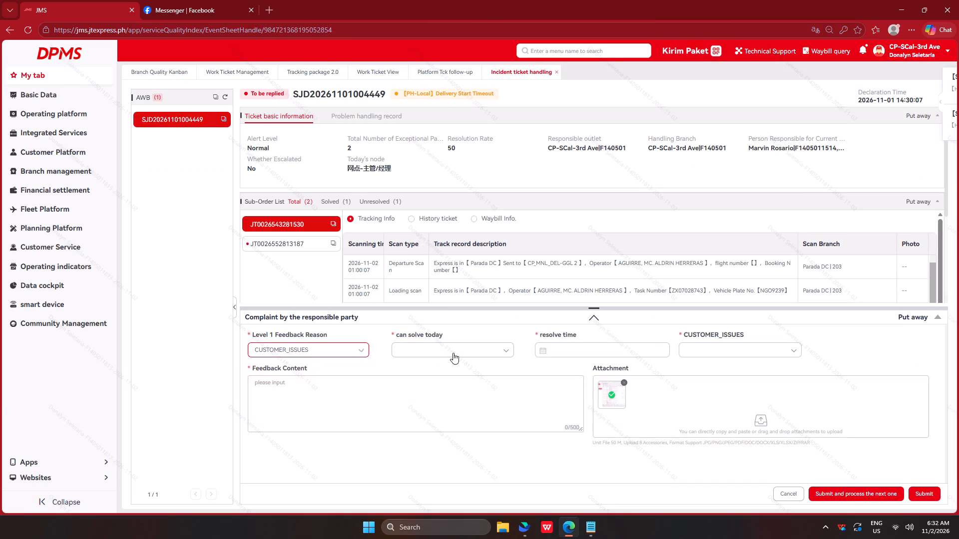
pyautogui.click(254, 353)
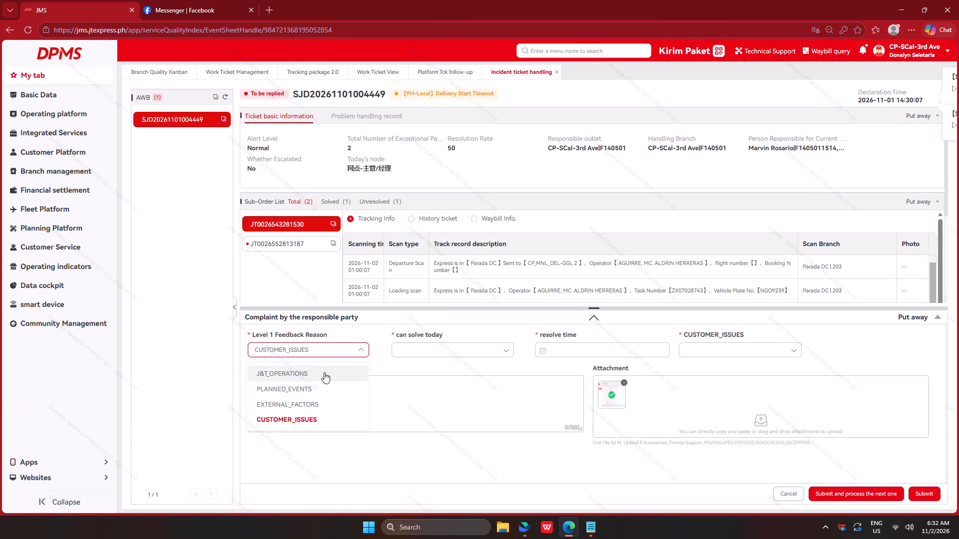
pyautogui.click(324, 373)
pyautogui.click(419, 355)
pyautogui.click(423, 372)
pyautogui.click(552, 347)
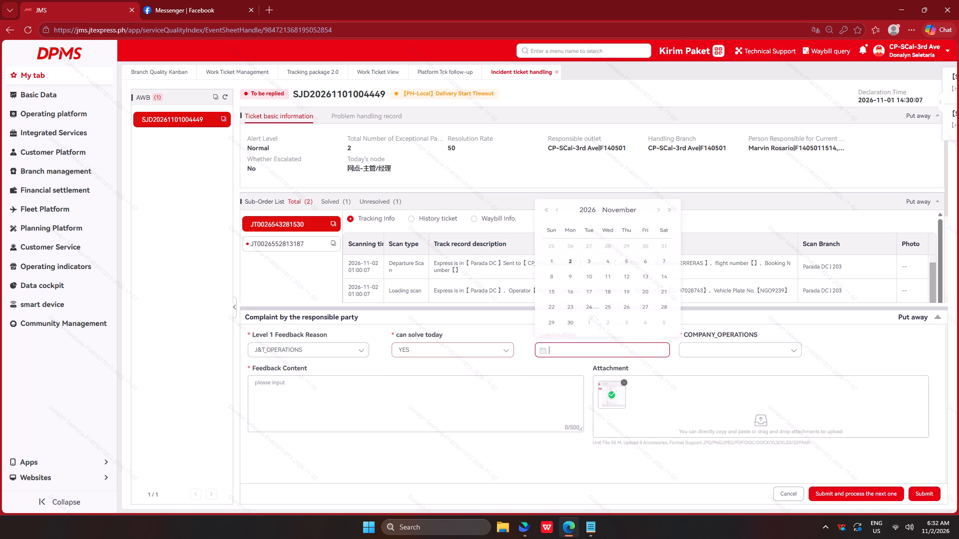
pyautogui.click(570, 251)
pyautogui.click(712, 352)
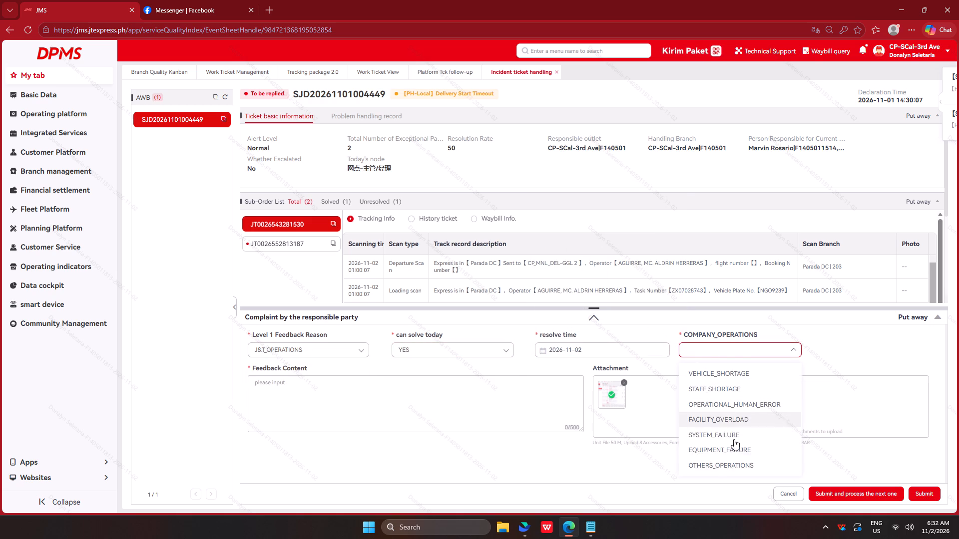
pyautogui.click(724, 467)
# Enter the feedback content "THIS PARCEL IS ALREADY POD" and submit the reply, proceeding to the next ticket.
pyautogui.click(345, 397)
pyautogui.write('THUS')
pyautogui.press('space')
pyautogui.press('BackSpace')
pyautogui.press('Insert')
pyautogui.press('BackSpace')
pyautogui.press('Insert')
pyautogui.press('BackSpace')
pyautogui.write('IS PARCEL IS ALREADY POD')
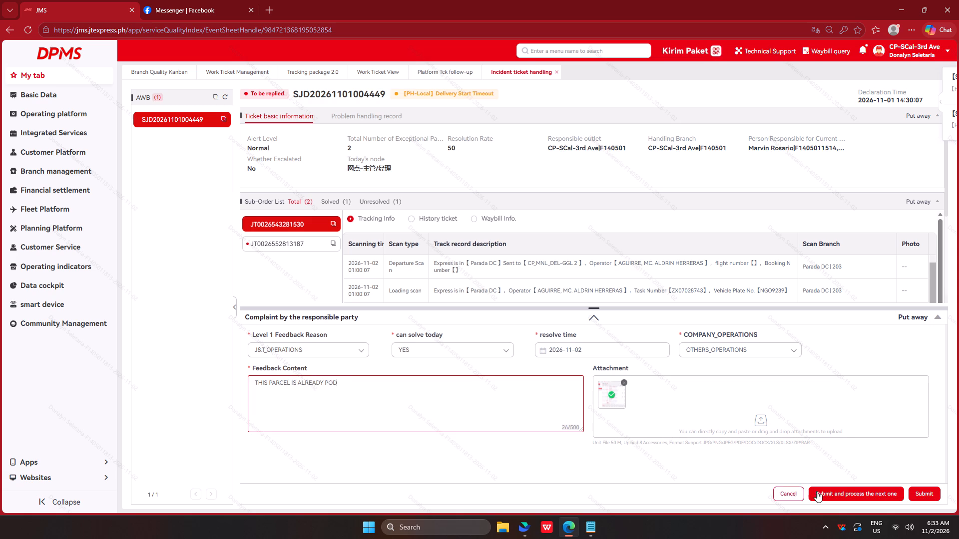
pyautogui.click(833, 494)
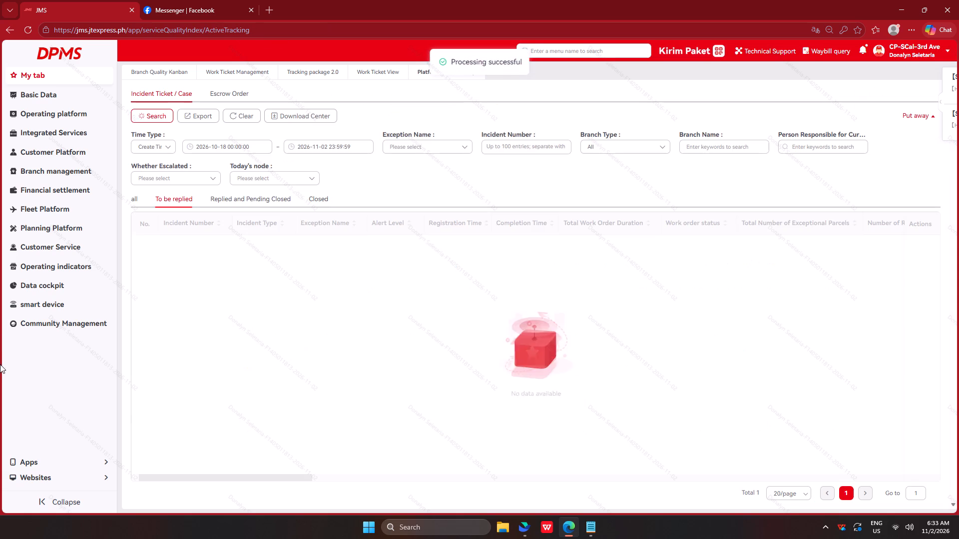
# Refresh the to-be-replied incident list in Platform Tck follow-up to check for remaining tickets.
pyautogui.tripleClick(146, 116)
pyautogui.click(145, 116)
pyautogui.tripleClick(140, 109)
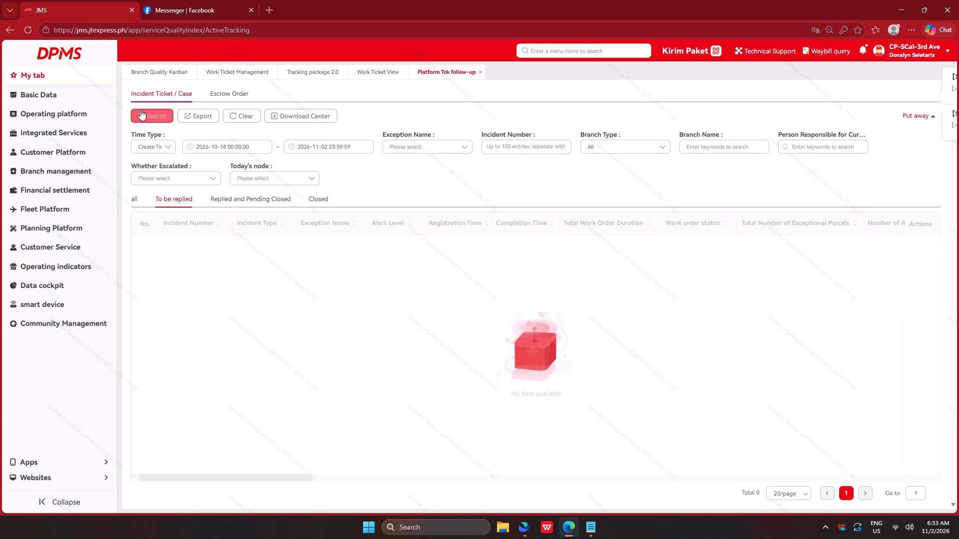
pyautogui.tripleClick(134, 117)
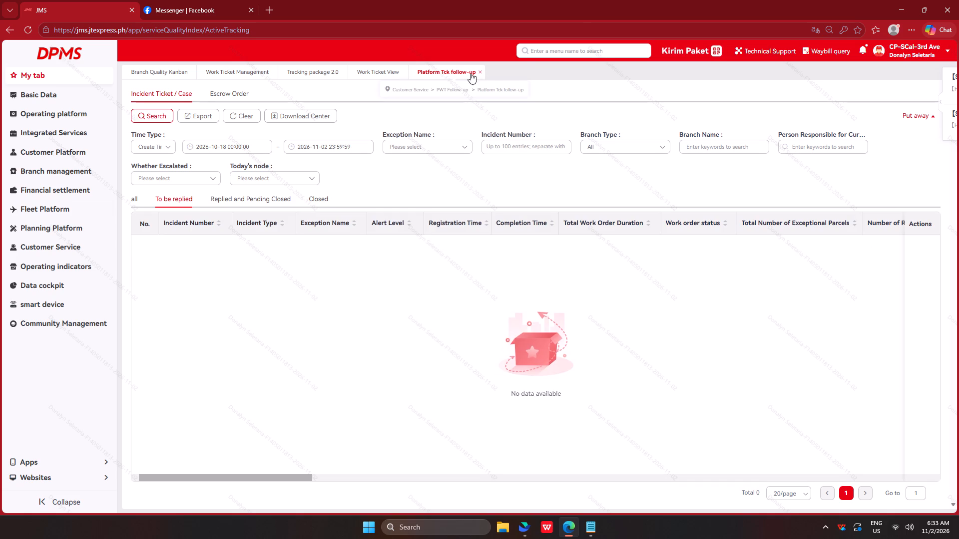
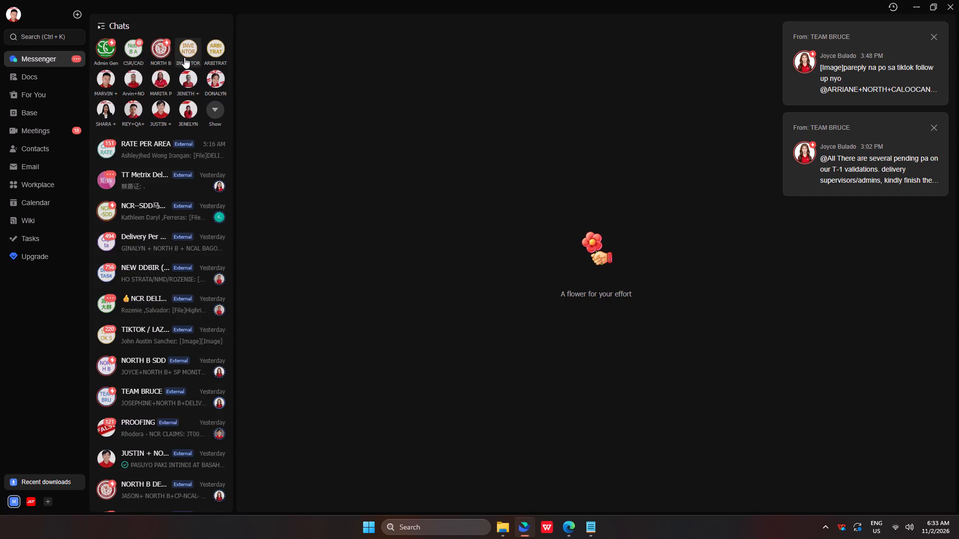
# Open the Lark chat with the CP-SCAL 3RD AVE + ADMIN GEN (DELIVERY) colleague.
pyautogui.click(212, 76)
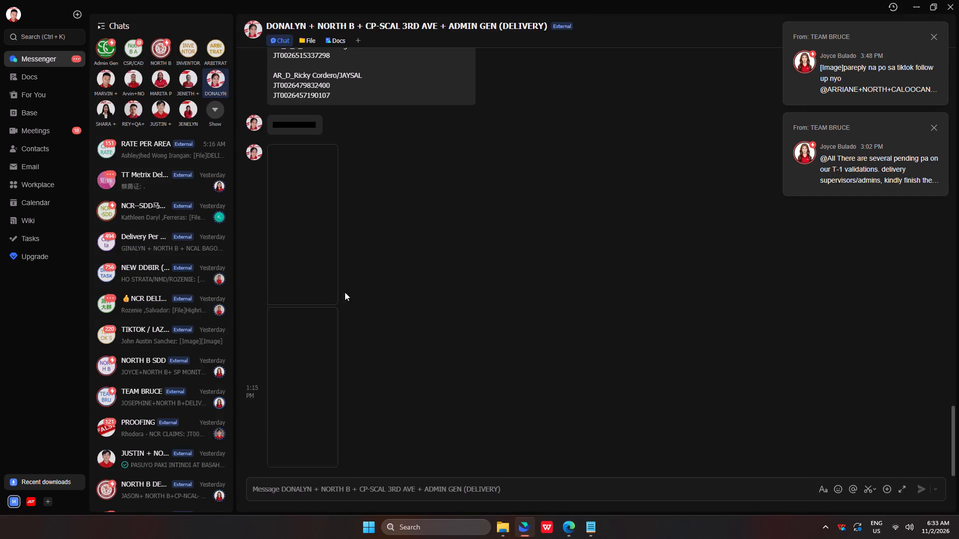
# In File Explorer, open the NOVEMBER folder under MANIFEST 2026 in CP-SCAL 3RD AVE FILES on Local Disk (C:).
pyautogui.click(505, 527)
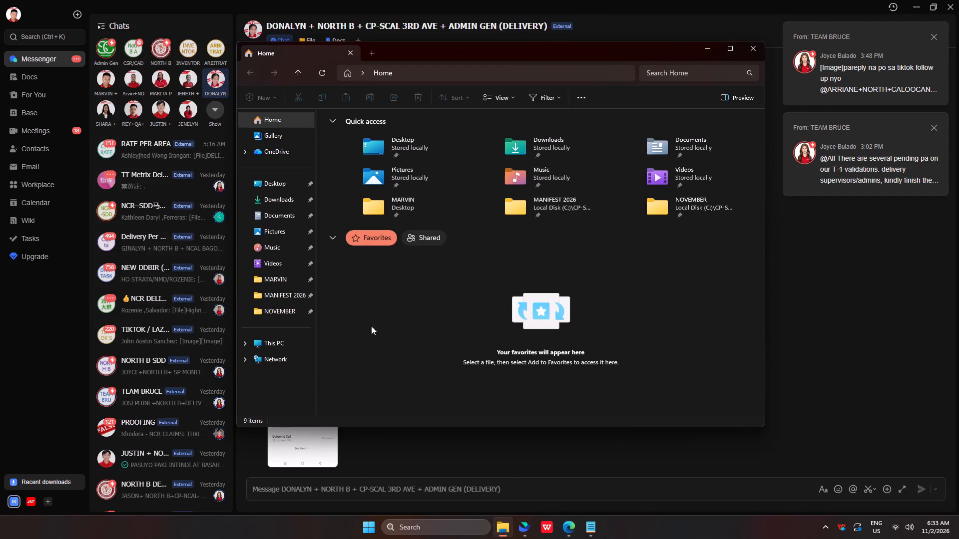
pyautogui.click(281, 184)
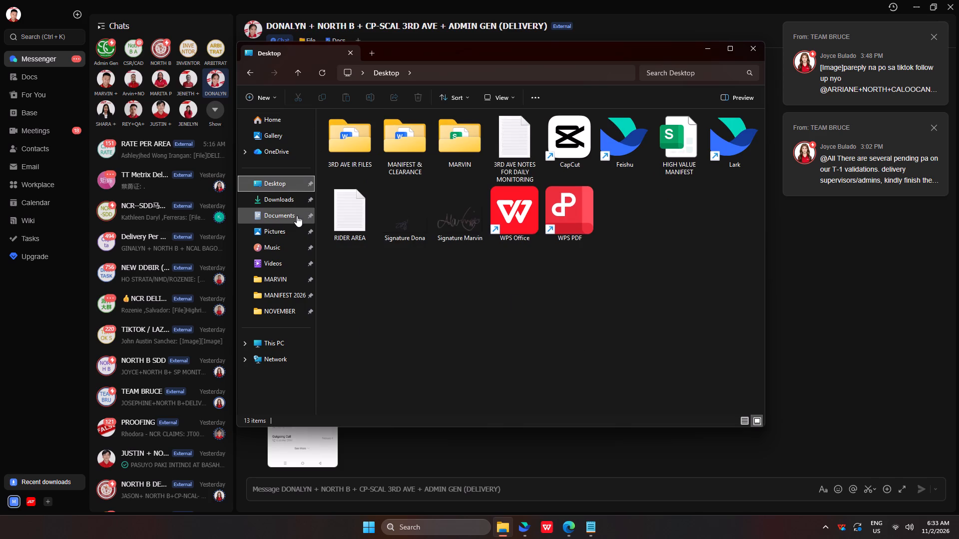
pyautogui.scroll(4, 275, 213)
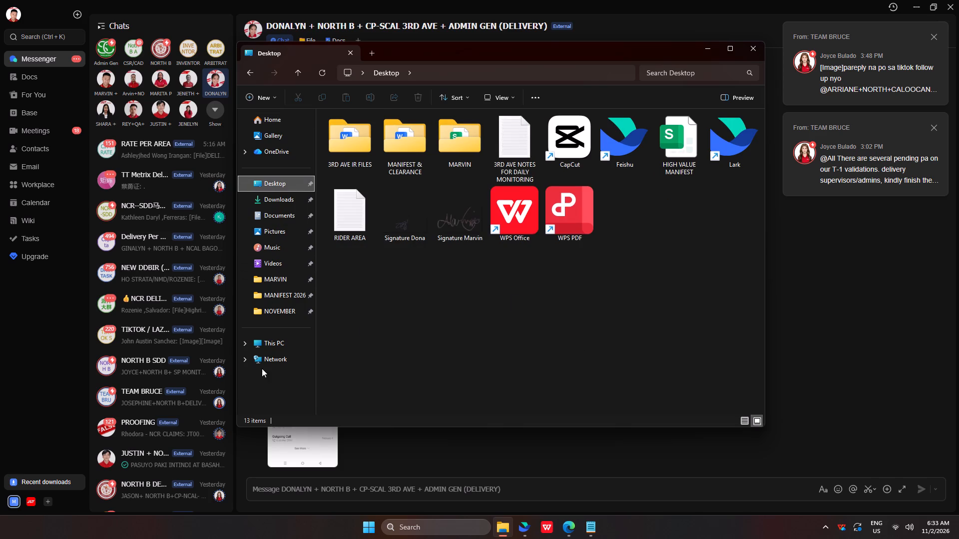
pyautogui.click(266, 346)
pyautogui.doubleClick(365, 128)
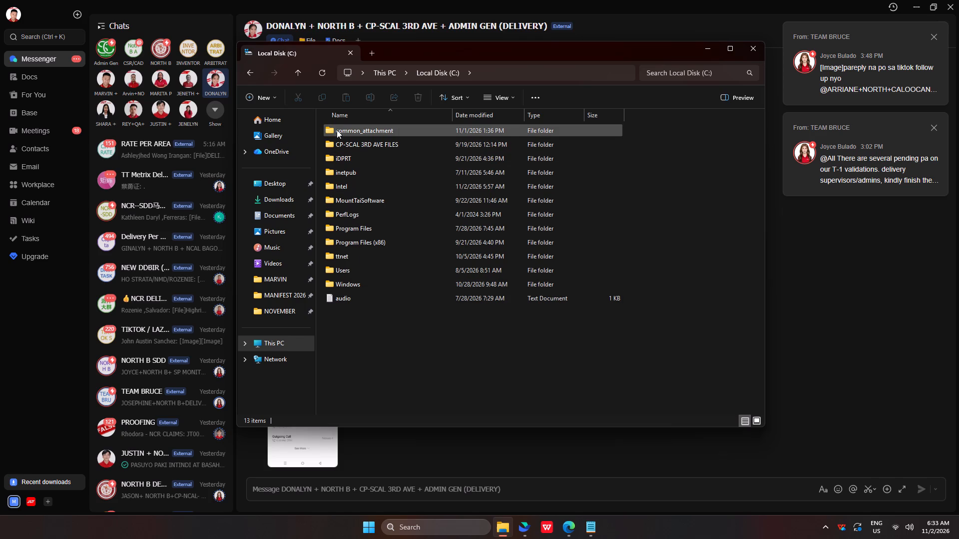
pyautogui.doubleClick(351, 142)
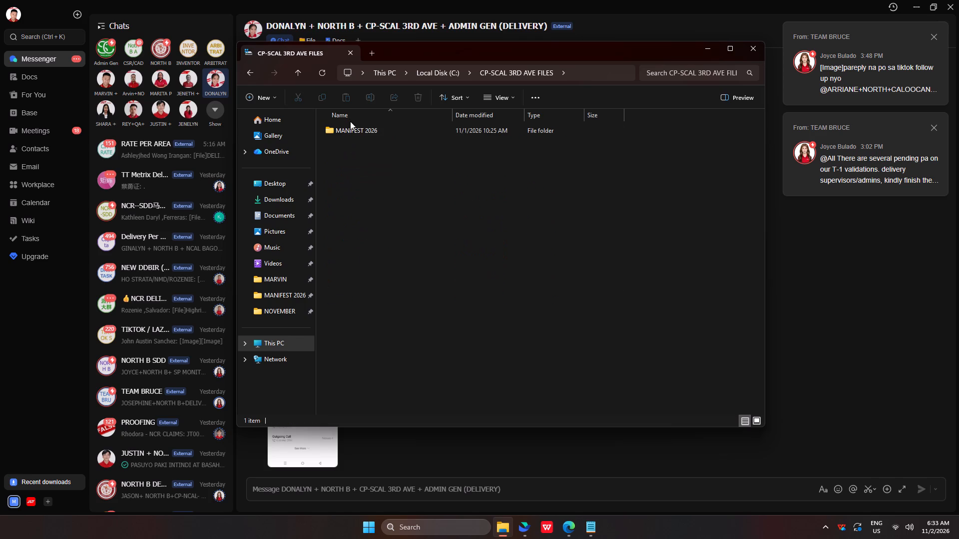
pyautogui.doubleClick(350, 125)
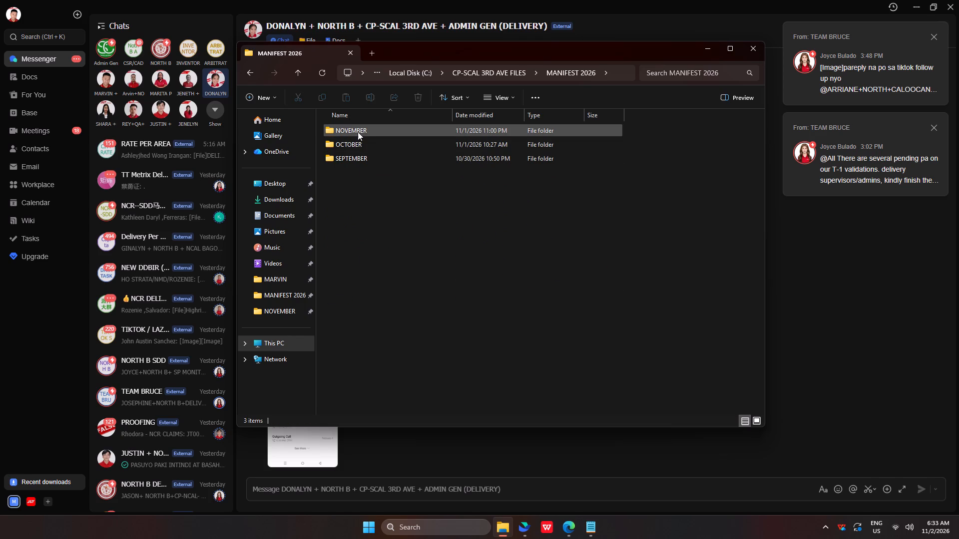
pyautogui.doubleClick(358, 130)
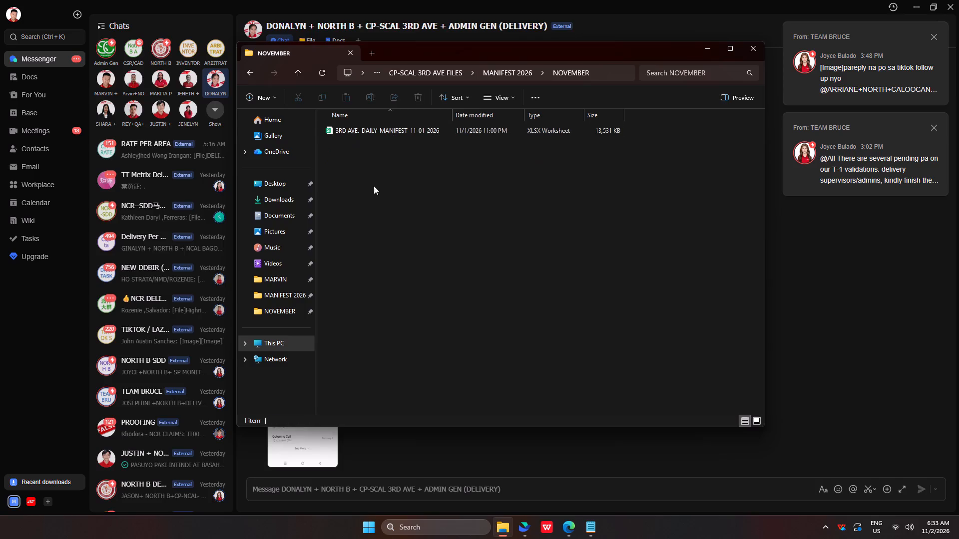
# Send the workbook 3RD AVE.-DAILY-MANIFEST-11-01-2026 from the NOVEMBER folder to the open Lark chat.
pyautogui.moveTo(361, 125); pyautogui.dragTo(641, 347)
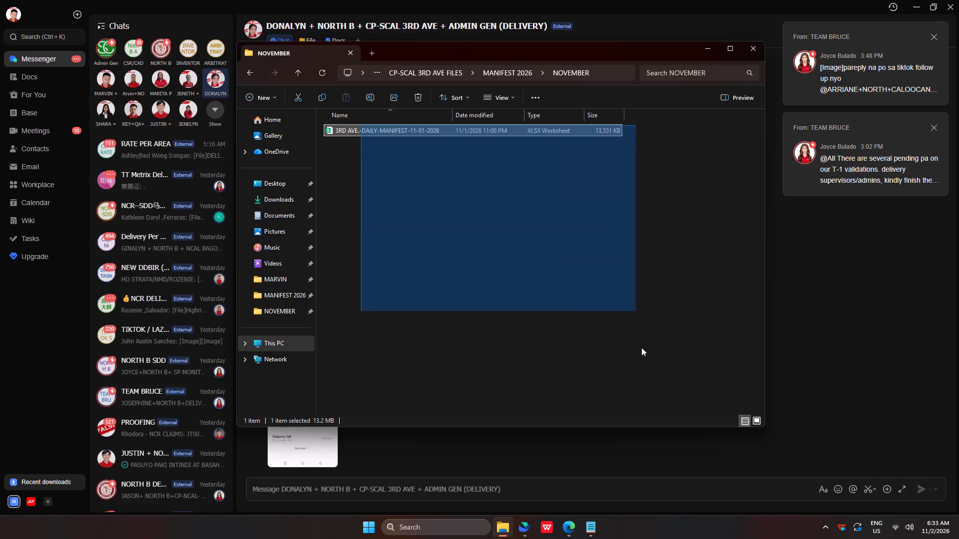
pyautogui.moveTo(641, 347); pyautogui.dragTo(428, 129)
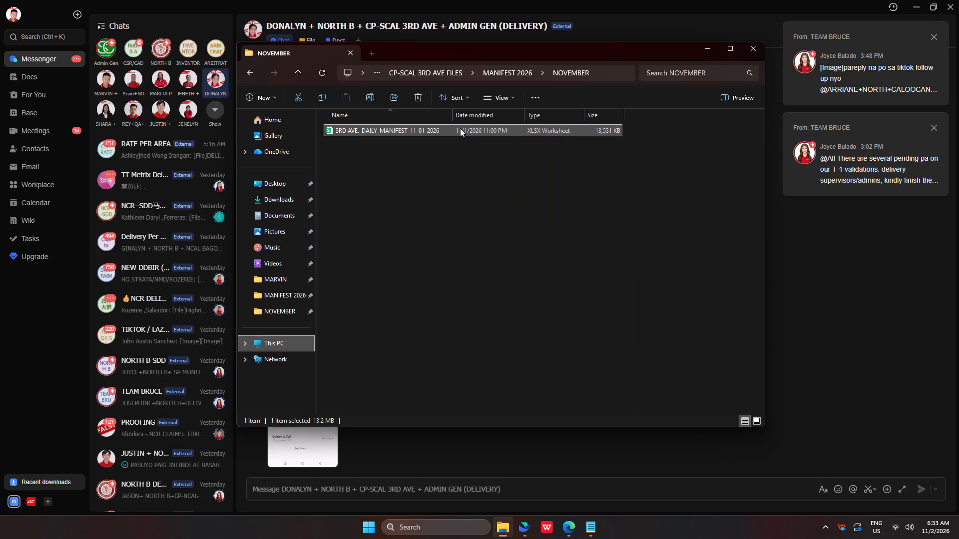
pyautogui.moveTo(460, 128); pyautogui.dragTo(520, 538)
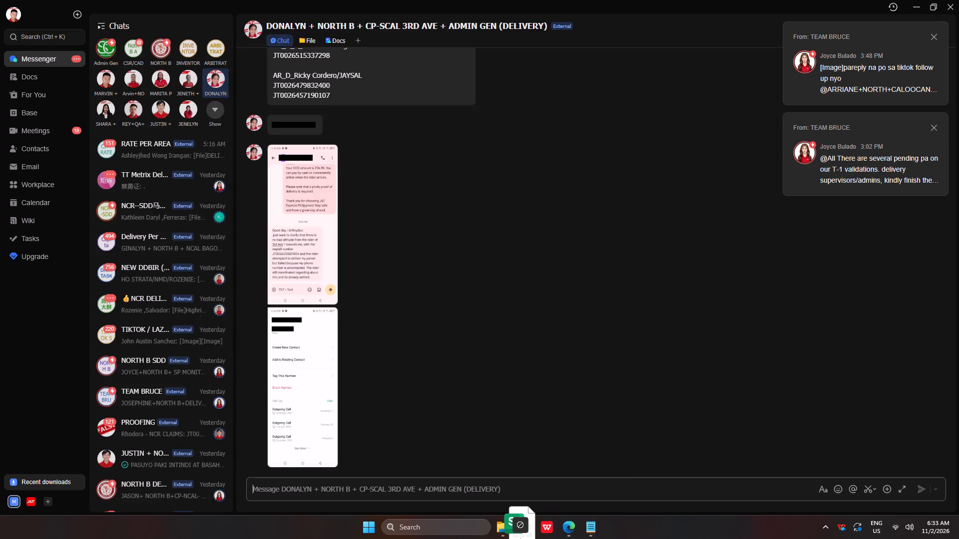
pyautogui.moveTo(520, 538); pyautogui.dragTo(487, 337)
pyautogui.click(557, 289)
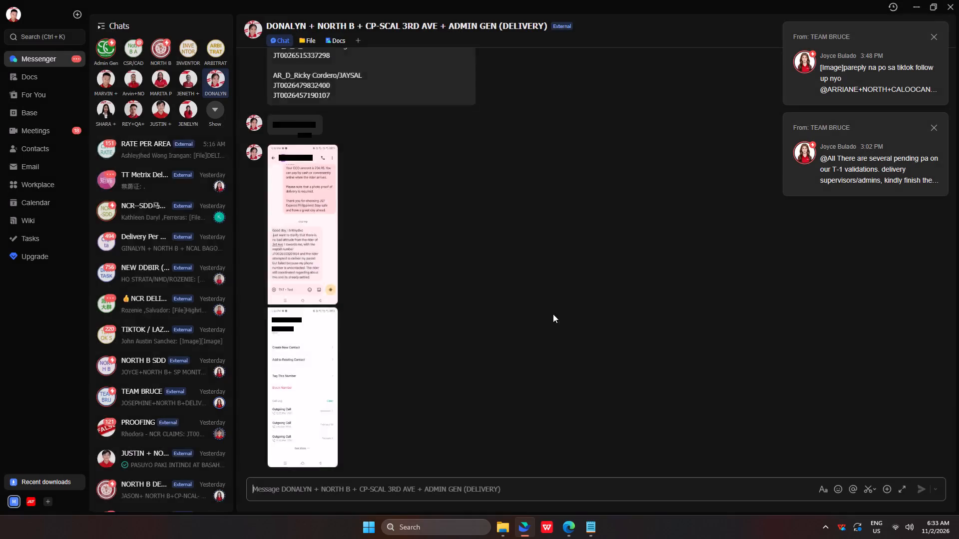
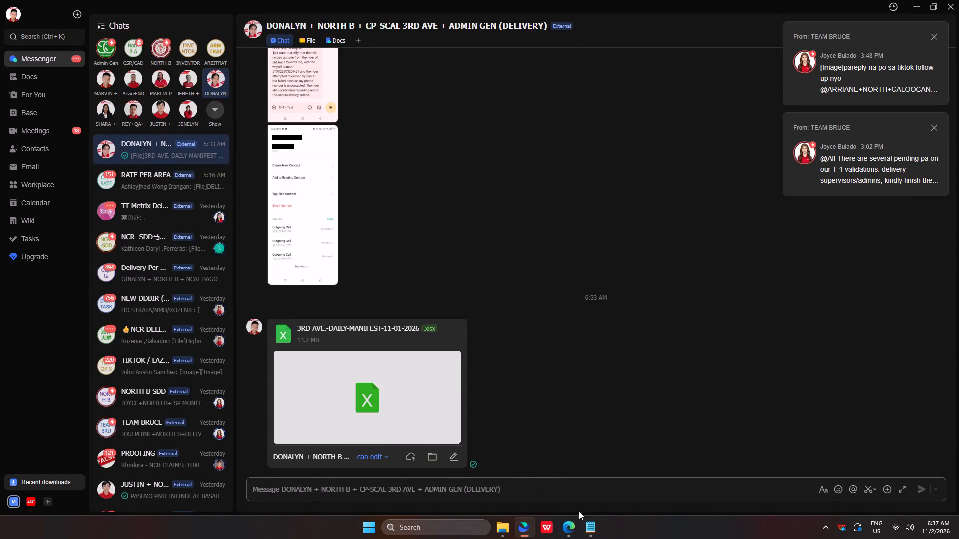
# Copy the entire TICKETS 110226 failed-delivery list from Notepad and send it to the open Lark chat with the 3RD AVE delivery admin.
pyautogui.click(585, 527)
pyautogui.scroll(3, 76, 206)
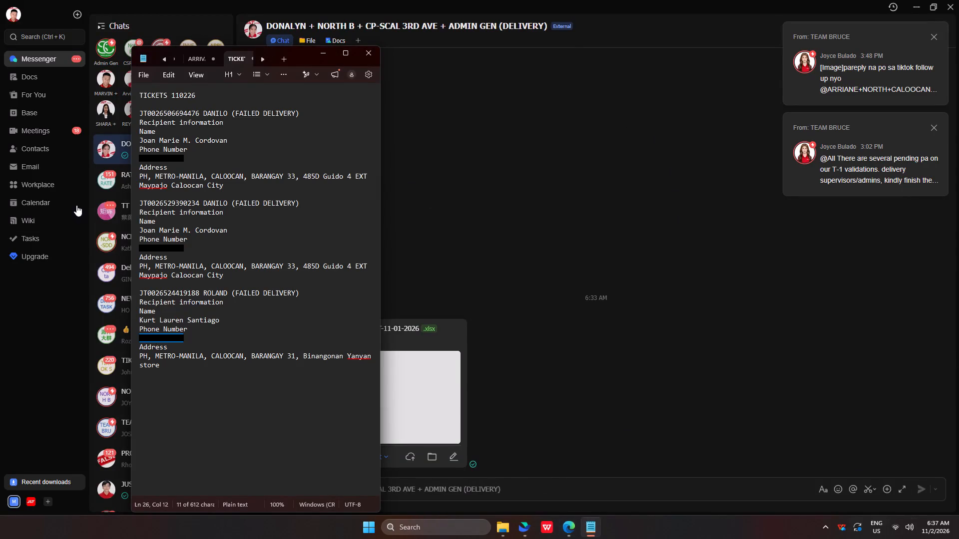
pyautogui.scroll(1, 76, 205)
pyautogui.moveTo(137, 93); pyautogui.dragTo(208, 336)
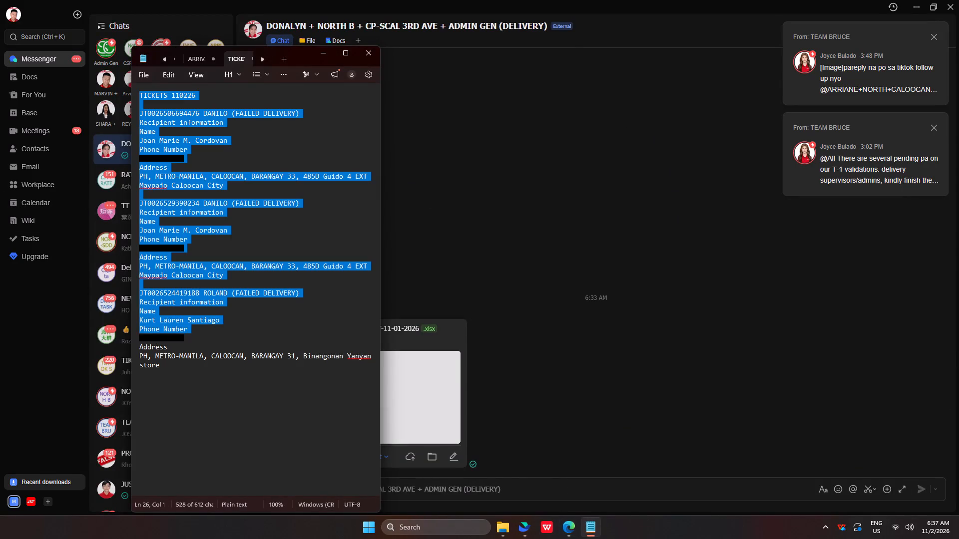
pyautogui.moveTo(208, 336); pyautogui.dragTo(216, 365)
pyautogui.hotkey('ctrl', 'c')
pyautogui.click(674, 278)
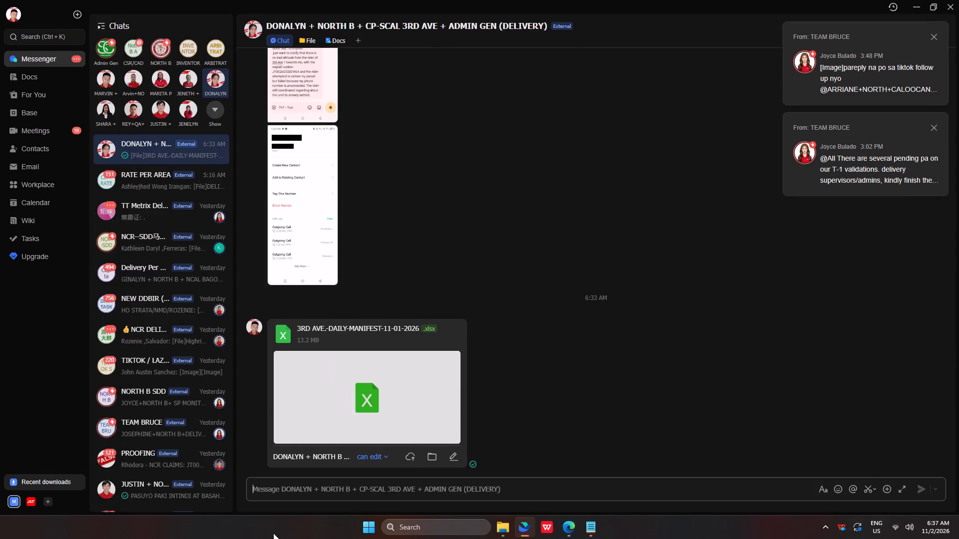
pyautogui.click(268, 488)
pyautogui.hotkey('ctrl', 'v')
pyautogui.press('Return')
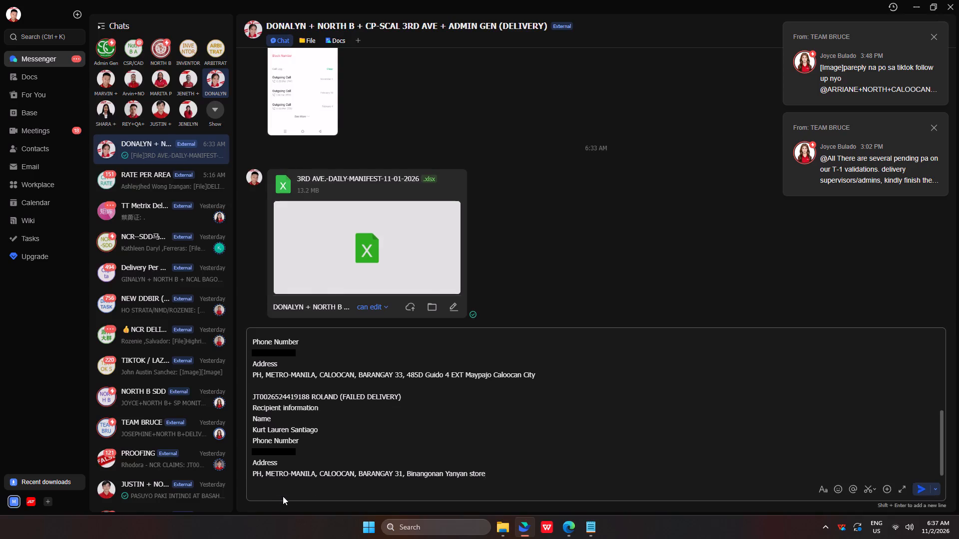
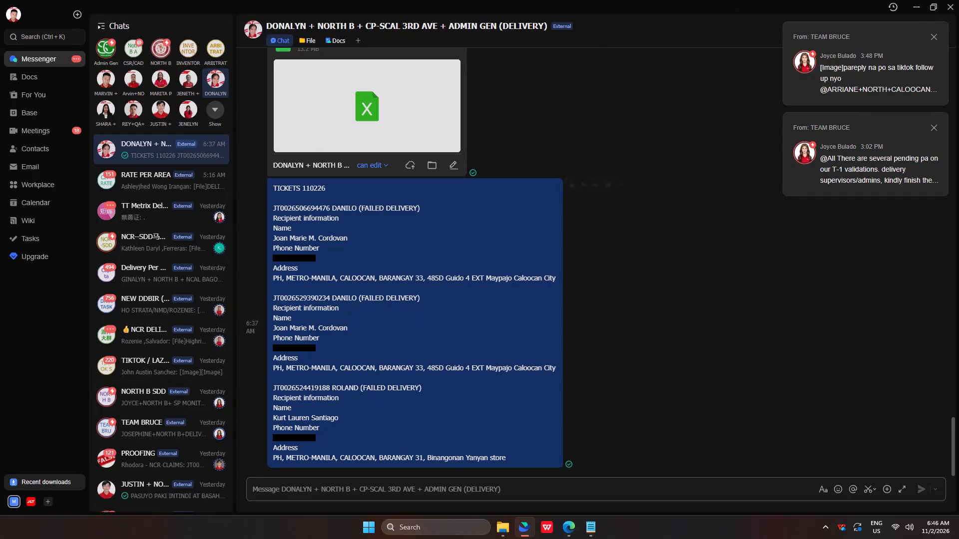
pyautogui.click(567, 521)
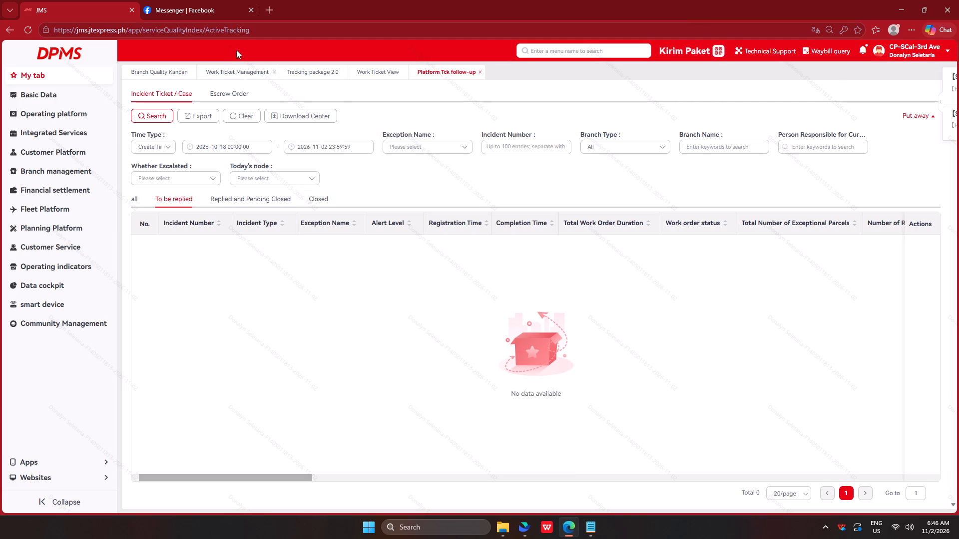
pyautogui.click(312, 72)
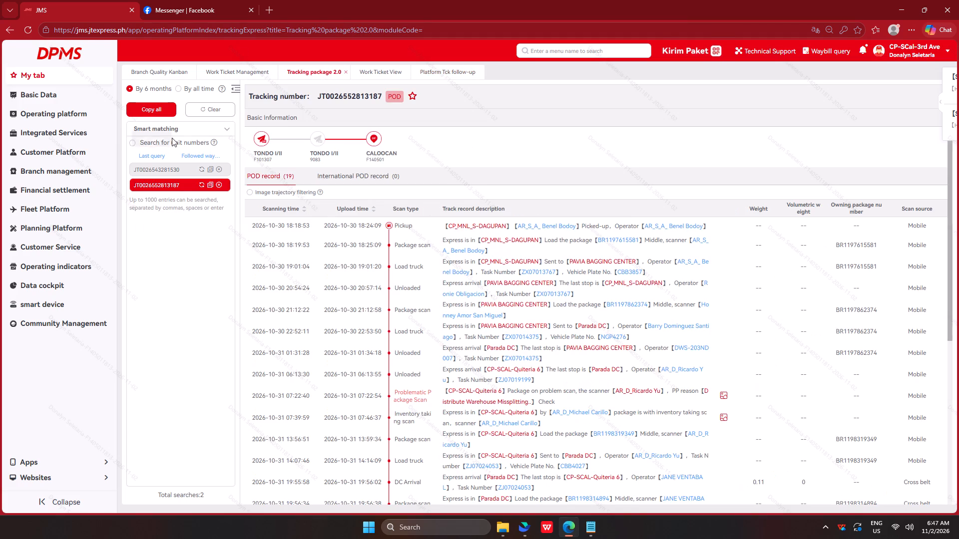
pyautogui.click(216, 108)
pyautogui.click(209, 225)
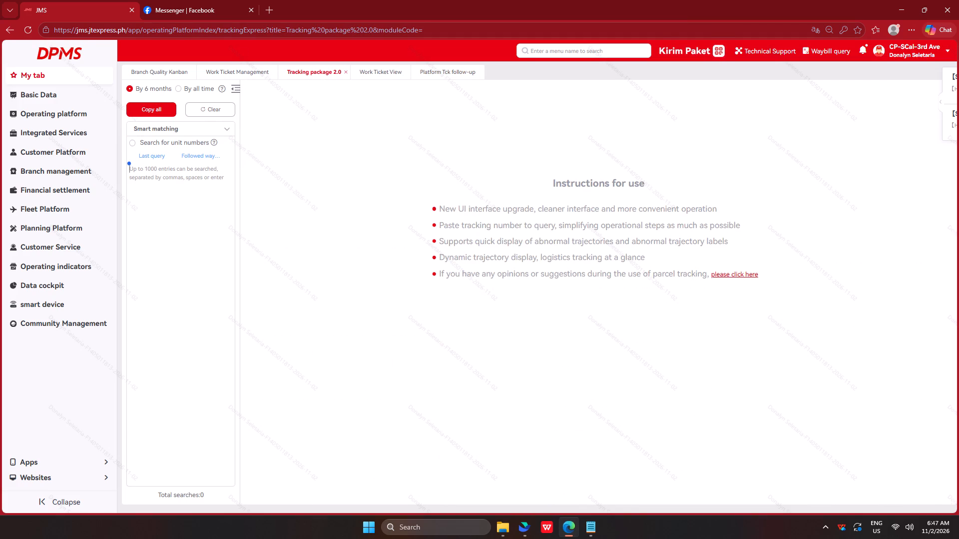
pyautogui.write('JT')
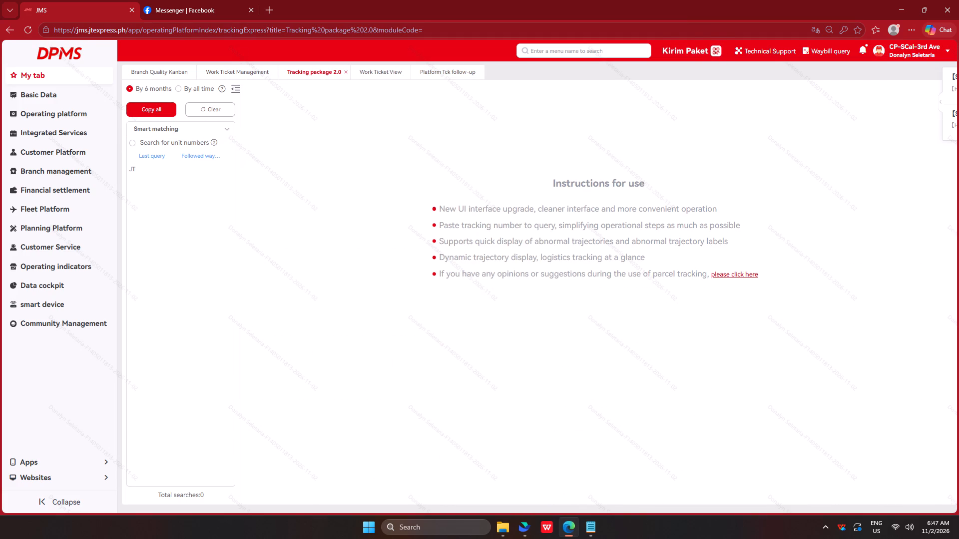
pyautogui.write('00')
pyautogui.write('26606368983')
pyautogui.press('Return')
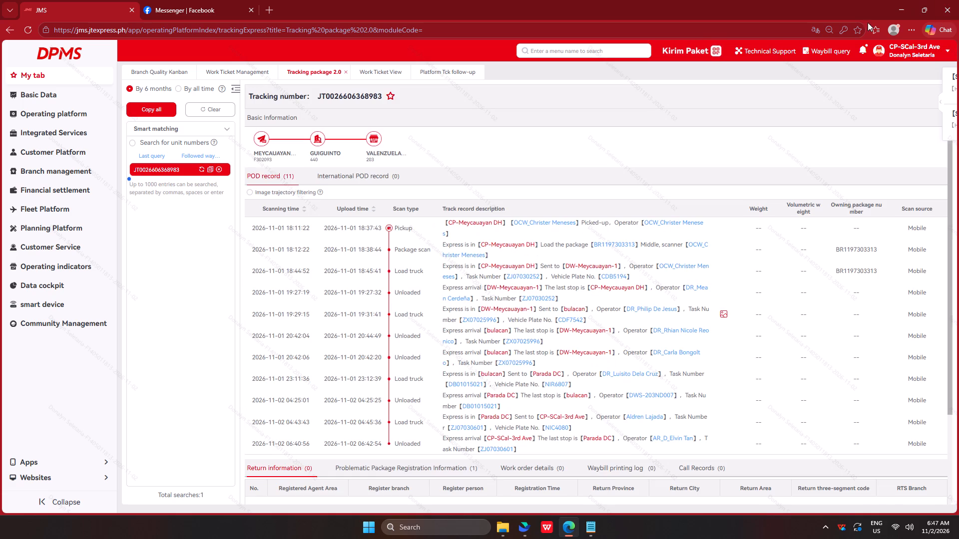
pyautogui.click(764, 115)
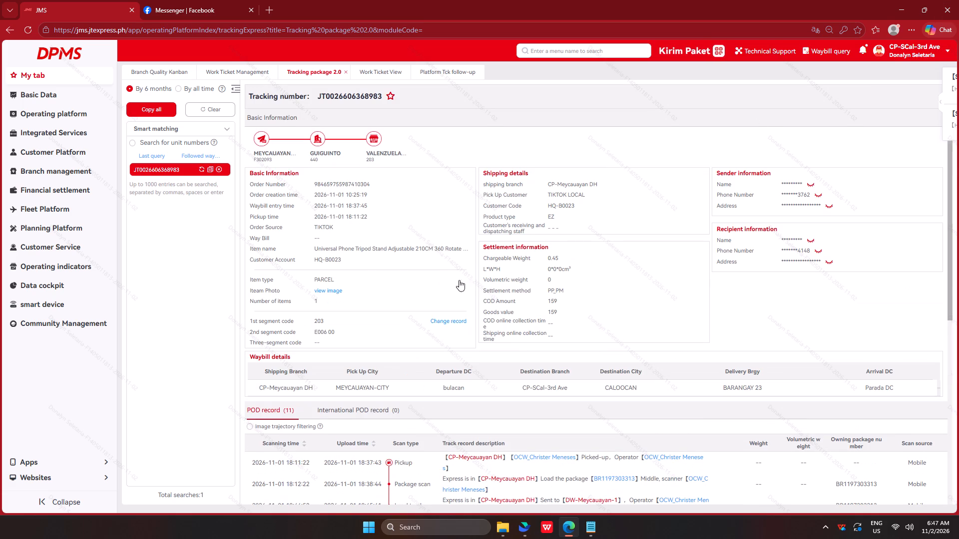
pyautogui.click(331, 286)
pyautogui.click(333, 288)
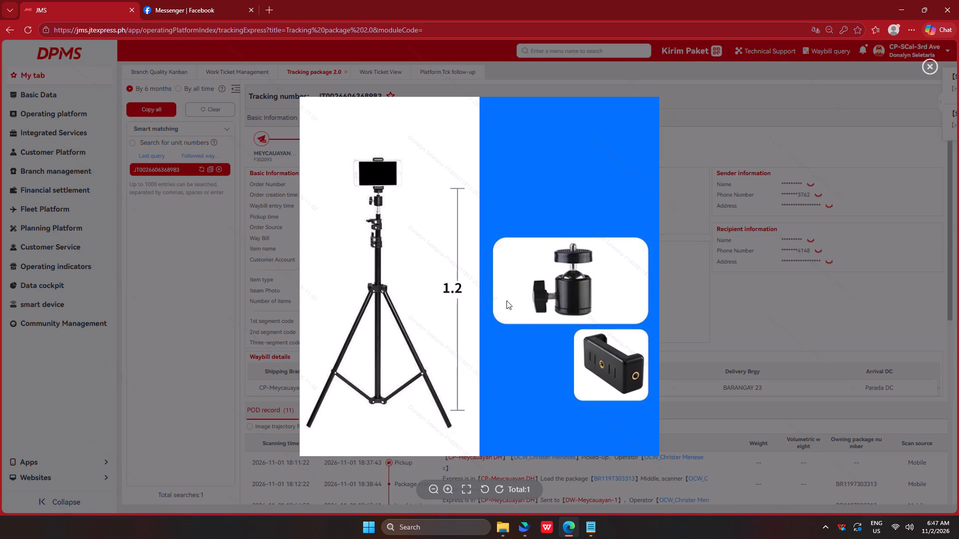
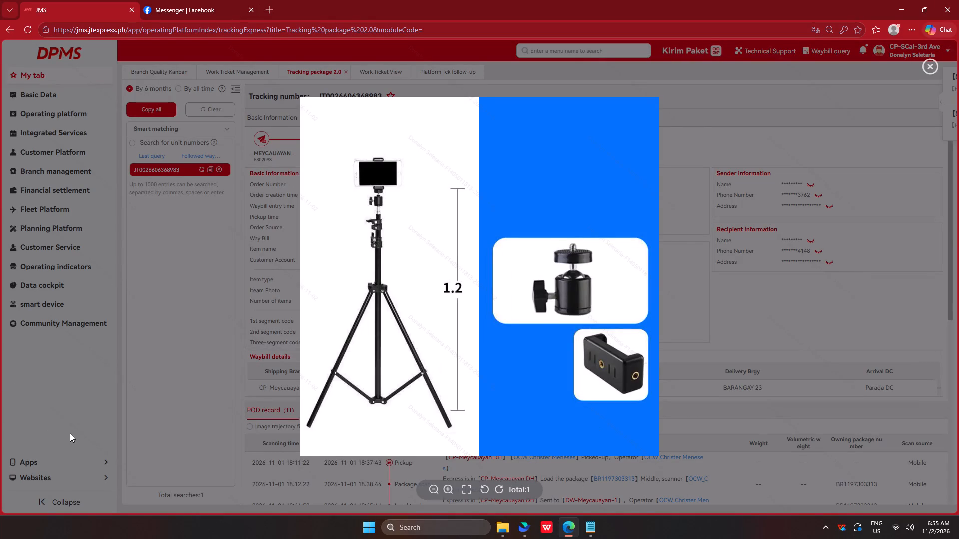
pyautogui.click(129, 336)
pyautogui.click(210, 107)
pyautogui.click(185, 220)
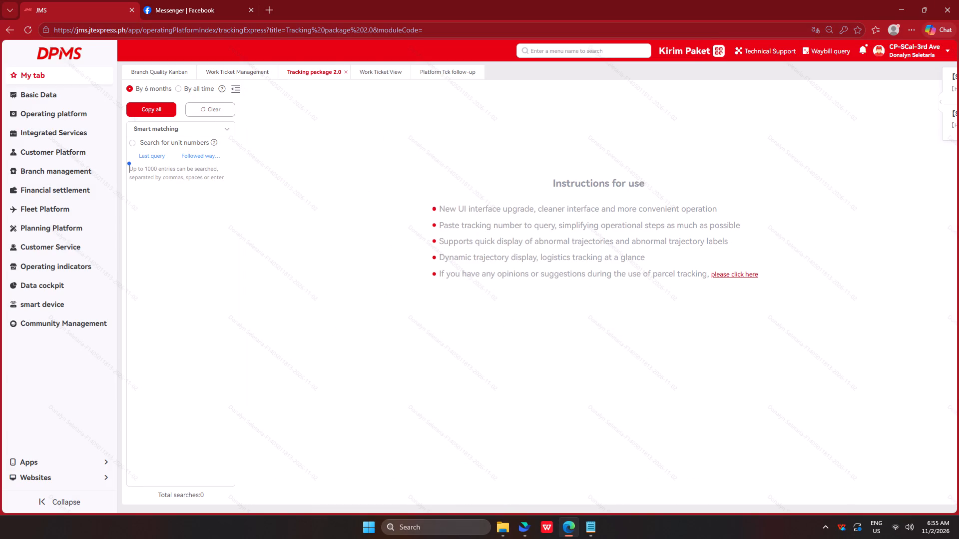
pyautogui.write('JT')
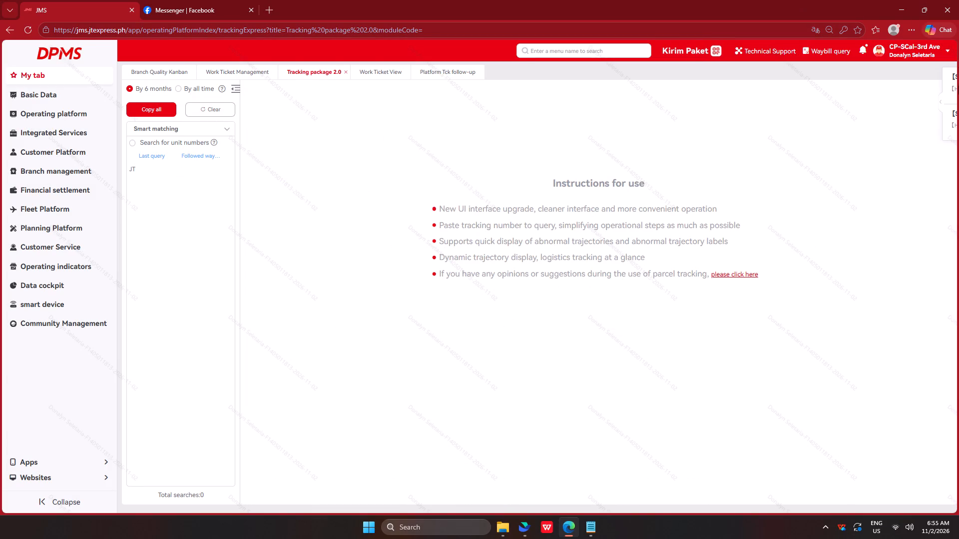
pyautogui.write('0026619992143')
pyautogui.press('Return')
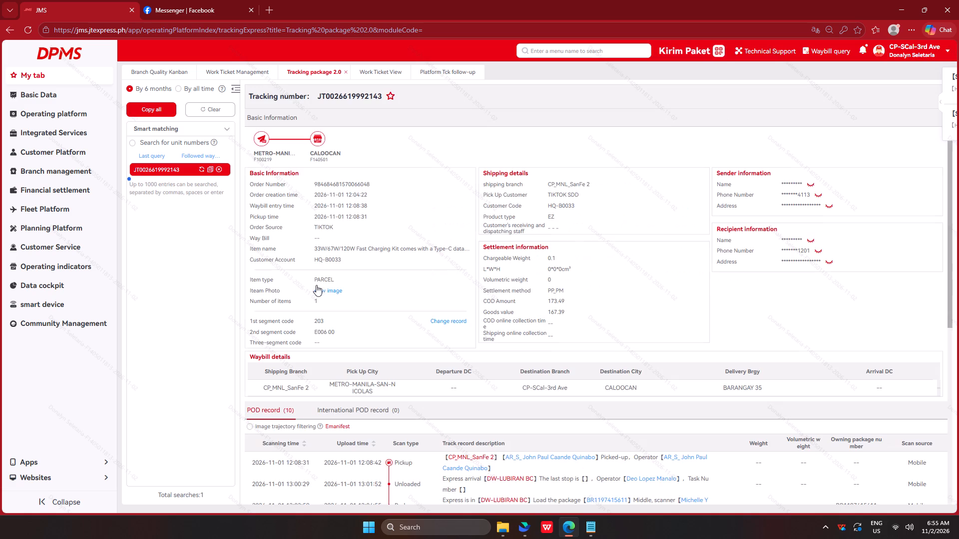
pyautogui.scroll(-7, 659, 302)
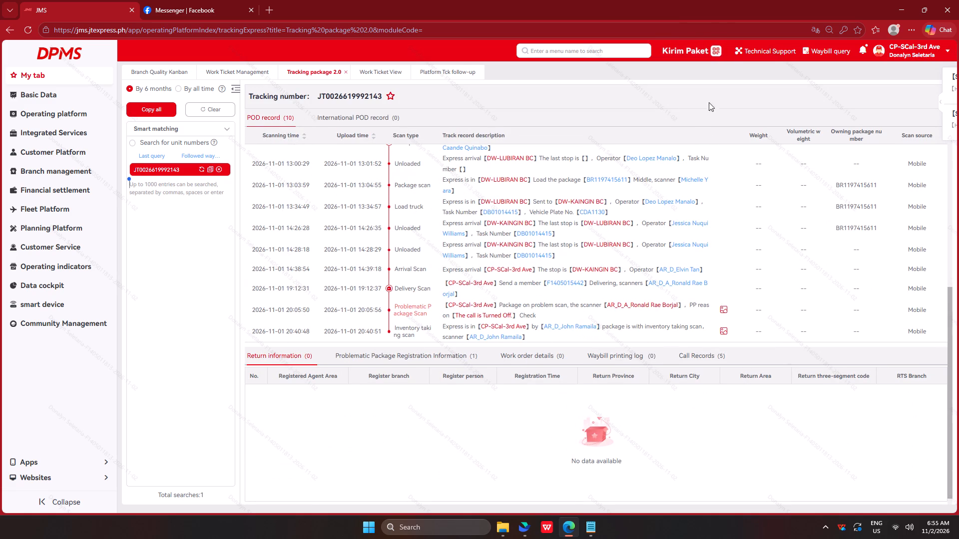
pyautogui.click(217, 112)
pyautogui.click(184, 186)
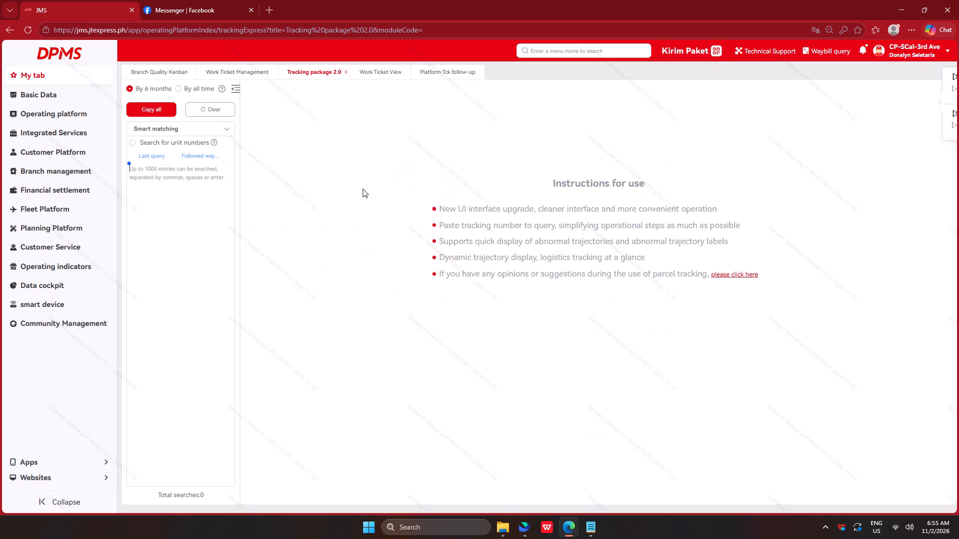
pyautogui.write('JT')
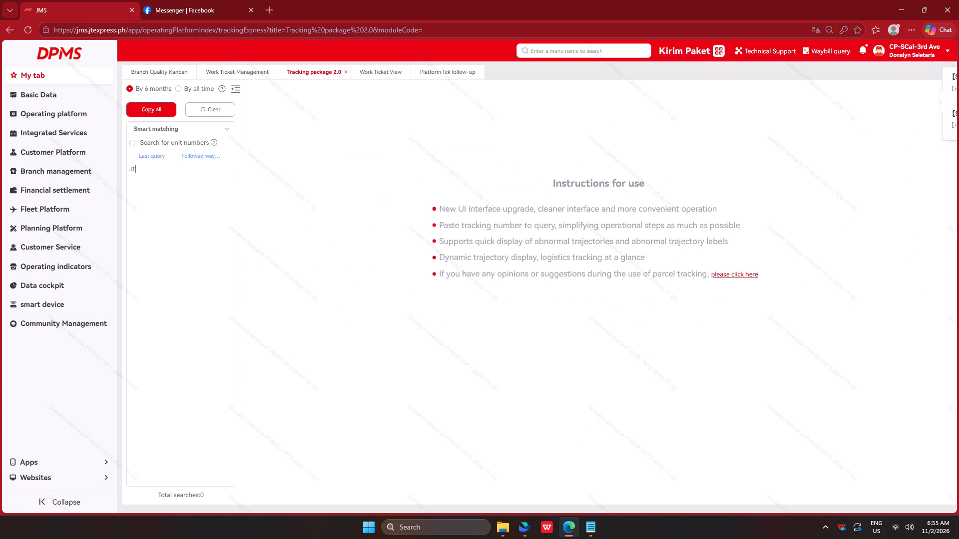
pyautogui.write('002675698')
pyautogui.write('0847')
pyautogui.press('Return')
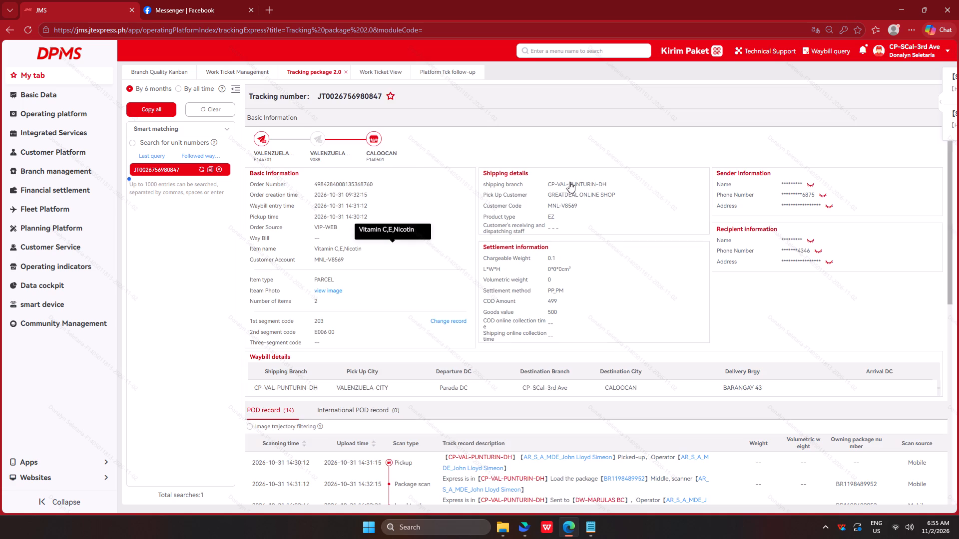
pyautogui.scroll(-9, 667, 213)
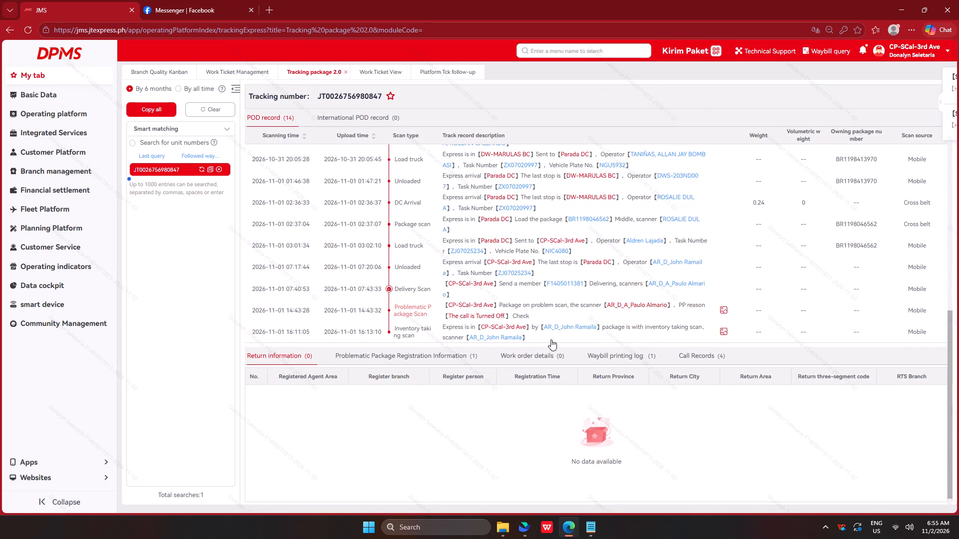
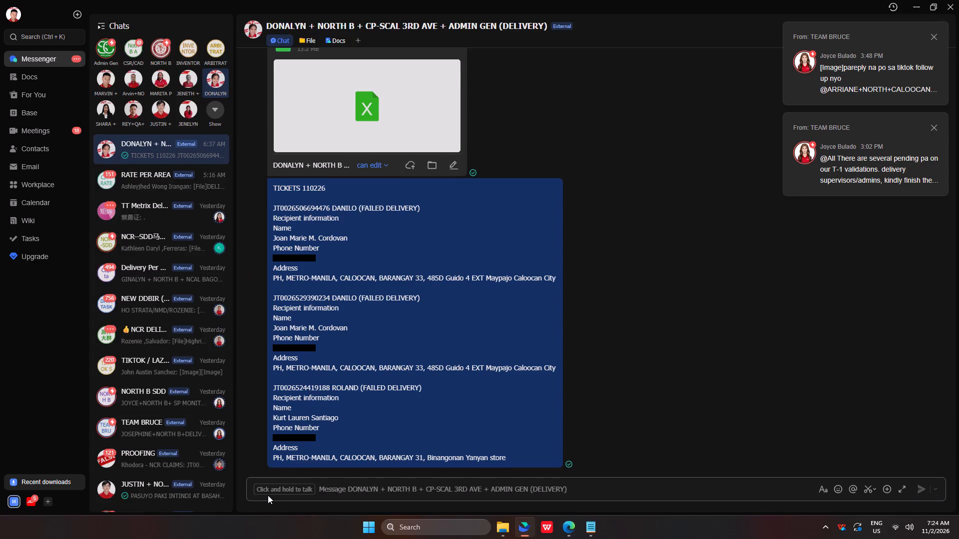
# Send the message "THIS PARCEL IS UN-ARRIVED IN OUR BRANCH (F140501) NO ACTUAL PARCEL." to the 3RD AVE delivery admin chat.
pyautogui.press('Return')
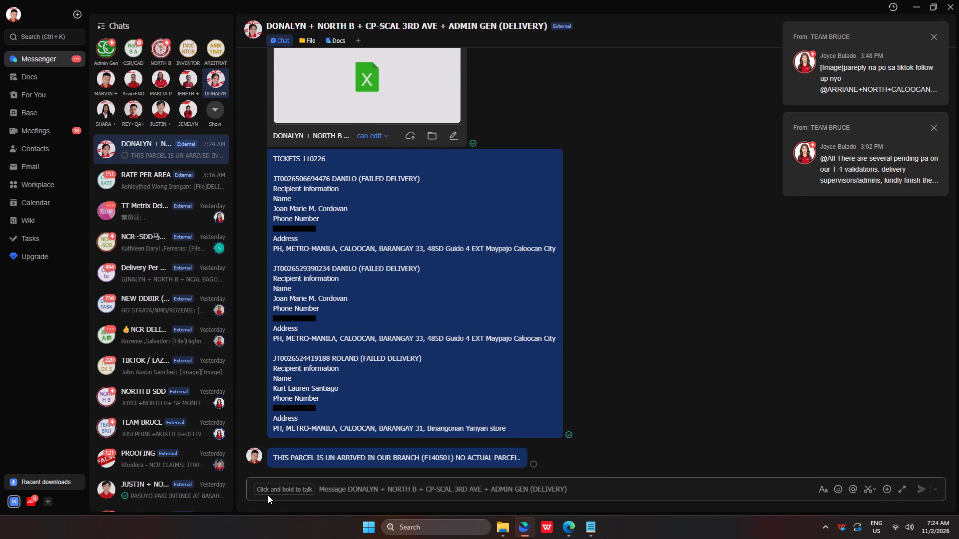
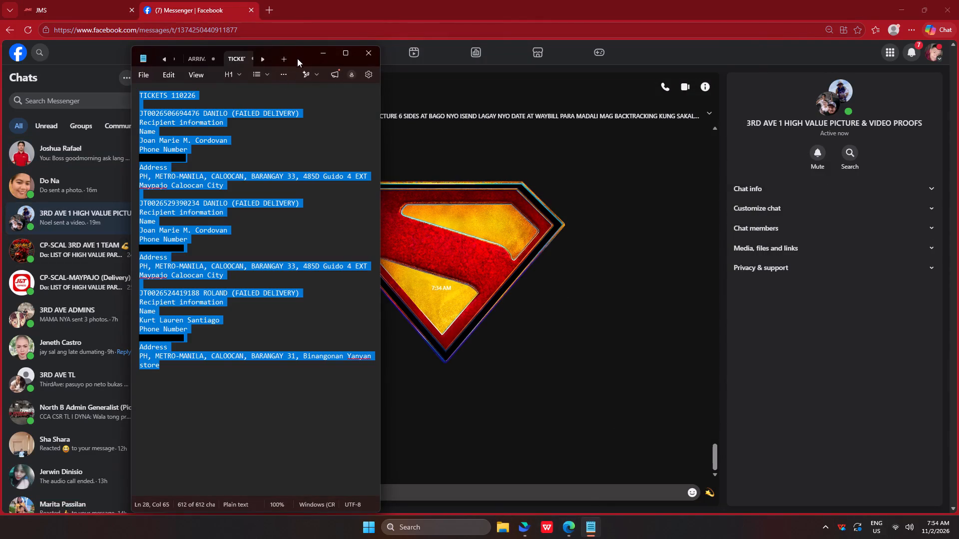
# Place the Notepad window beside the Messenger conversation, extend it down to the taskbar, and show the ARRIVAL NO DELIVERY SCAN note.
pyautogui.moveTo(301, 56); pyautogui.dragTo(875, 13)
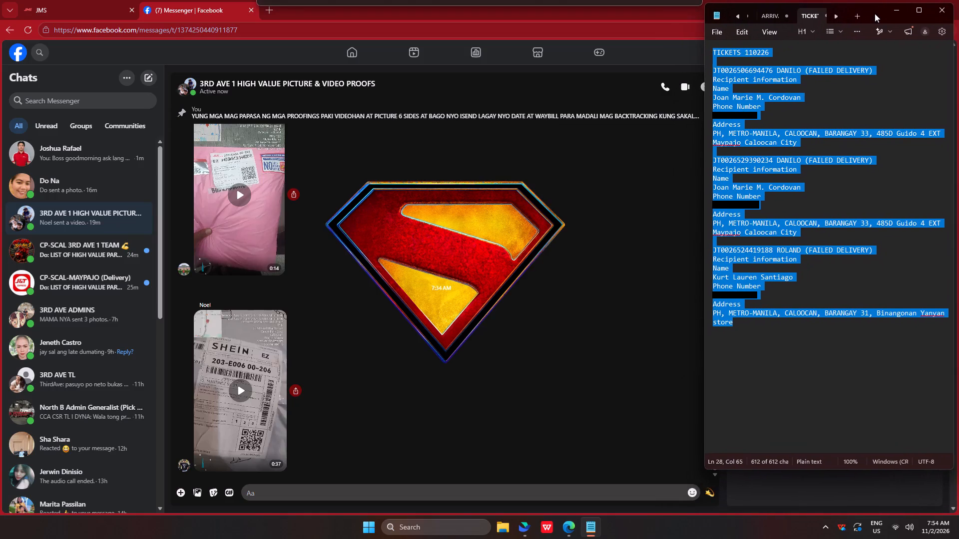
pyautogui.moveTo(875, 13); pyautogui.dragTo(880, 11)
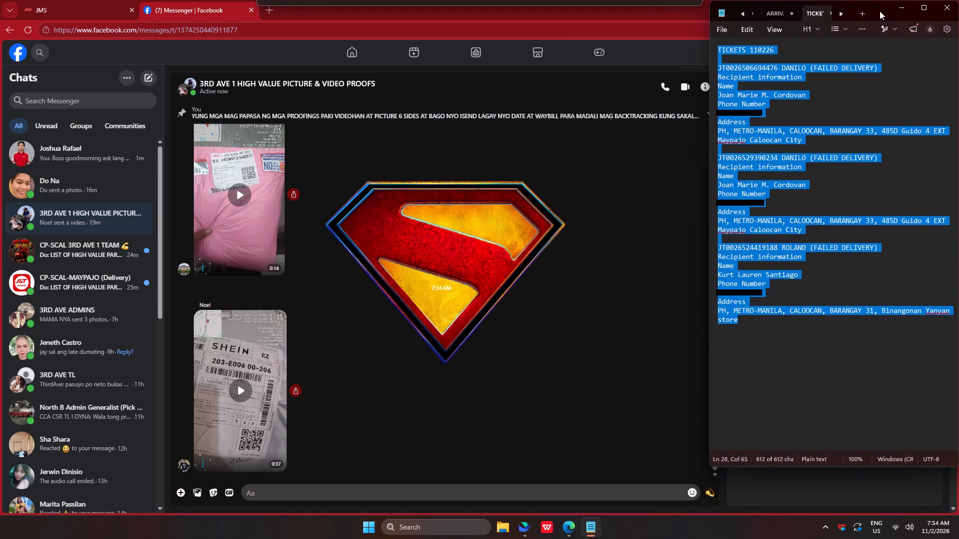
pyautogui.moveTo(880, 11); pyautogui.dragTo(881, 10)
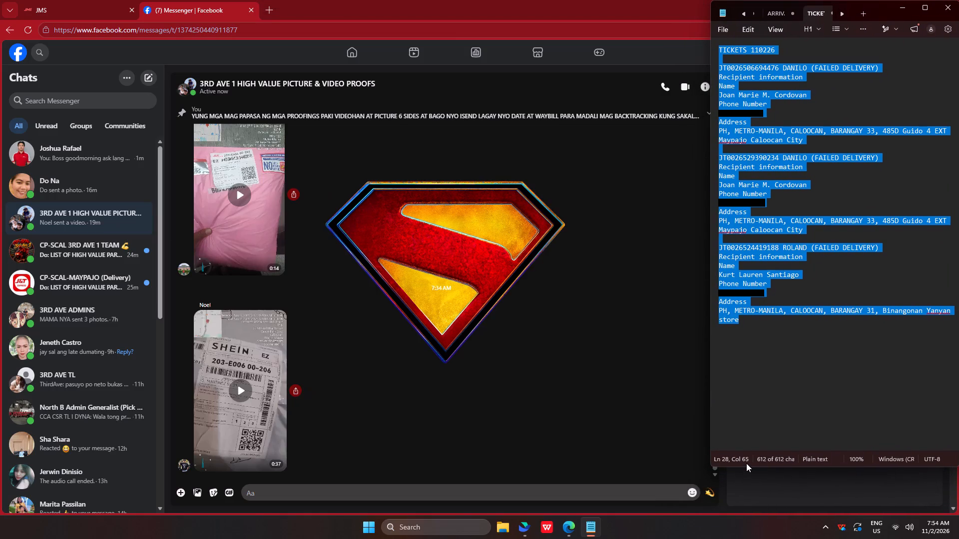
pyautogui.moveTo(749, 469); pyautogui.dragTo(753, 515)
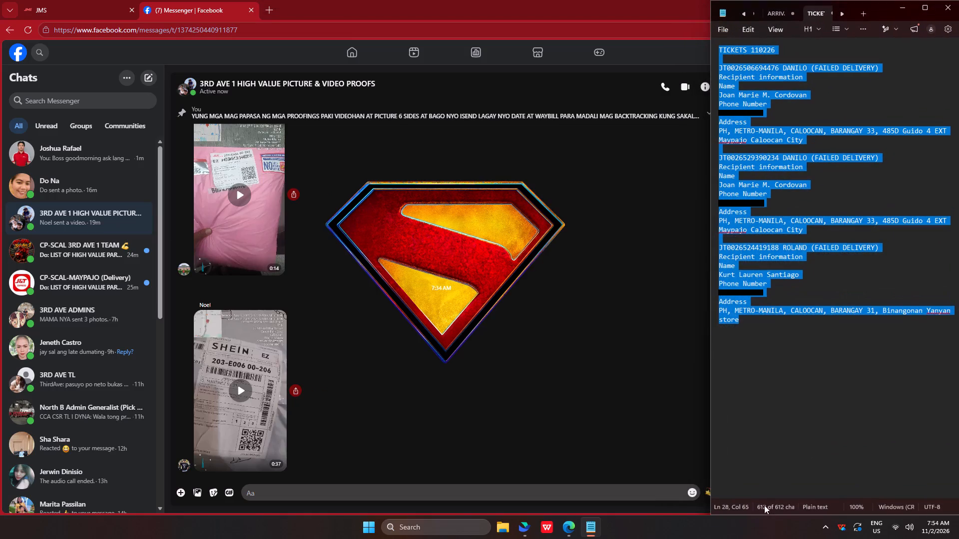
pyautogui.scroll(15, 869, 439)
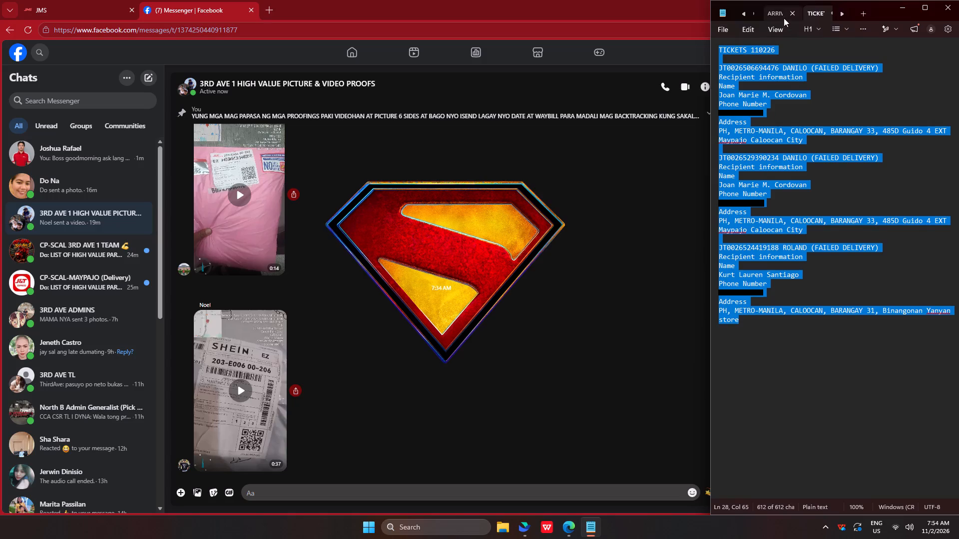
pyautogui.click(780, 12)
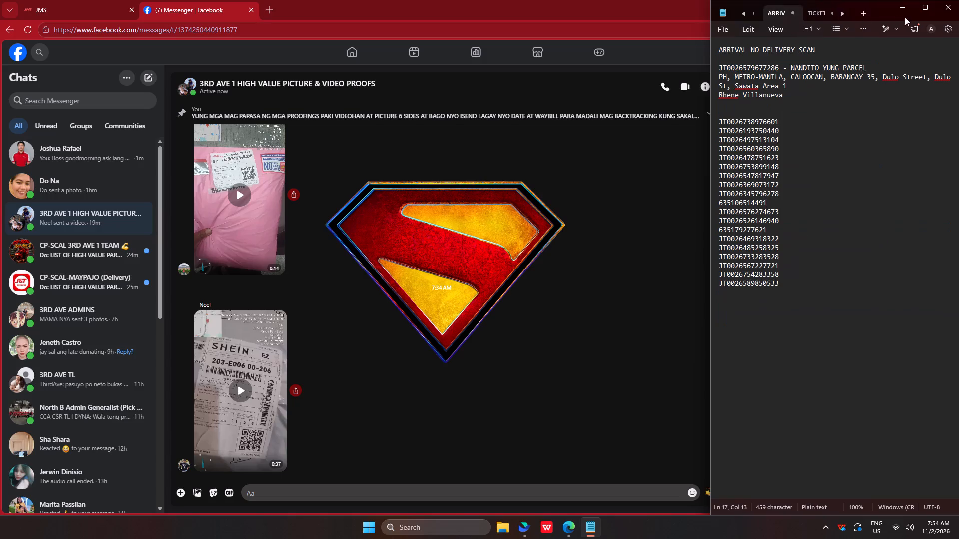
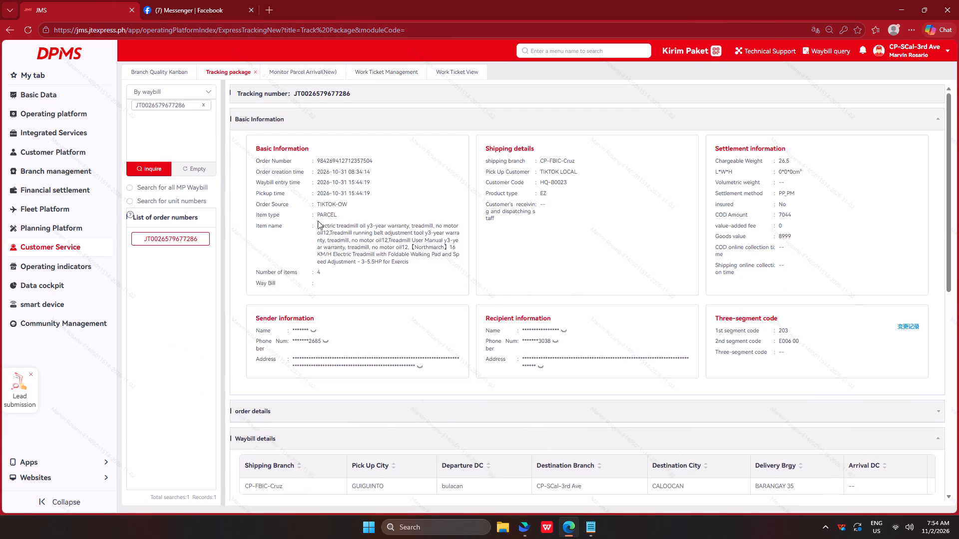
pyautogui.scroll(-5, 318, 221)
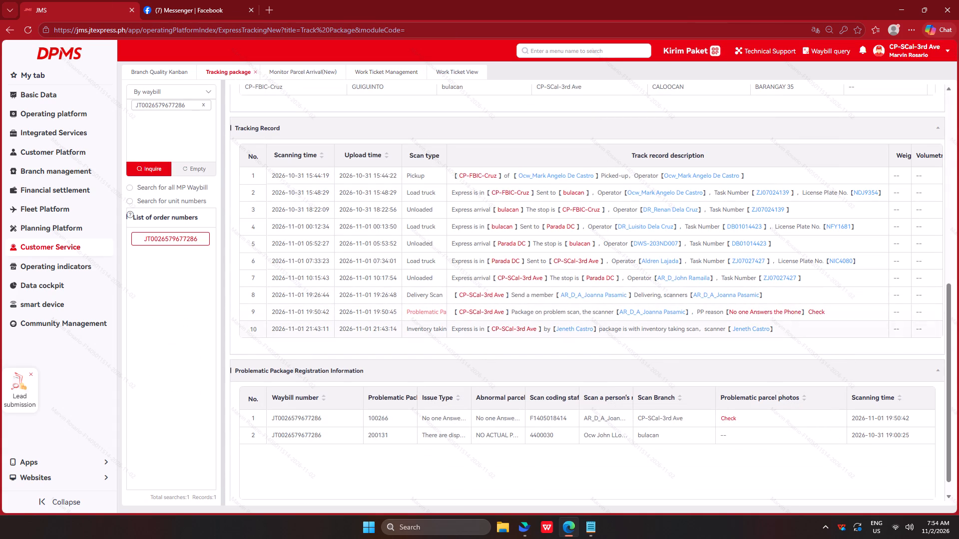
pyautogui.click(813, 312)
pyautogui.press('Escape')
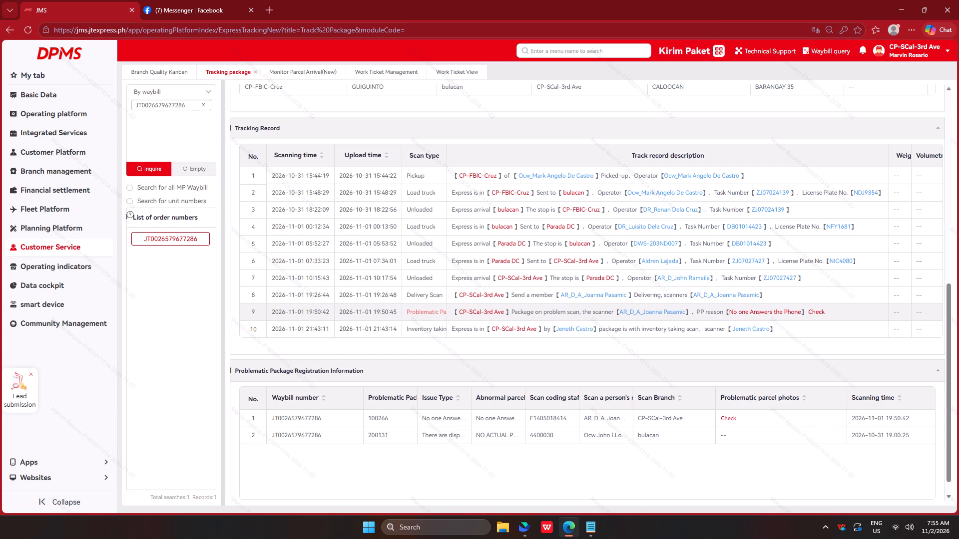
pyautogui.moveTo(811, 110); pyautogui.dragTo(684, 63)
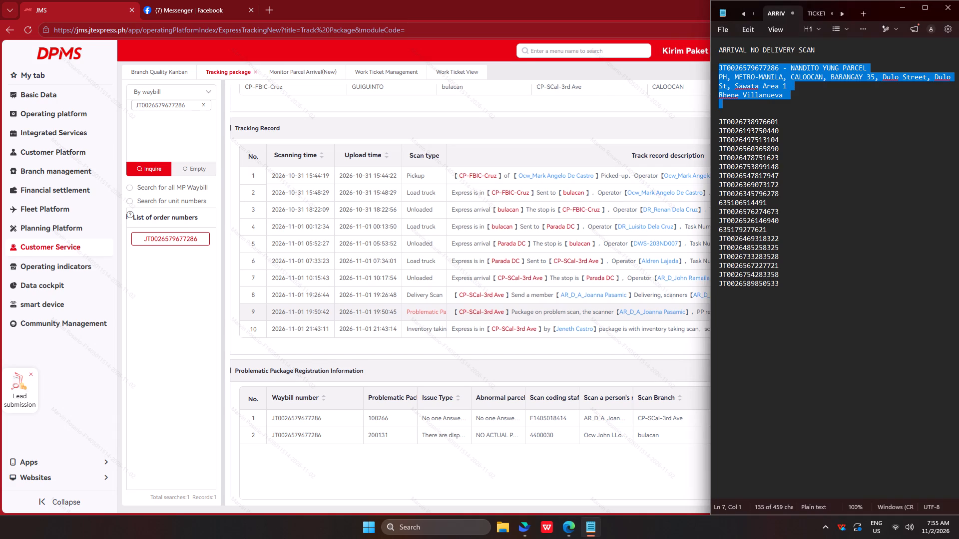
pyautogui.moveTo(684, 63); pyautogui.dragTo(683, 62)
pyautogui.hotkey('ctrl', 'x')
pyautogui.moveTo(784, 234); pyautogui.dragTo(691, 67)
pyautogui.hotkey('ctrl', 'c')
pyautogui.hotkey('ctrl', 'c')
pyautogui.hotkey('ctrl', 'c')
pyautogui.hotkey('ctrl', 'c')
pyautogui.keyDown('ctrl'); pyautogui.click(199, 167); pyautogui.keyUp('ctrl')
pyautogui.click(198, 147)
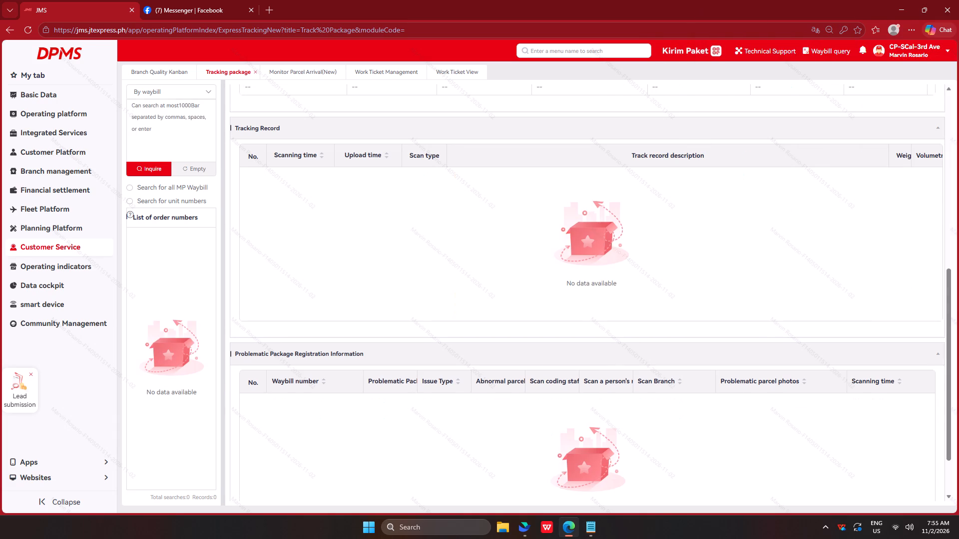
pyautogui.hotkey('ctrl', 'v')
pyautogui.click(161, 168)
pyautogui.scroll(-12, 475, 363)
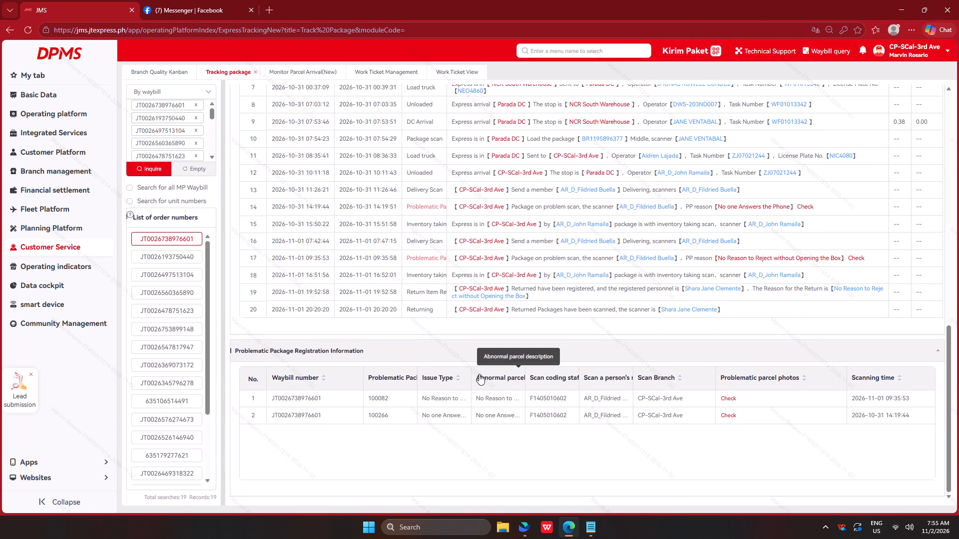
pyautogui.click(183, 260)
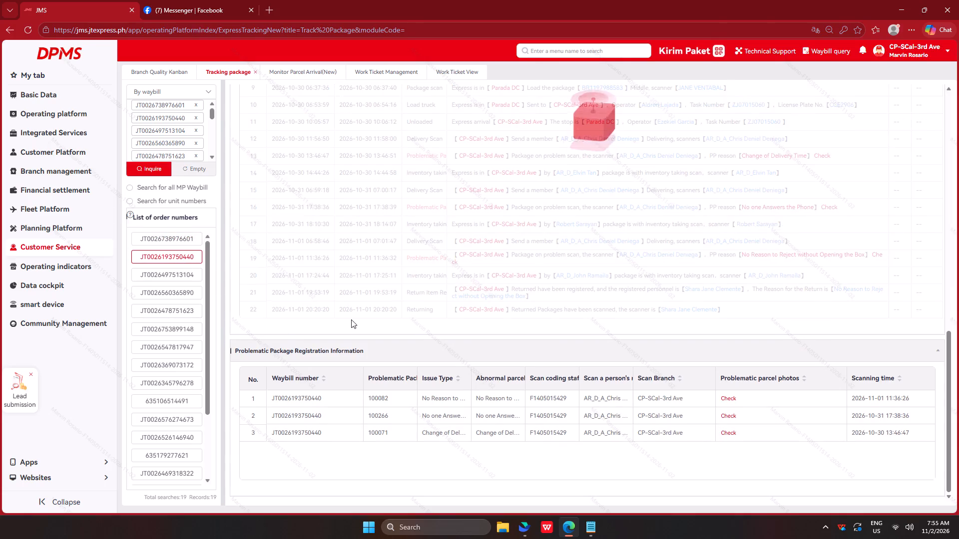
# Clear all remaining text from the ARRIVAL NO DELIVERY SCAN note and close it.
pyautogui.hotkey('alt', 'Tab')
pyautogui.hotkey('ctrl', 'x')
pyautogui.hotkey('ctrl', 'x')
pyautogui.hotkey('ctrl', 'a')
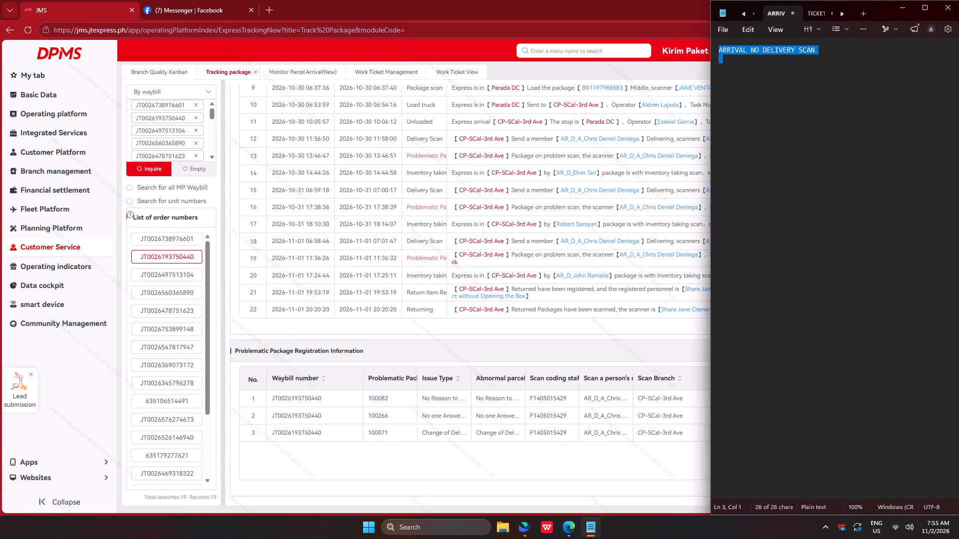
pyautogui.hotkey('ctrl', 'x')
pyautogui.click(791, 13)
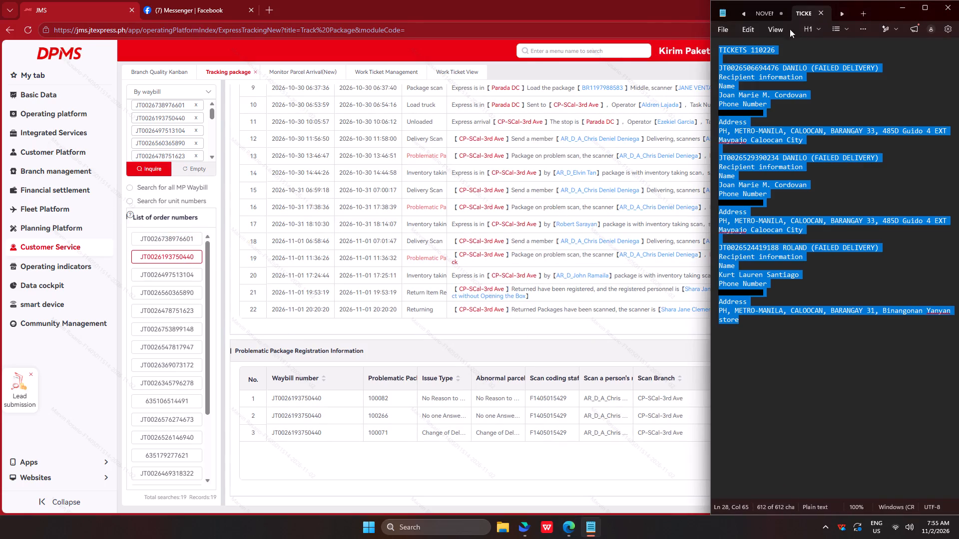
# After checking the November 1 high-value list, replace the TICKETS 110226 heading with NOVEMBER 02, 2026 and add a TICKET subheading.
pyautogui.click(765, 10)
pyautogui.scroll(11, 824, 168)
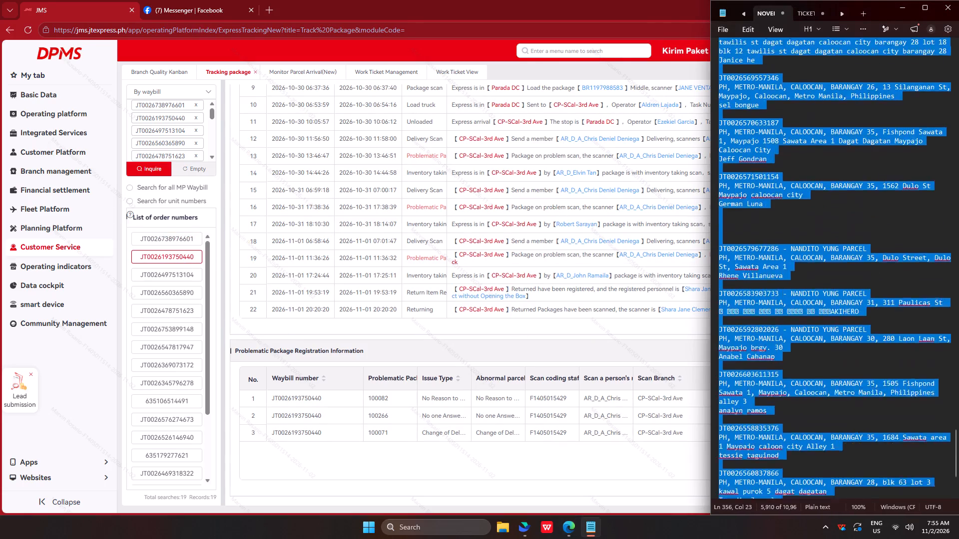
pyautogui.scroll(20, 832, 171)
pyautogui.scroll(20, 832, 171)
pyautogui.scroll(20, 832, 171)
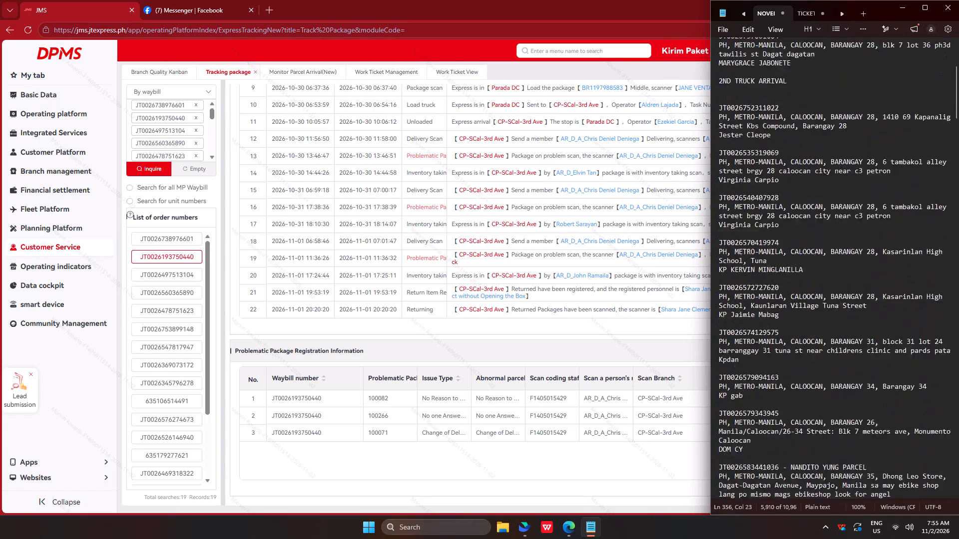
pyautogui.scroll(11, 834, 163)
pyautogui.click(808, 15)
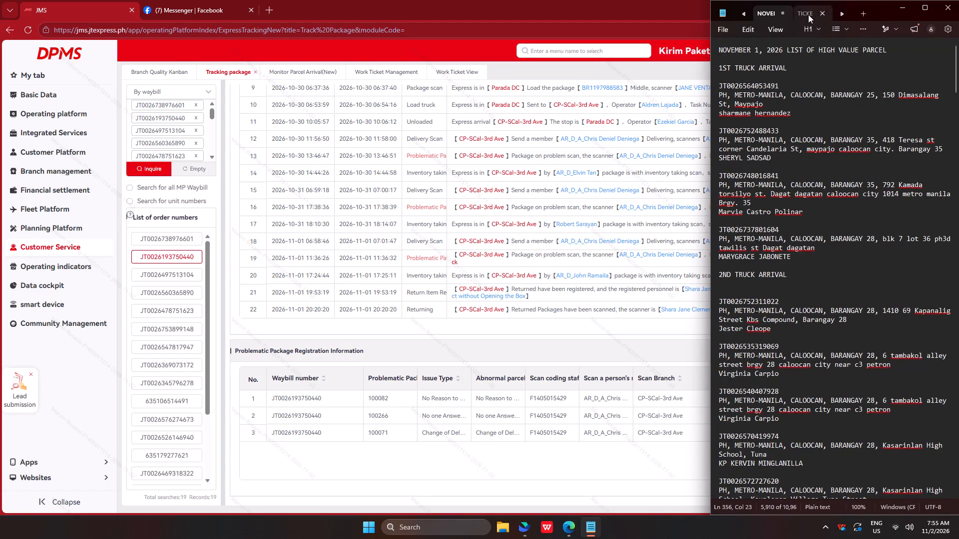
pyautogui.moveTo(793, 49); pyautogui.dragTo(644, 51)
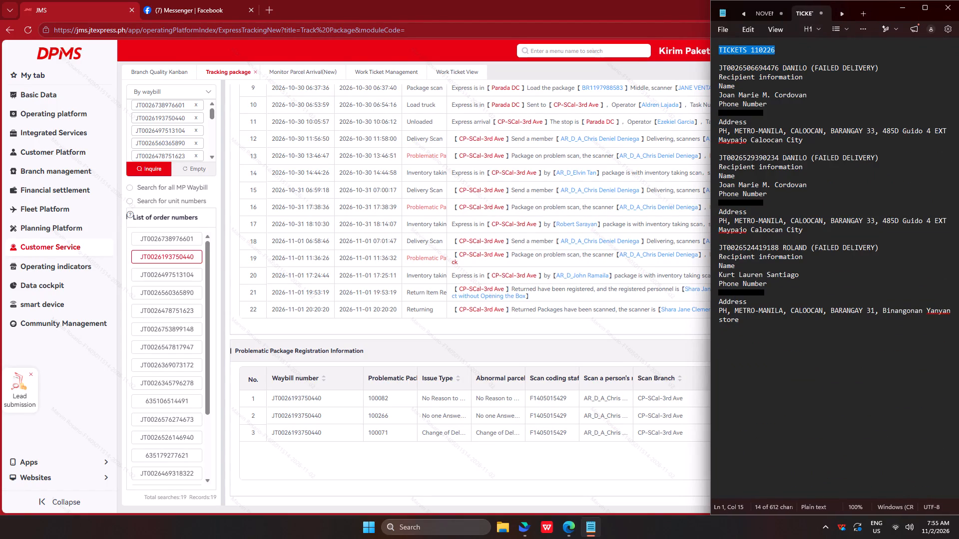
pyautogui.write('NOVEMBER 2')
pyautogui.press('BackSpace')
pyautogui.write('02, 2026')
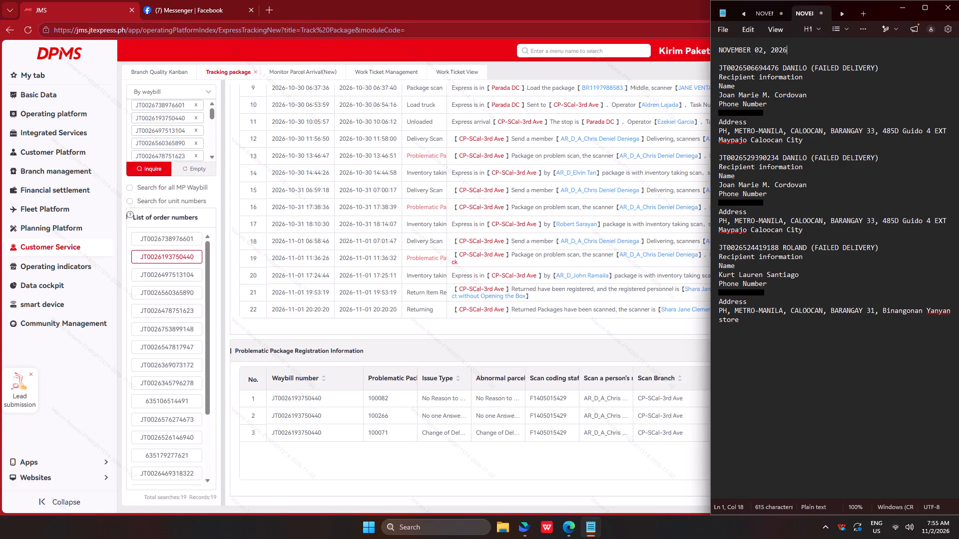
pyautogui.press('Return')
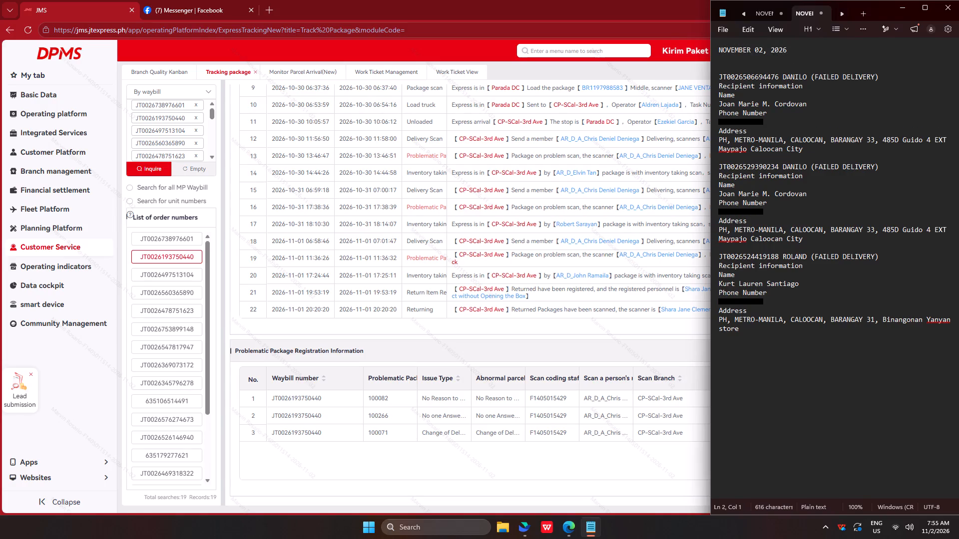
pyautogui.press('Return')
pyautogui.write('TICKET')
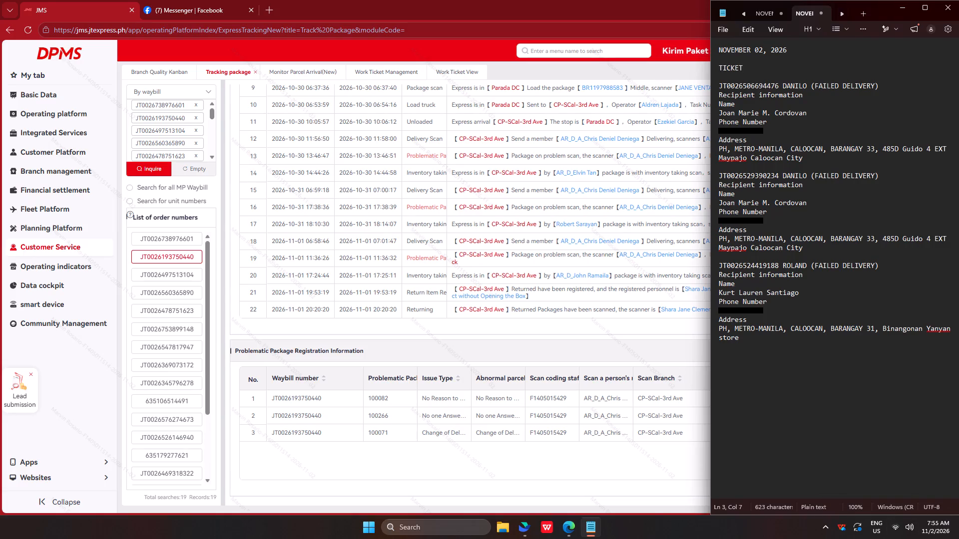
# Insert an extra blank line after the first and second ticket entries in the note.
pyautogui.click(826, 161)
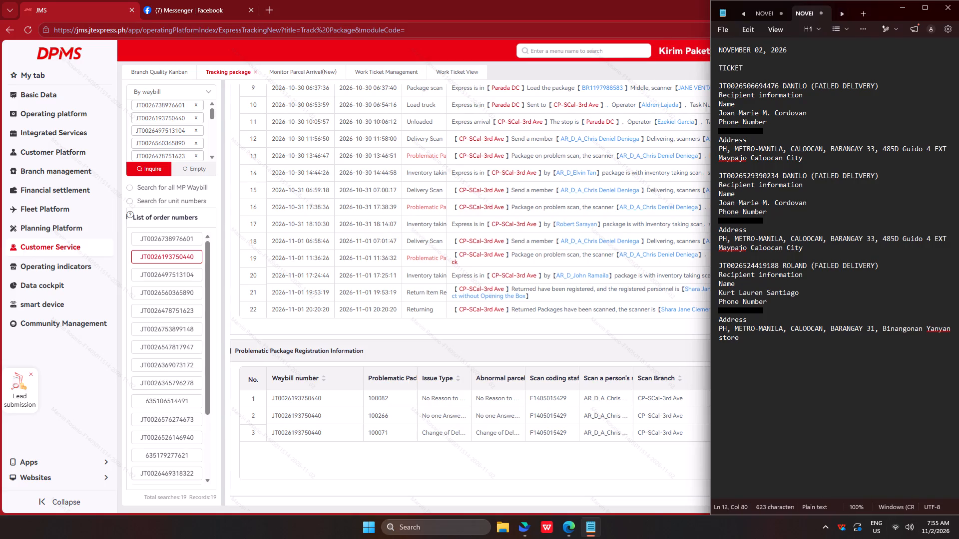
pyautogui.press('Return')
pyautogui.click(814, 256)
pyautogui.press('Return')
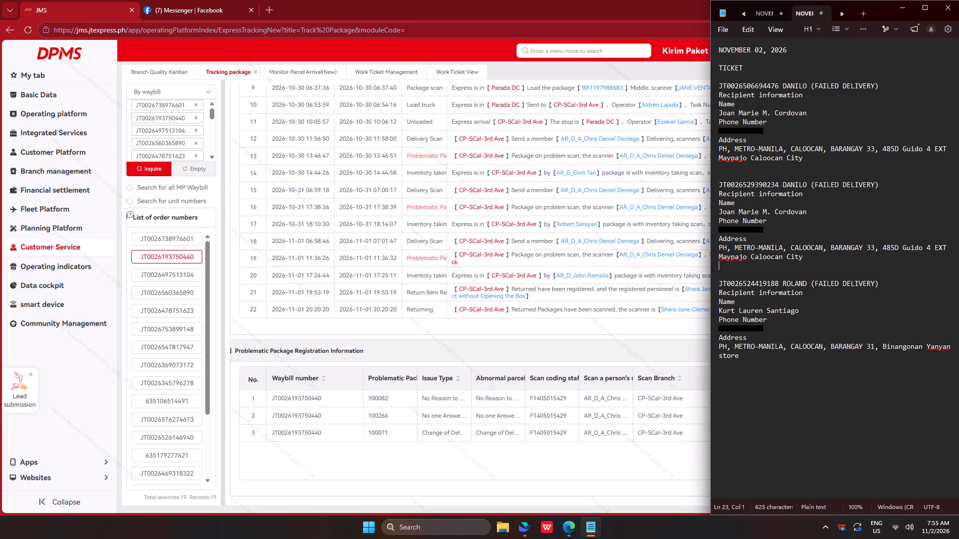
pyautogui.click(728, 382)
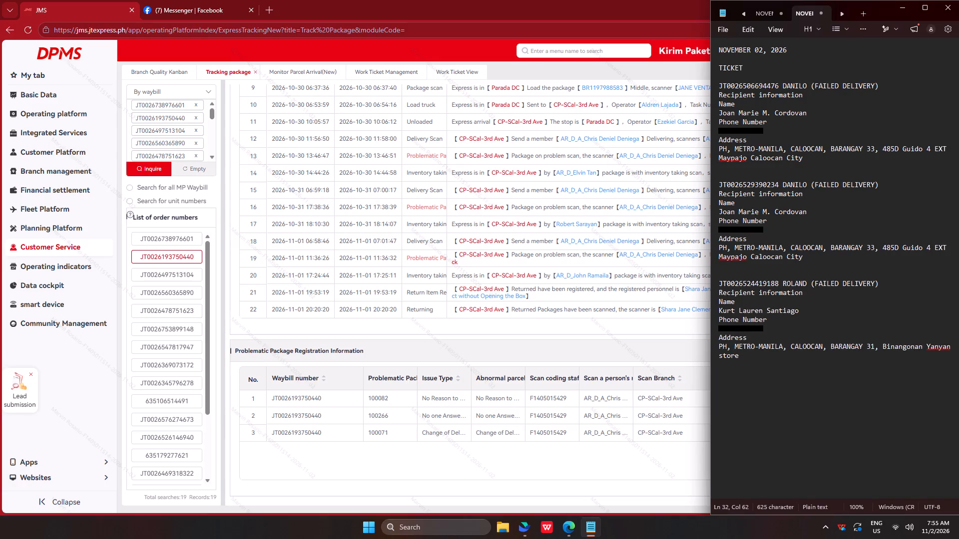
pyautogui.click(743, 355)
pyautogui.press('Return')
pyautogui.press('Return')
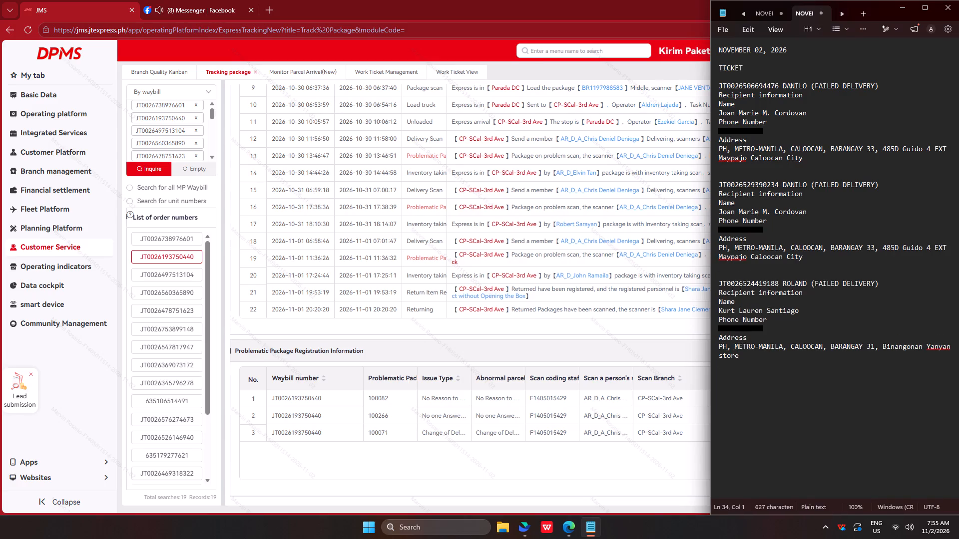
pyautogui.press('Return')
pyautogui.press('Return')
pyautogui.hotkey('shift', '_')
pyautogui.hotkey('shift', '_')
pyautogui.hotkey('shift', '_')
pyautogui.hotkey('shift', '_')
pyautogui.hotkey('shift', '_')
pyautogui.hotkey('shift', '_')
pyautogui.hotkey('shift', '_')
pyautogui.hotkey('shift', '_')
pyautogui.hotkey('shift', '_')
pyautogui.hotkey('shift', '_')
pyautogui.hotkey('shift', '_')
pyautogui.hotkey('shift', '_')
pyautogui.hotkey('shift', '_')
pyautogui.hotkey('shift', '_')
pyautogui.hotkey('shift', '_')
pyautogui.hotkey('shift', '_')
pyautogui.hotkey('shift', '_')
pyautogui.hotkey('shift', '_')
pyautogui.hotkey('shift', '_')
pyautogui.hotkey('shift', '_')
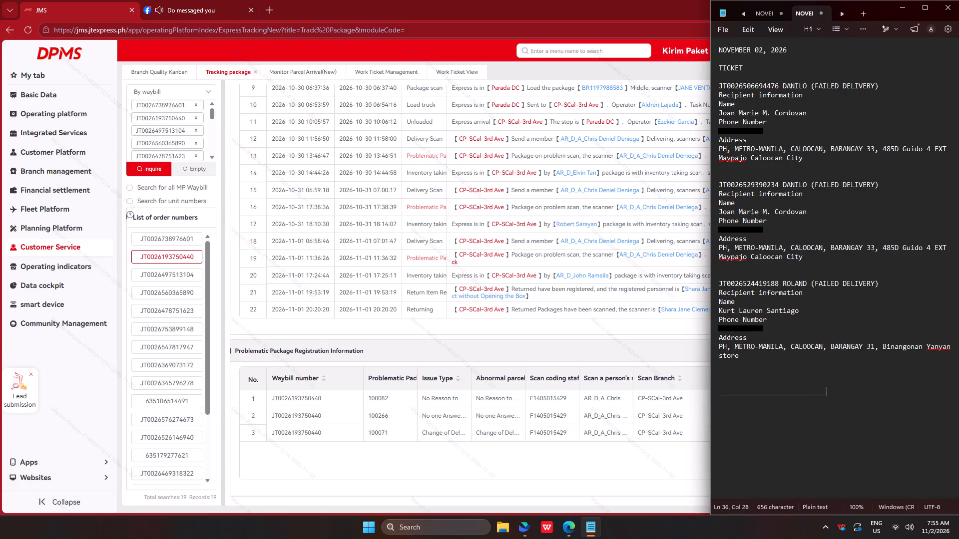
pyautogui.write('______')
pyautogui.press('BackSpace')
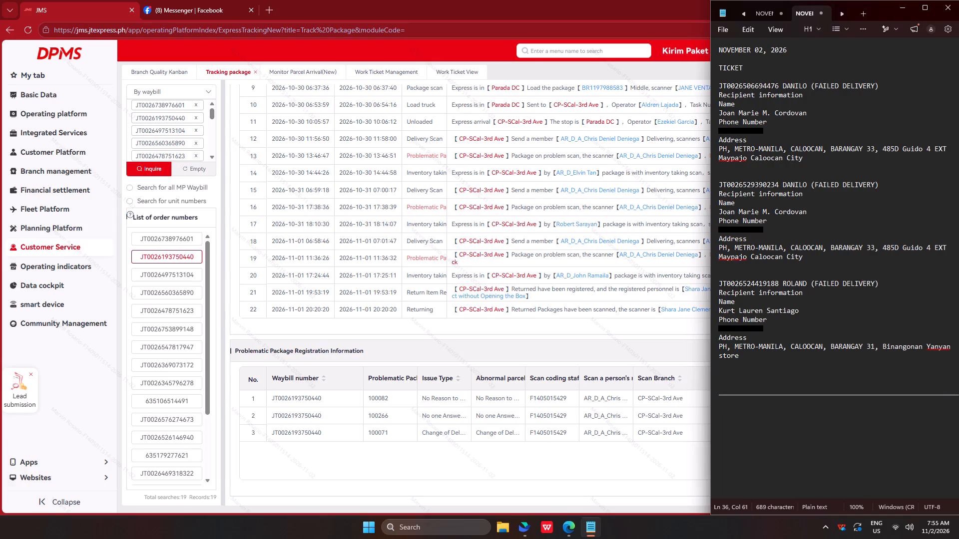
# Add the heading HIGH VALUE PARCEL NOVEMBER 02, 2026 below the separator line.
pyautogui.click(882, 10)
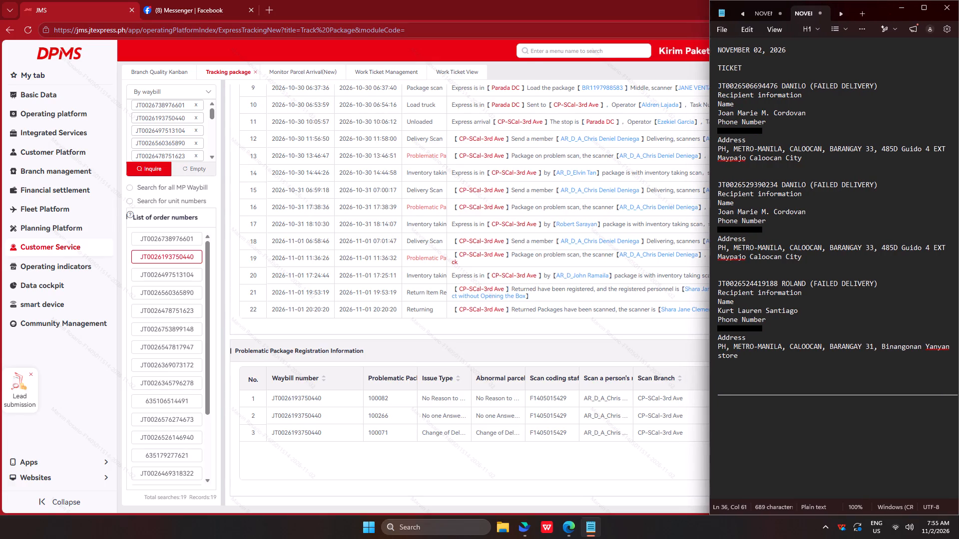
pyautogui.press('Return')
pyautogui.press('Return')
pyautogui.press('Return')
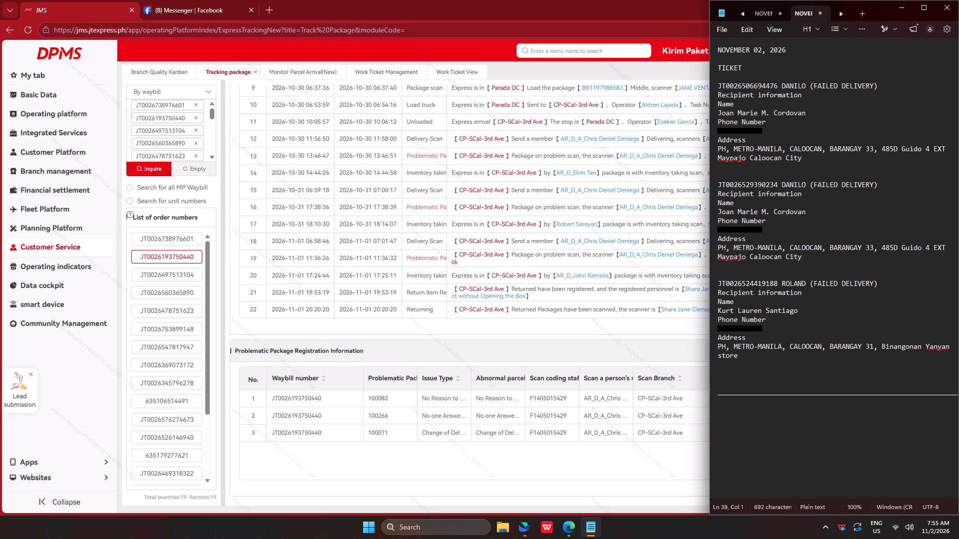
pyautogui.press('BackSpace')
pyautogui.press('BackSpace')
pyautogui.press('Return')
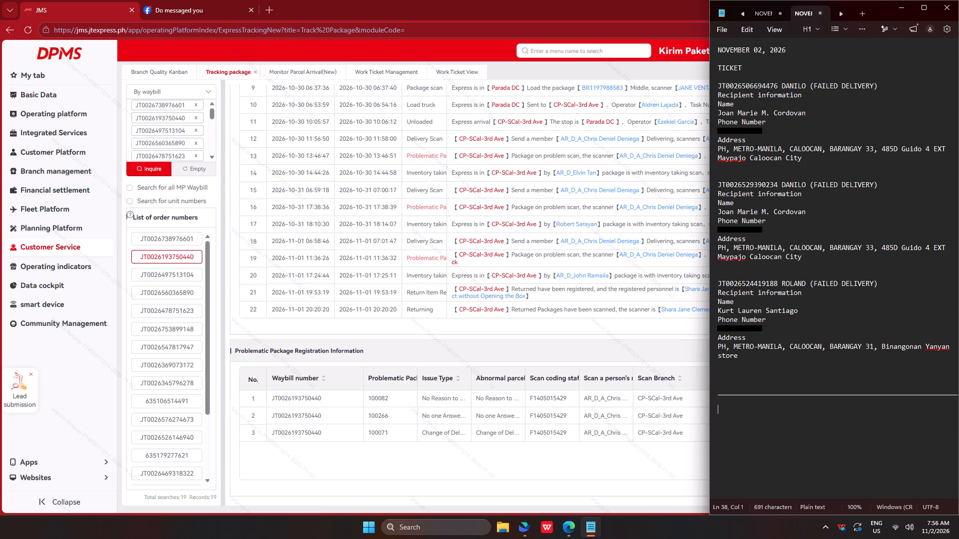
pyautogui.write('HIF')
pyautogui.press('BackSpace')
pyautogui.write('GH VALUE')
pyautogui.press('space')
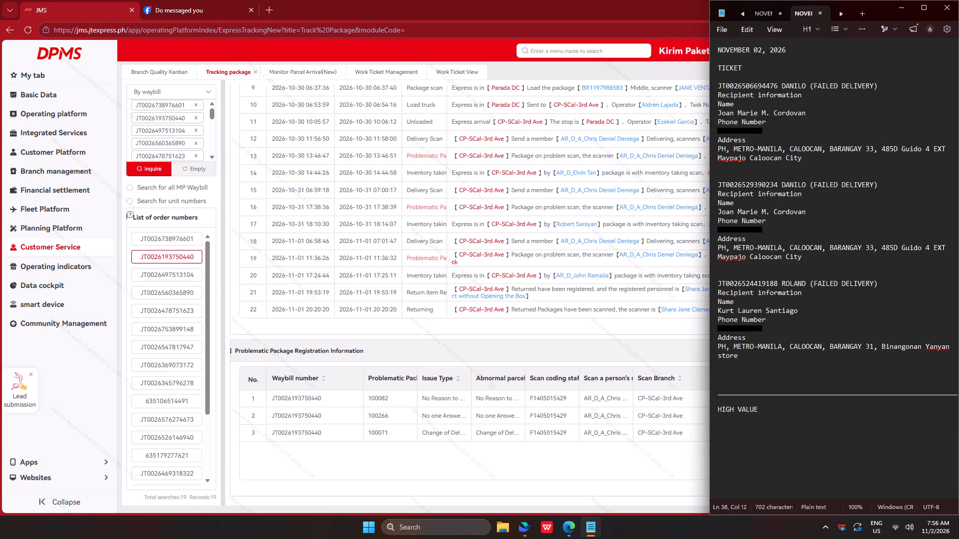
pyautogui.write('PARCEL NOVEM')
pyautogui.write('BER 02,M')
pyautogui.press('BackSpace')
pyautogui.press('space')
pyautogui.write('2026')
pyautogui.press('BackSpace')
pyautogui.press('BackSpace')
pyautogui.press('BackSpace')
pyautogui.press('BackSpace')
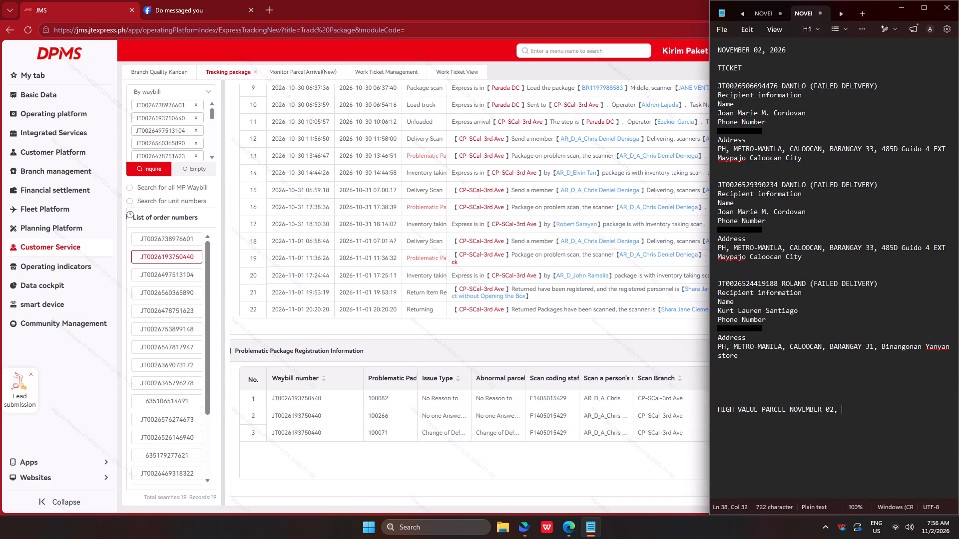
pyautogui.press('BackSpace')
pyautogui.press('BackSpace')
pyautogui.press('.')
pyautogui.press('BackSpace')
pyautogui.write(', 2026')
# Add 1ST TRUCK ARRIVAL and 2ND TRUCK ARRIVAL subheadings with blank space below each for entries.
pyautogui.press('Return')
pyautogui.press('Return')
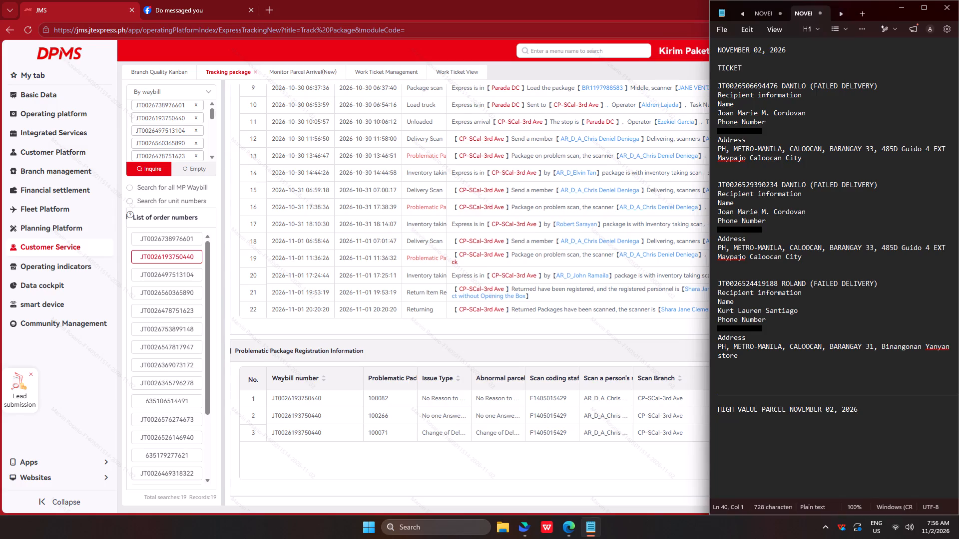
pyautogui.press('a')
pyautogui.press('BackSpace')
pyautogui.write('1ST TRUCK ARRIVAL')
pyautogui.press('Return')
pyautogui.press('Return')
pyautogui.press('Return')
pyautogui.press('Return')
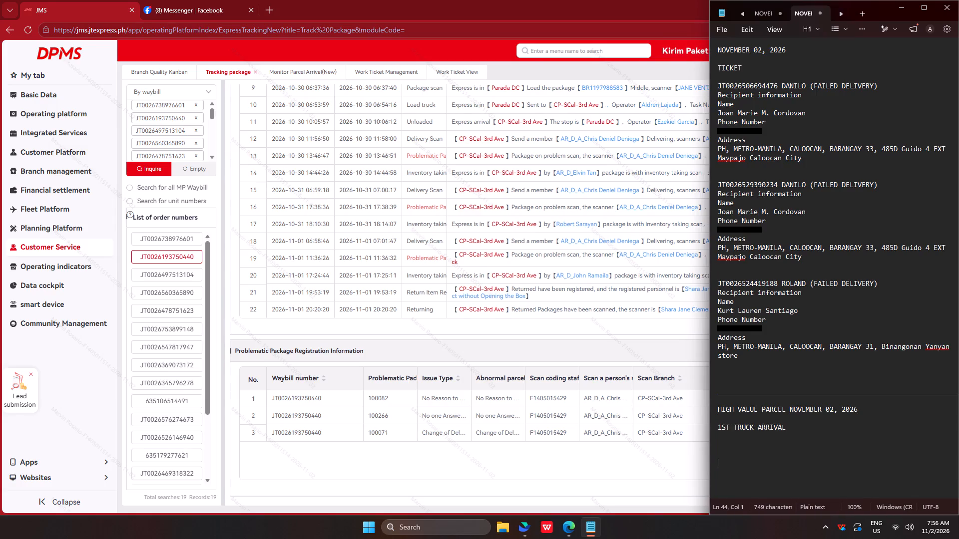
pyautogui.press('Return')
pyautogui.press('Return')
pyautogui.write('2ND TRUCK ARRIVAL')
pyautogui.press('Return')
pyautogui.press('Return')
pyautogui.press('Return')
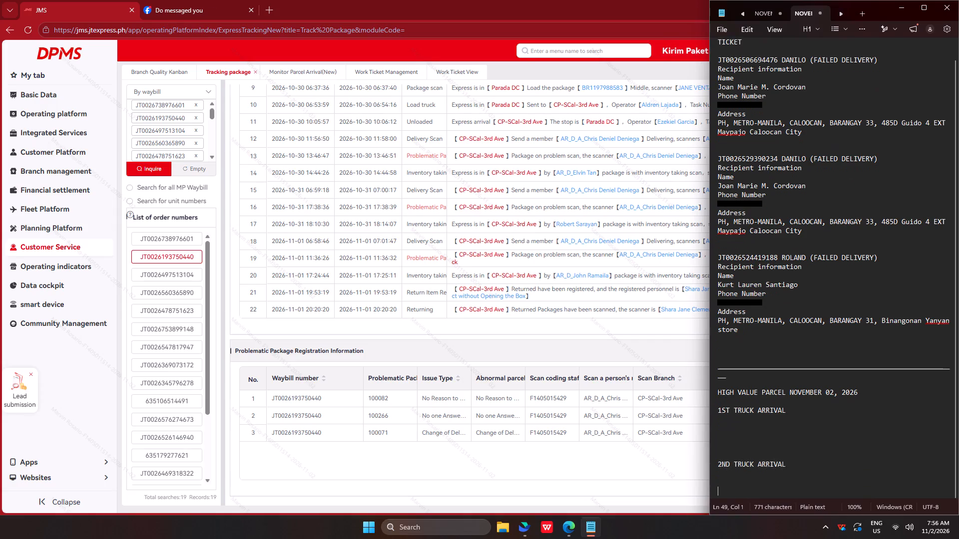
pyautogui.press('Return')
pyautogui.press('Return')
pyautogui.press('Return')
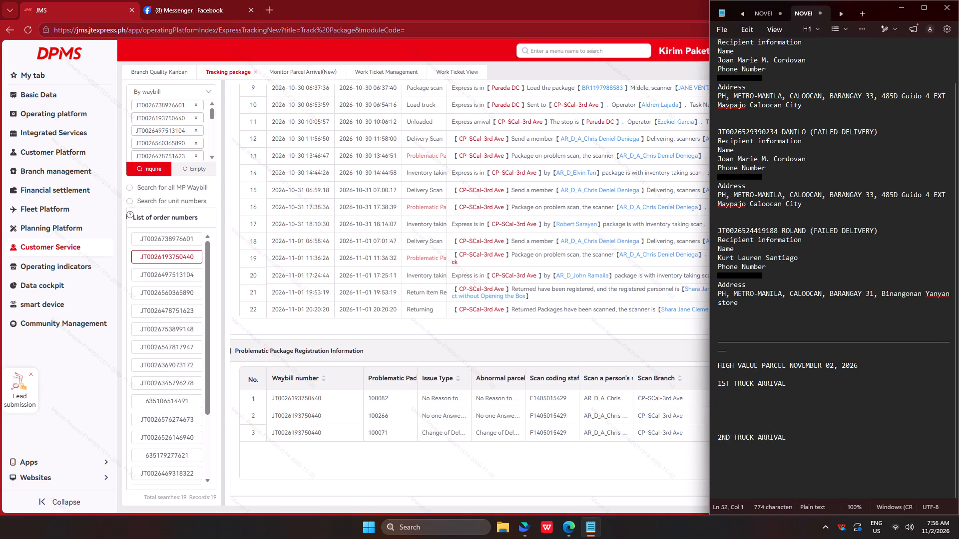
# Copy the high-value parcel photo-and-video reminder from the morning shift template to the end of the November 02 note.
pyautogui.tripleClick(739, 14)
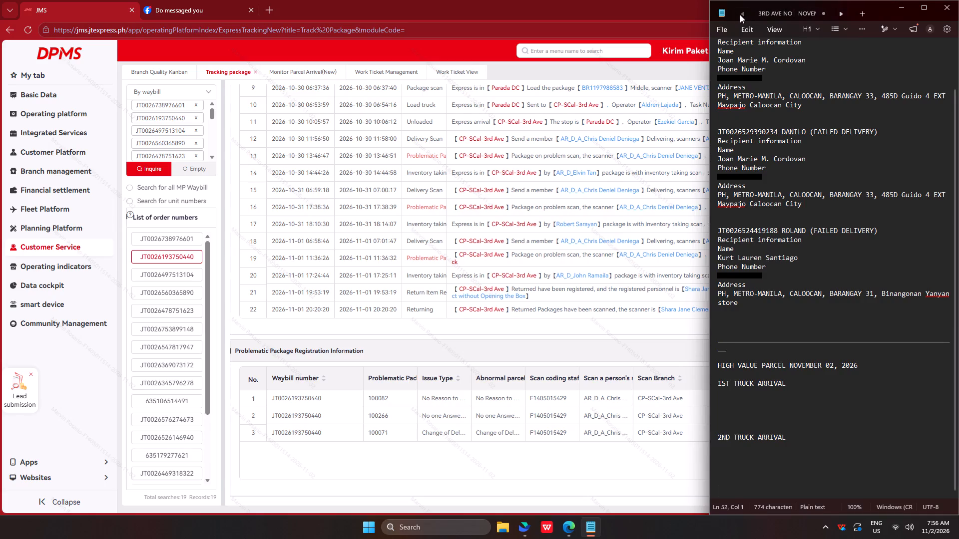
pyautogui.click(773, 10)
pyautogui.hotkey('ctrl', 'c')
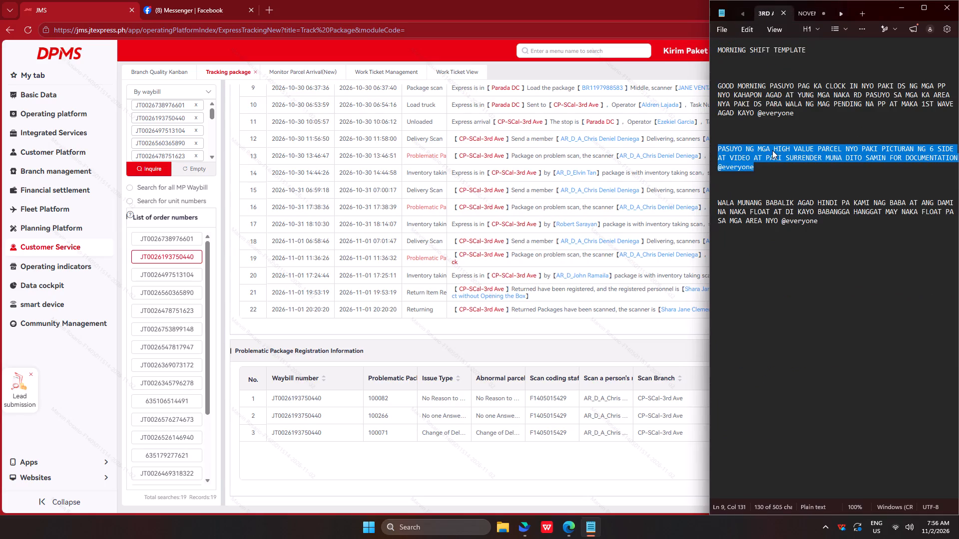
pyautogui.hotkey('ctrl', 'c')
pyautogui.hotkey('ctrl', 'c')
pyautogui.hotkey('ctrl', 'c')
pyautogui.hotkey('ctrl', 'c')
pyautogui.click(806, 11)
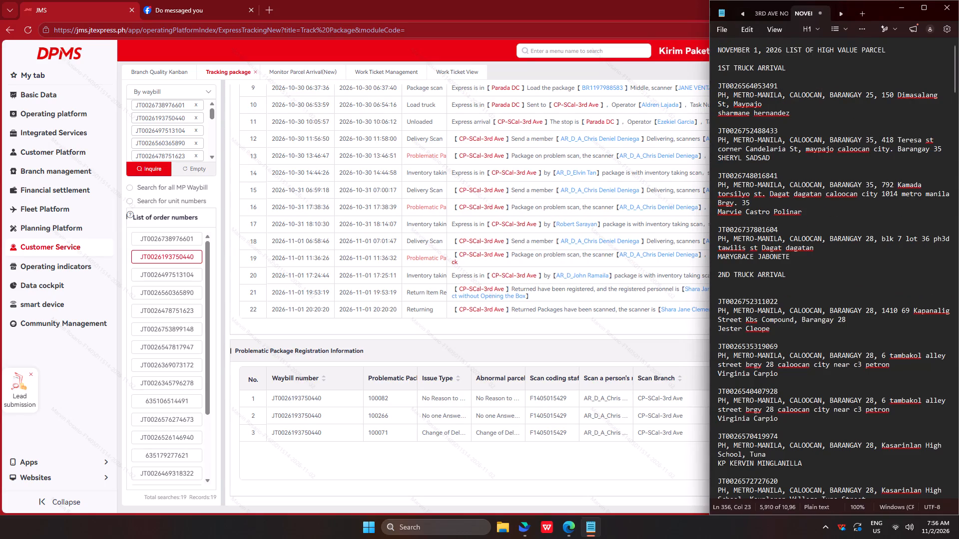
pyautogui.tripleClick(841, 15)
pyautogui.click(798, 16)
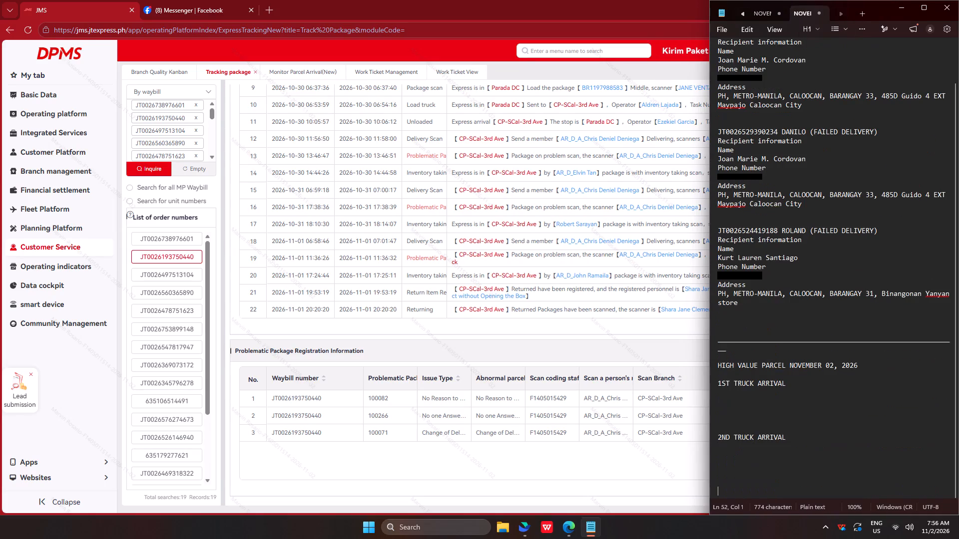
pyautogui.scroll(-4, 846, 320)
pyautogui.hotkey('ctrl', 'v')
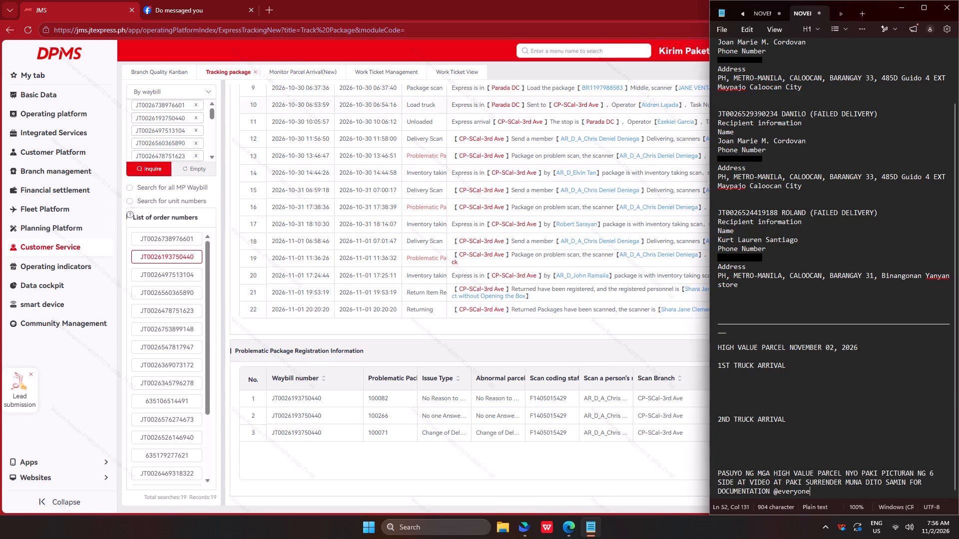
# Search the Monitor Parcel Arrival summary for 2026-11-02 and open CP-SCal-3rd Ave's High Value Qty details.
pyautogui.click(308, 69)
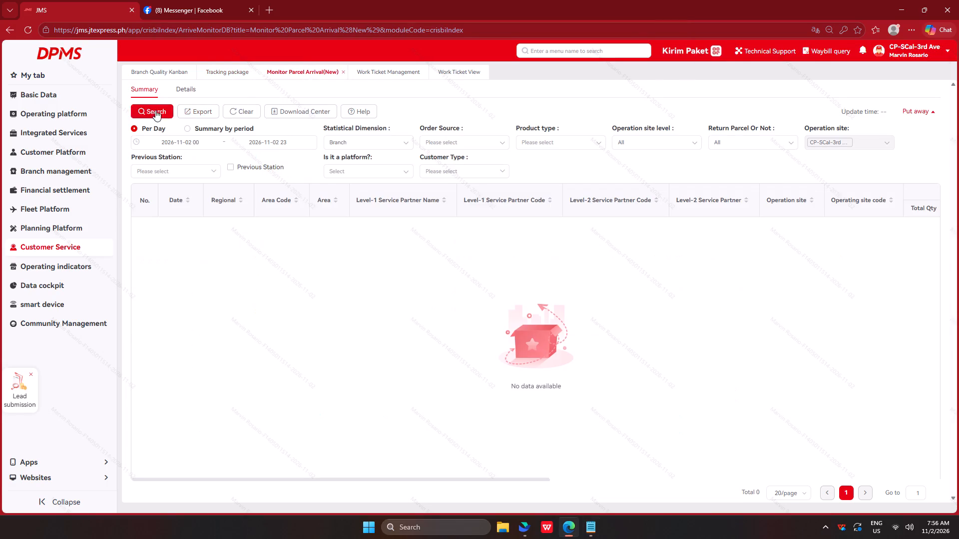
pyautogui.click(156, 110)
pyautogui.moveTo(211, 464); pyautogui.dragTo(259, 461)
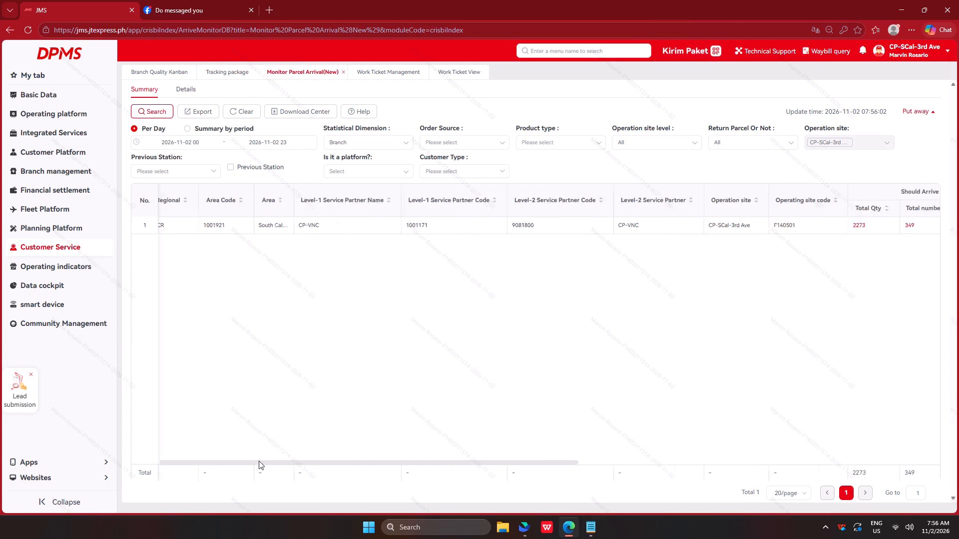
pyautogui.moveTo(259, 461); pyautogui.dragTo(451, 453)
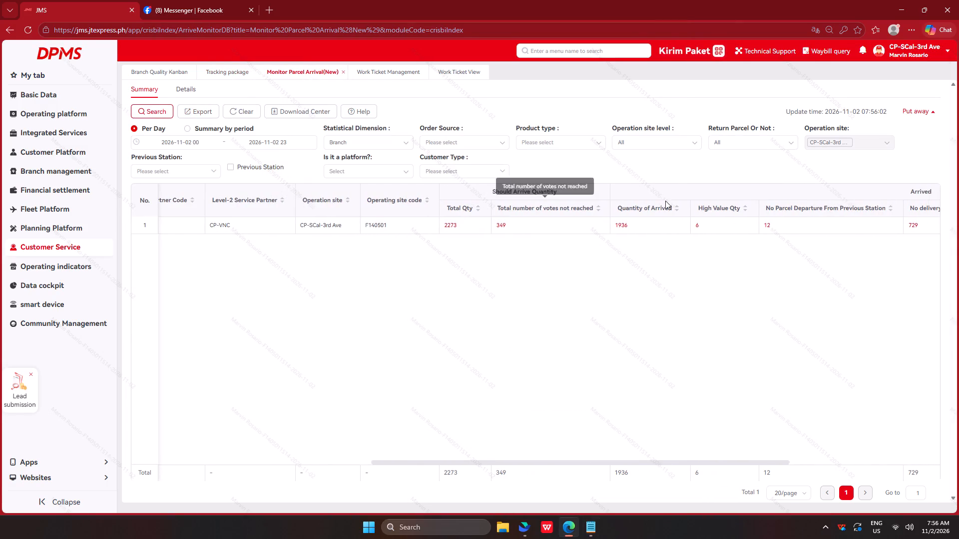
pyautogui.click(696, 226)
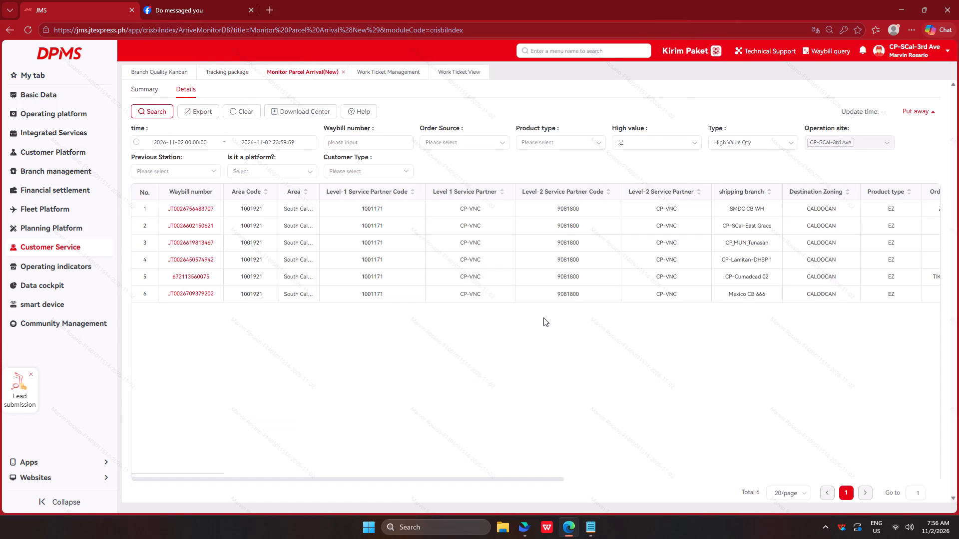
# Capture a screenshot of the high-value parcel waybill list for 2026-11-02.
pyautogui.hotkey('ctrl', 'shift', 'a')
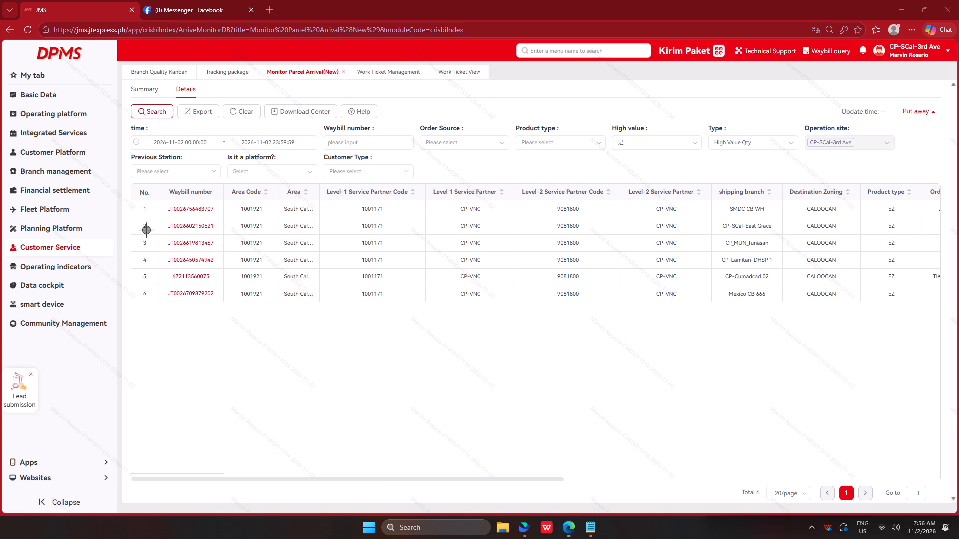
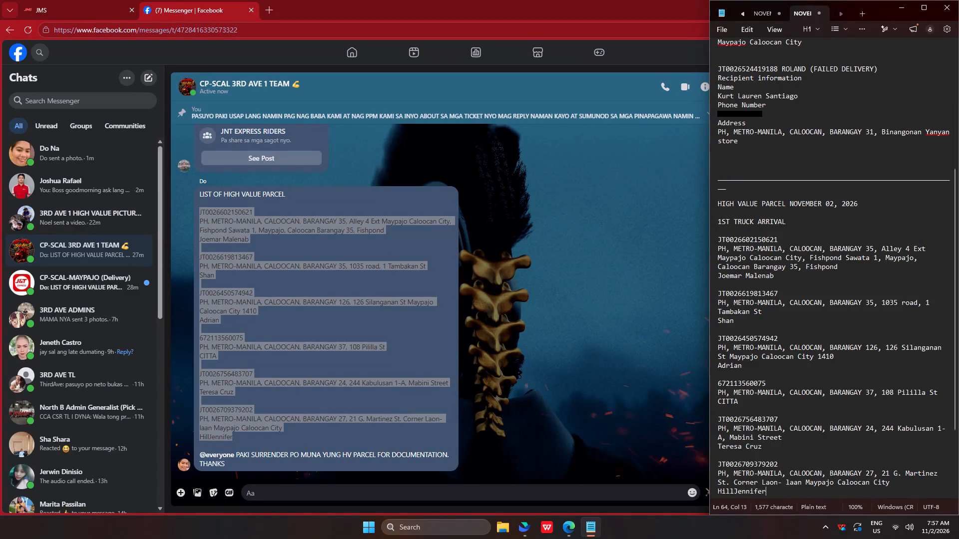
# Shorten the separator line above the HIGH VALUE PARCEL heading to fit one row and add a line break after it.
pyautogui.scroll(-2, 783, 368)
pyautogui.click(731, 137)
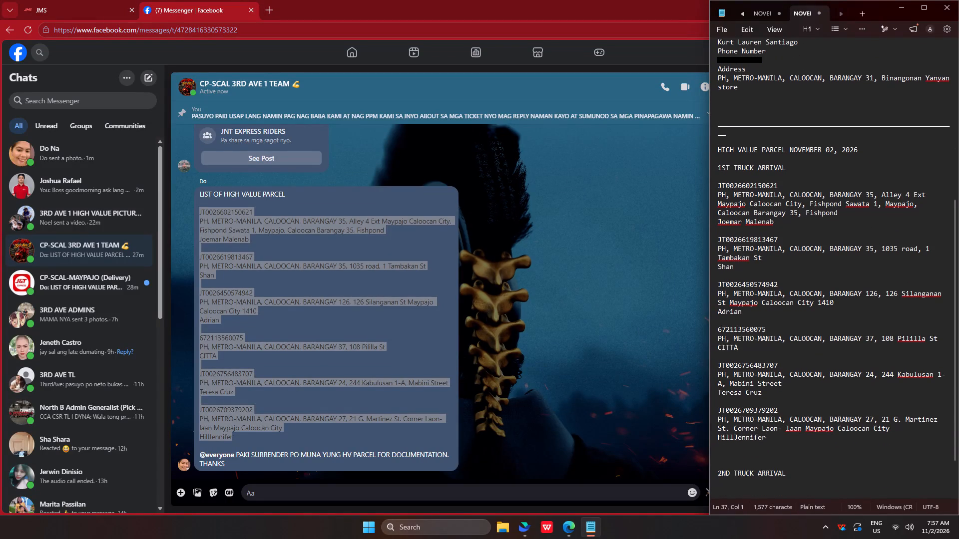
pyautogui.click(735, 134)
pyautogui.press('BackSpace')
pyautogui.press('BackSpace')
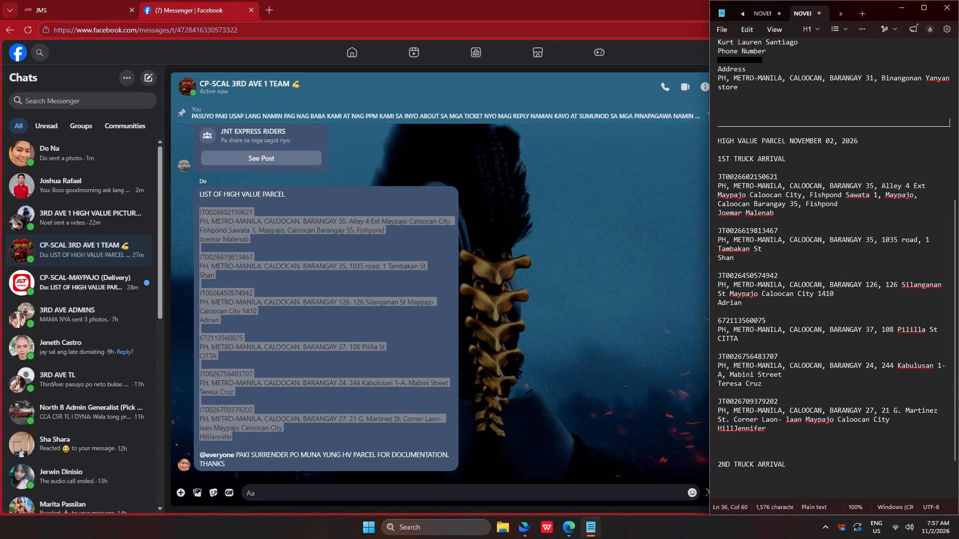
pyautogui.press('Return')
# Add 13 blank lines below the photo-and-video reminder at the end of the November 02 note.
pyautogui.scroll(-7, 768, 201)
pyautogui.scroll(-6, 764, 413)
pyautogui.click(823, 494)
pyautogui.press('Return')
pyautogui.press('Return')
pyautogui.press('Return')
pyautogui.press('Return')
pyautogui.press('Return')
pyautogui.press('Return')
pyautogui.press('Return')
pyautogui.press('Return')
pyautogui.press('Return')
pyautogui.press('Return')
pyautogui.press('Return')
pyautogui.press('Return')
pyautogui.press('Return')
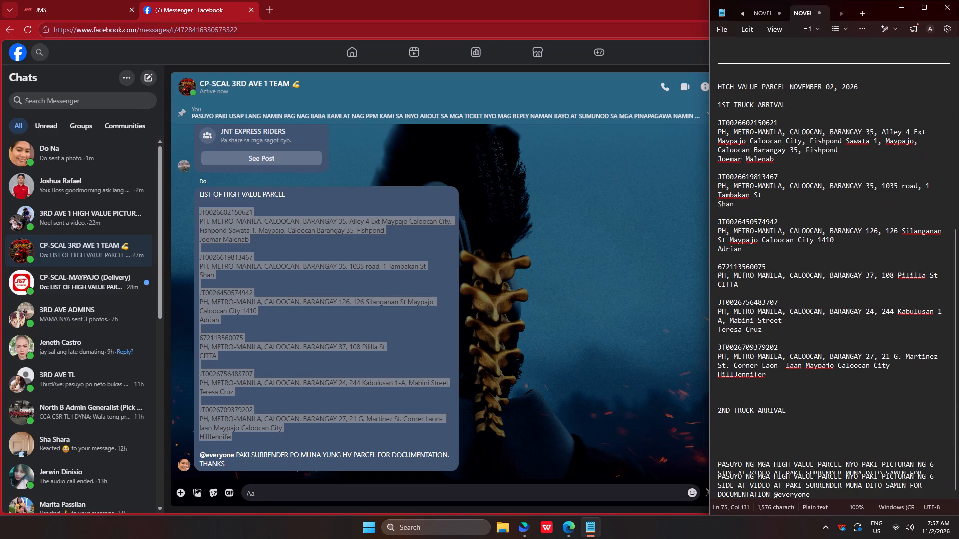
# Copy the separator line above the HIGH VALUE PARCEL heading into the blank space below the photo-and-video reminder.
pyautogui.scroll(6, 819, 496)
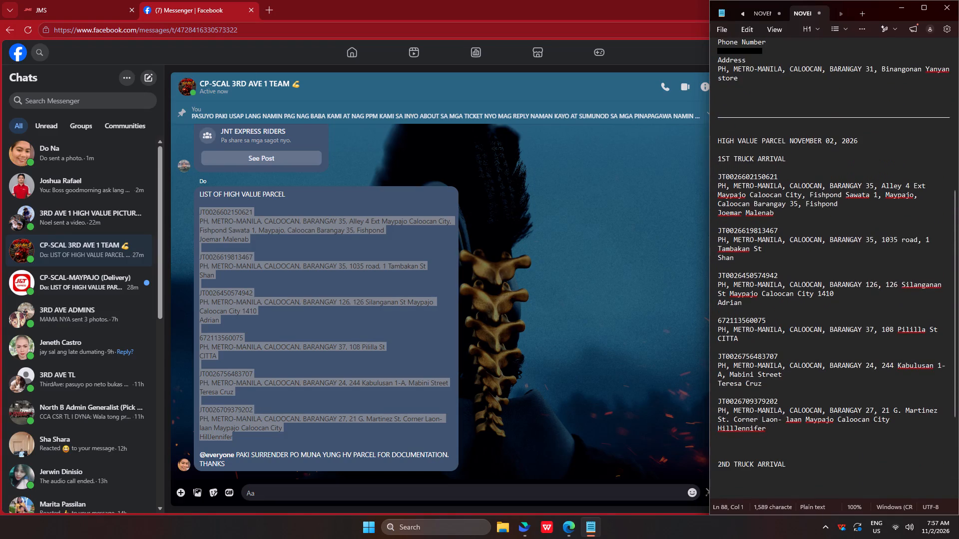
pyautogui.moveTo(718, 117); pyautogui.dragTo(808, 124)
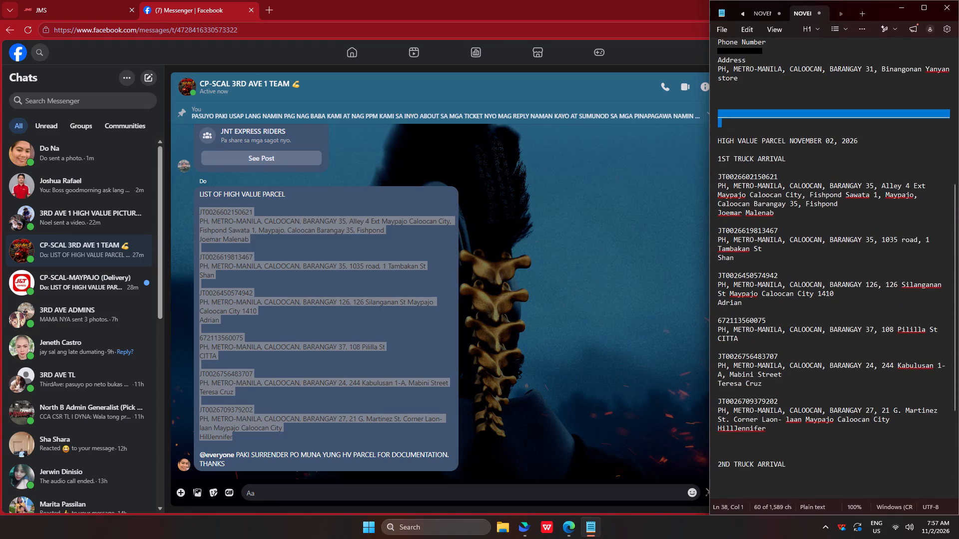
pyautogui.moveTo(808, 124); pyautogui.dragTo(955, 113)
pyautogui.hotkey('ctrl', 'c')
pyautogui.hotkey('ctrl', 'c')
pyautogui.scroll(-7, 846, 412)
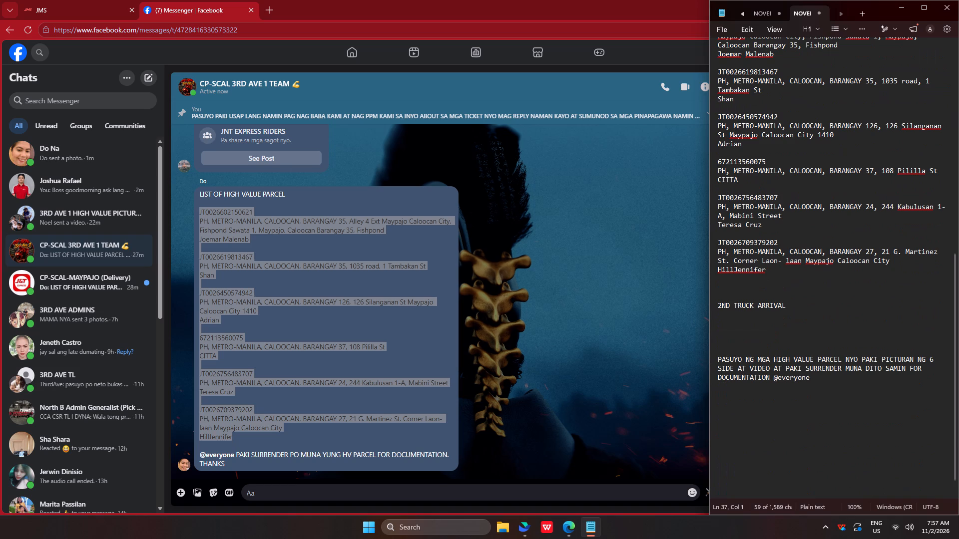
pyautogui.click(721, 411)
pyautogui.hotkey('ctrl', 'v')
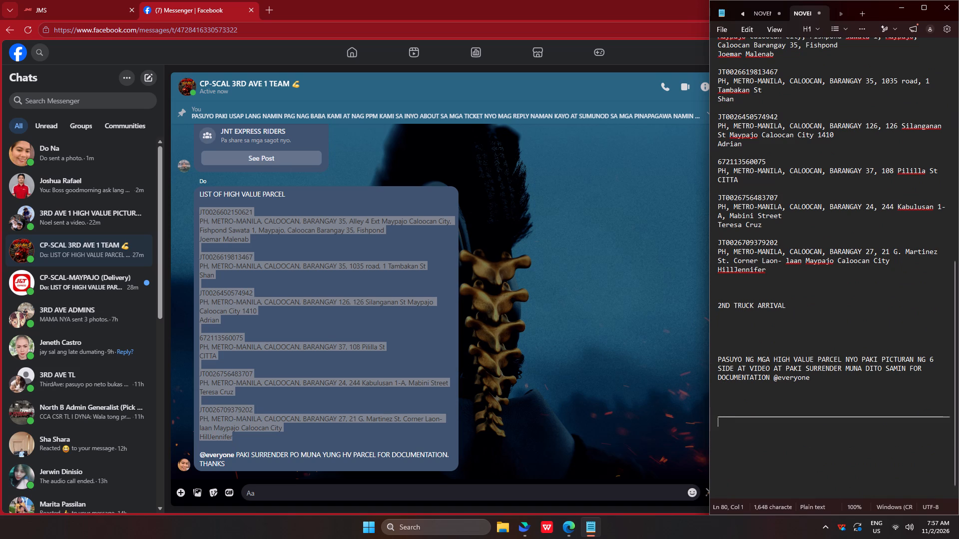
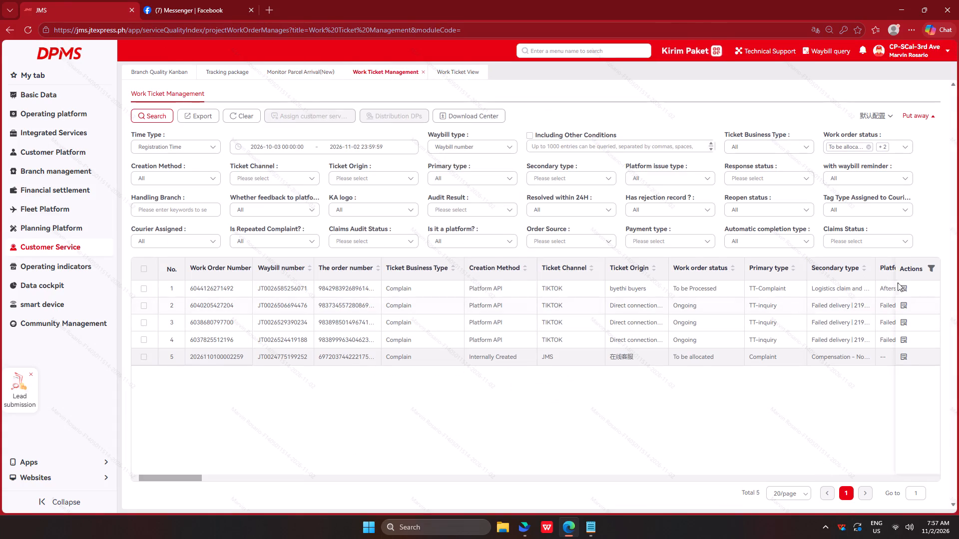
pyautogui.click(905, 288)
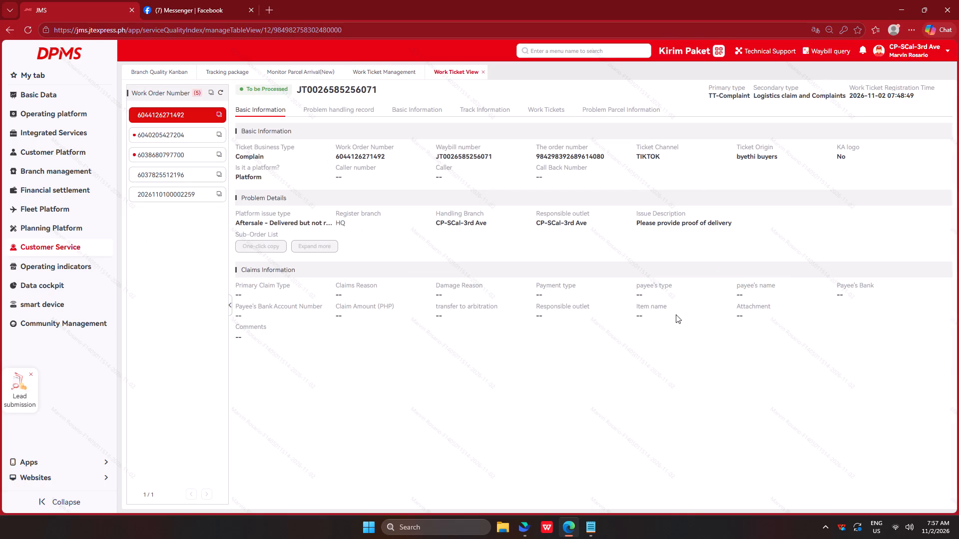
pyautogui.click(554, 110)
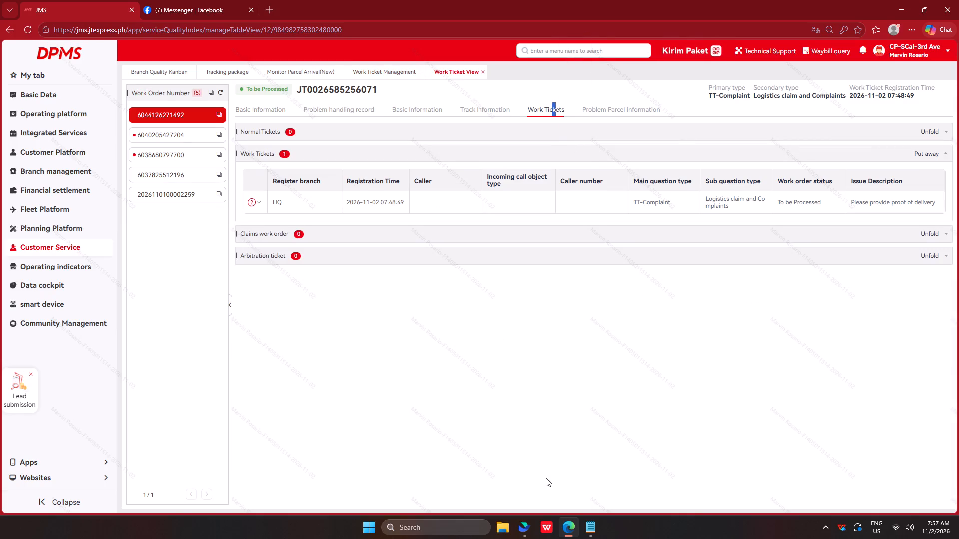
pyautogui.scroll(-3, 600, 398)
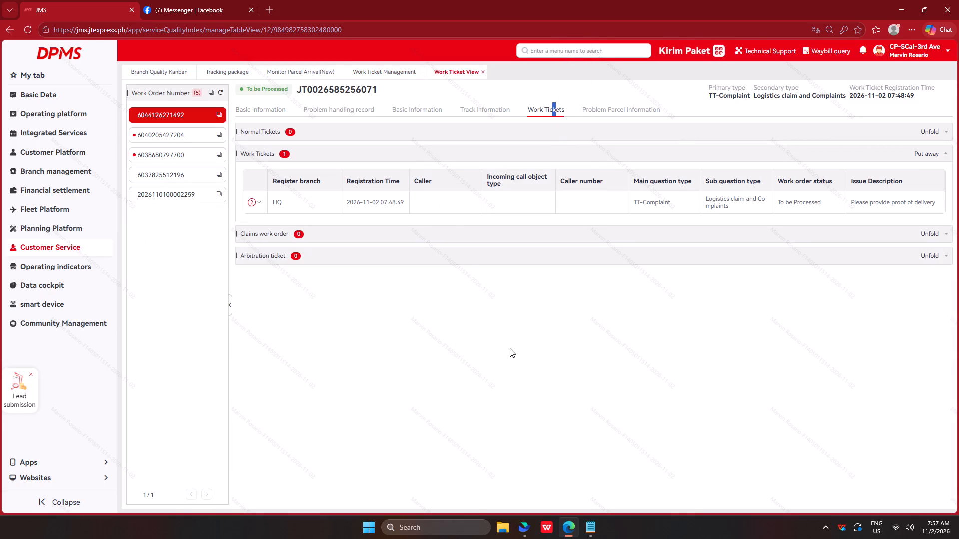
# Compare the November 02 note's TICKET section in Notepad with the waybills listed in Work Ticket Management.
pyautogui.click(594, 524)
pyautogui.scroll(17, 769, 261)
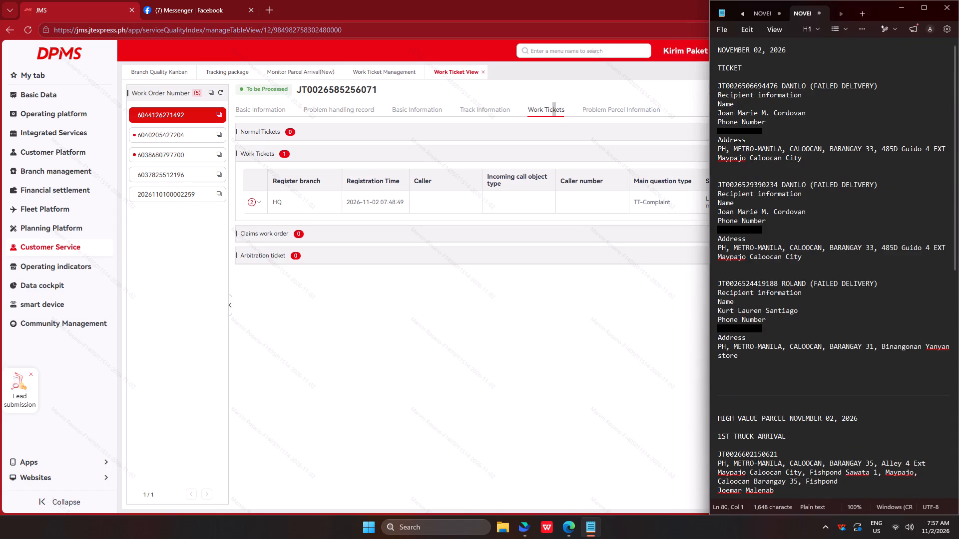
pyautogui.click(390, 73)
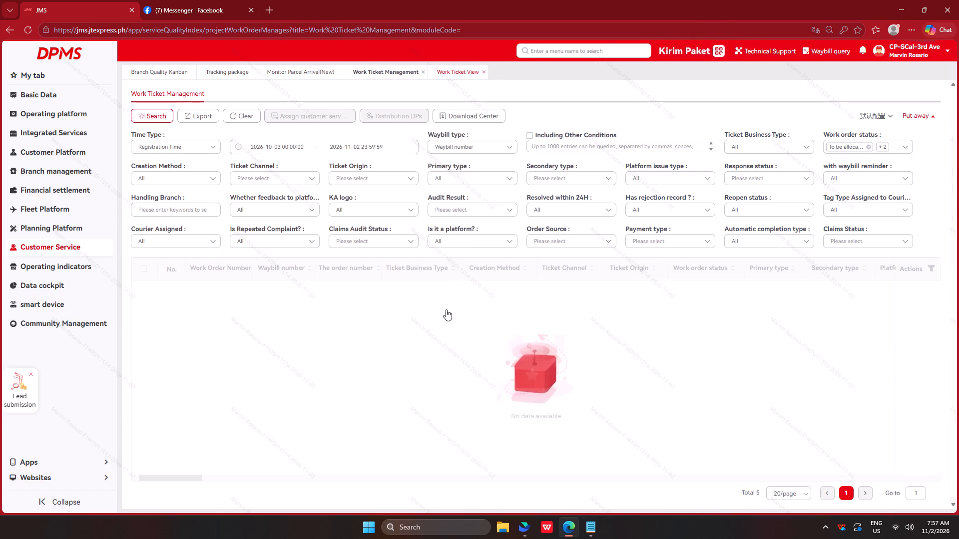
pyautogui.hotkey('alt', 'Tab')
pyautogui.click(505, 442)
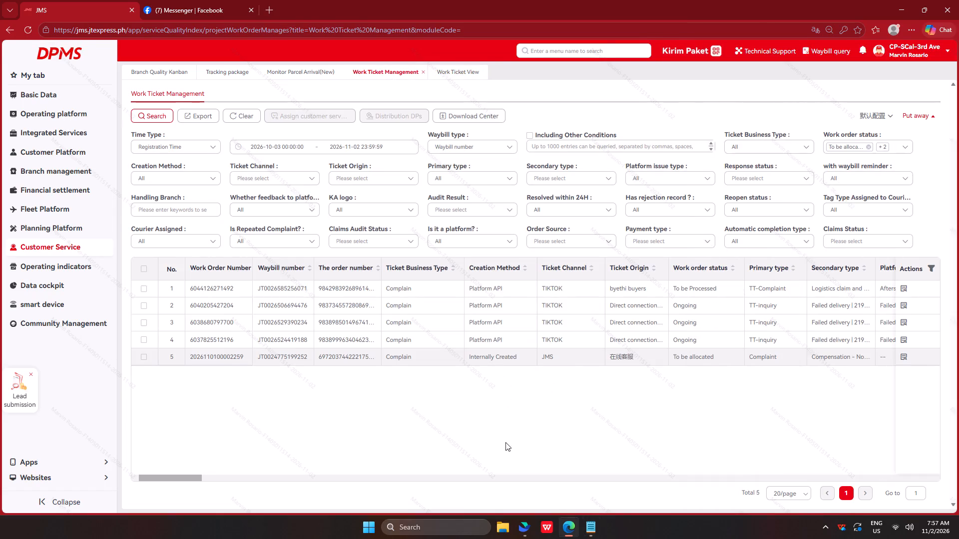
pyautogui.hotkey('alt', 'Tab')
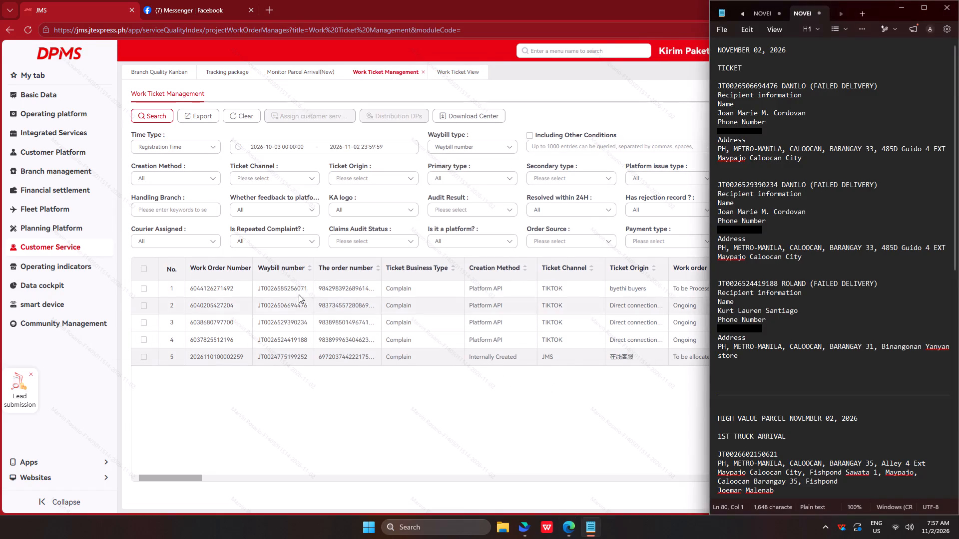
pyautogui.doubleClick(295, 290)
pyautogui.hotkey('ctrl', 'c')
pyautogui.hotkey('ctrl', 'c')
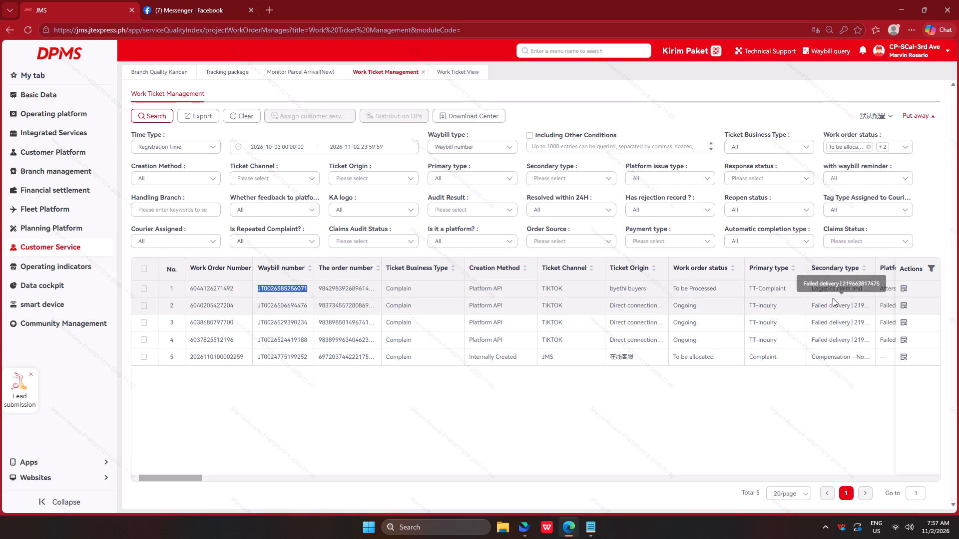
pyautogui.hotkey('ctrl', 'c')
pyautogui.hotkey('ctrl', 'c')
pyautogui.hotkey('alt', 'Tab')
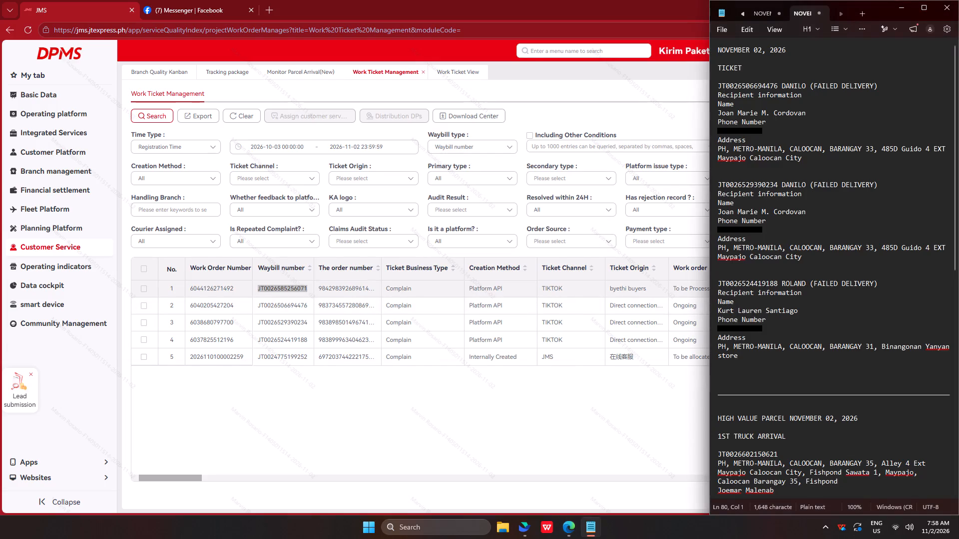
# Switch from Notepad to JMS in Edge and open Normal Ticket Processing under Customer Service's work ticket management.
pyautogui.hotkey('alt', 'Tab')
pyautogui.hotkey('alt', 'Tab')
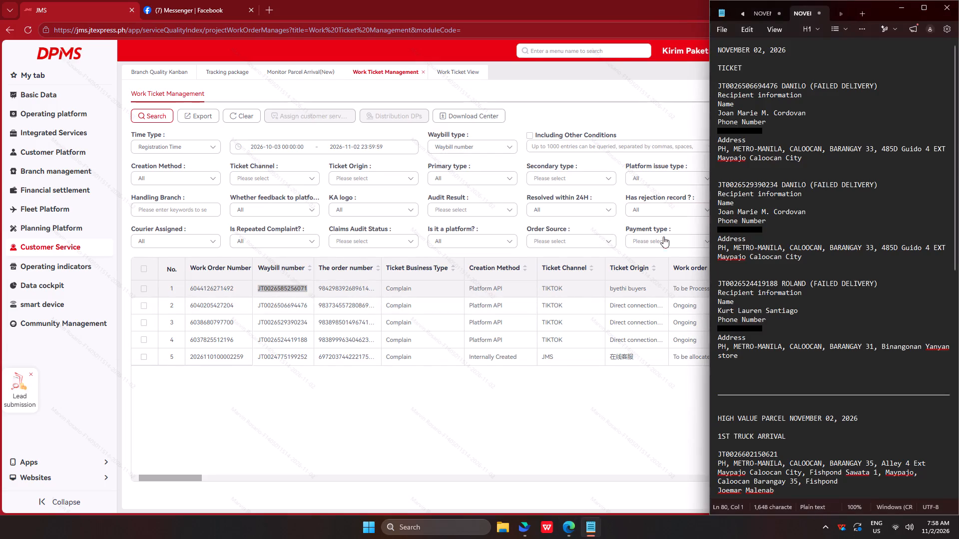
pyautogui.click(493, 418)
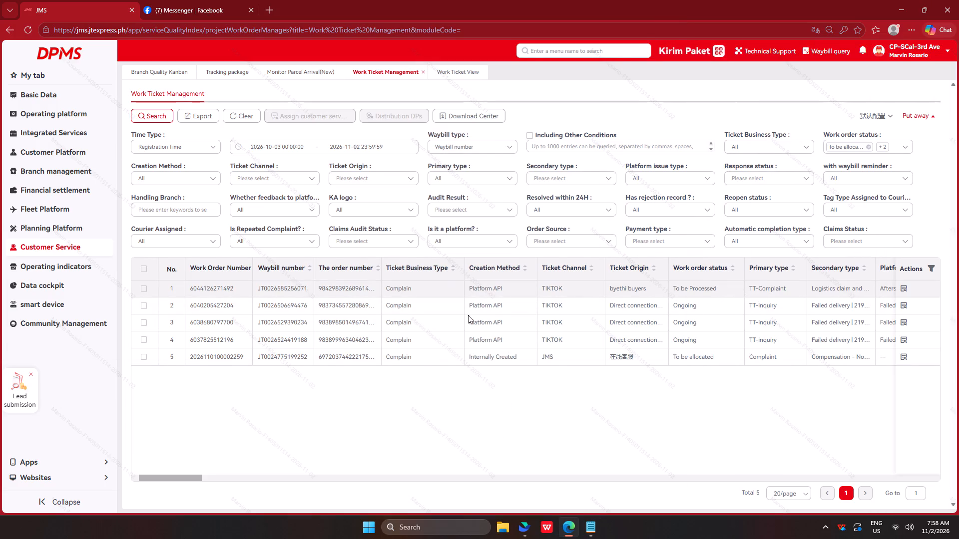
pyautogui.click(42, 249)
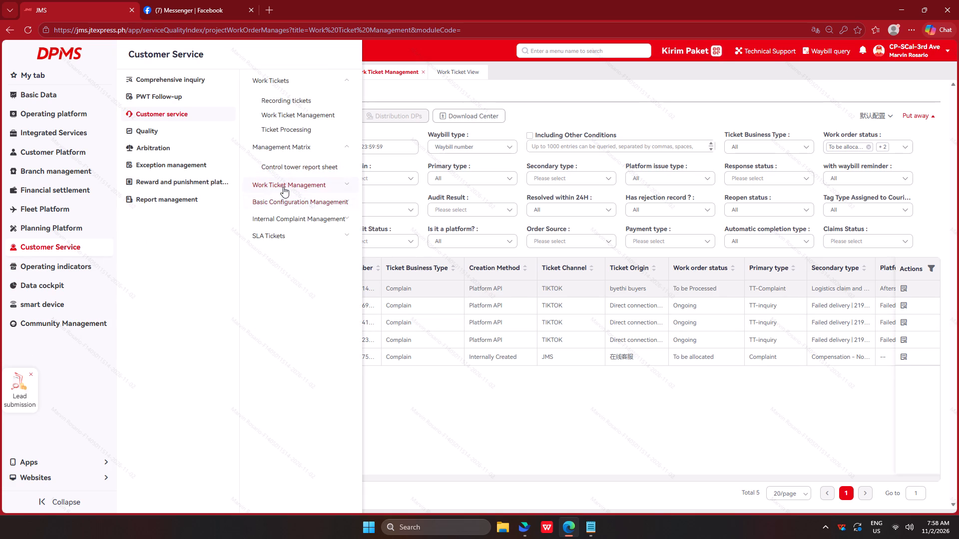
pyautogui.click(283, 187)
pyautogui.click(282, 248)
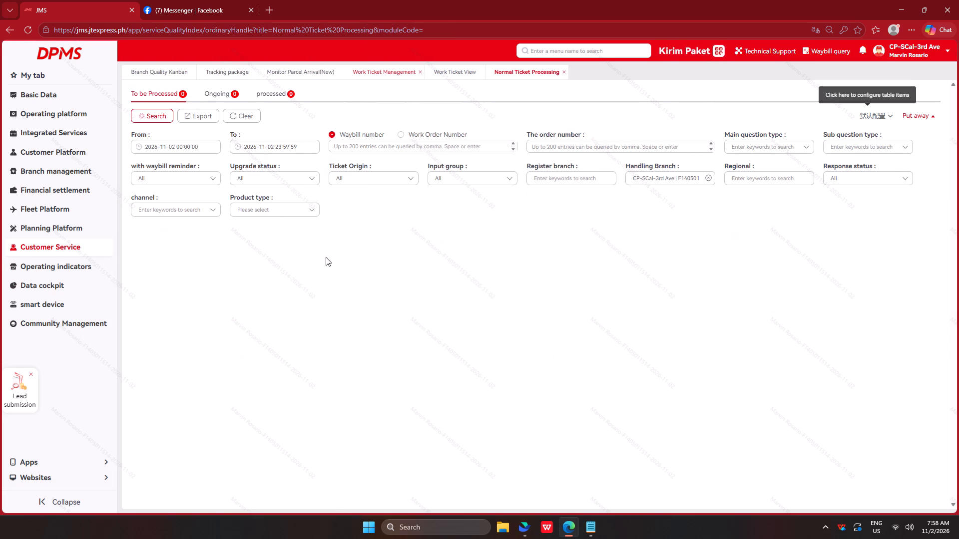
pyautogui.click(179, 149)
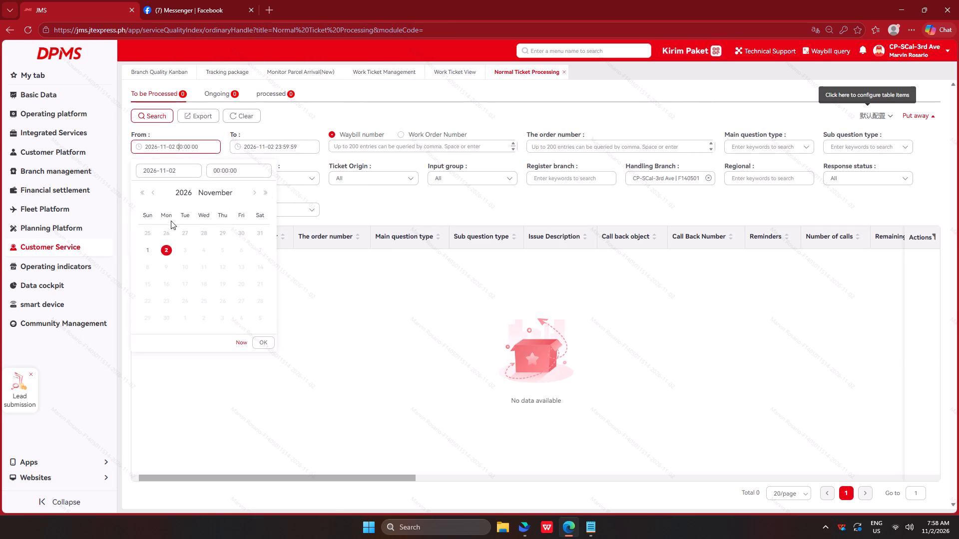
pyautogui.click(152, 192)
pyautogui.click(258, 233)
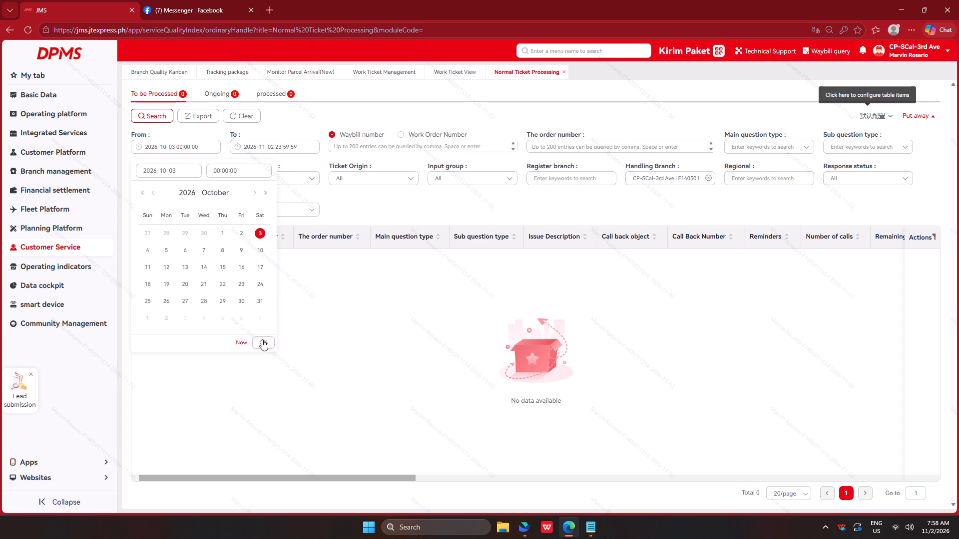
pyautogui.click(263, 340)
pyautogui.click(155, 119)
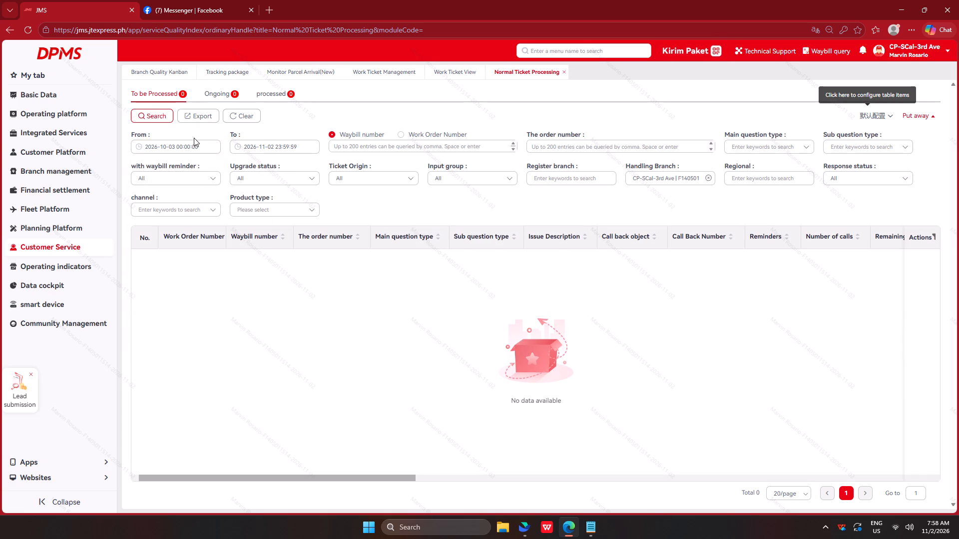
pyautogui.tripleClick(152, 117)
pyautogui.click(152, 116)
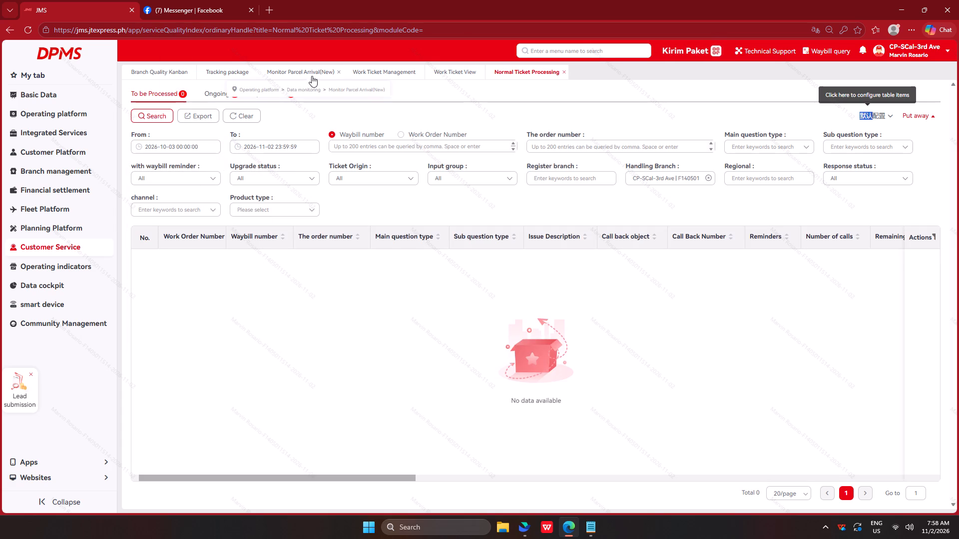
# Rerun the Monitor Parcel Arrival summary search for 2026-11-02 and check CP-SCal-3rd Ave's arrived and High Value quantities.
pyautogui.click(312, 76)
pyautogui.click(150, 85)
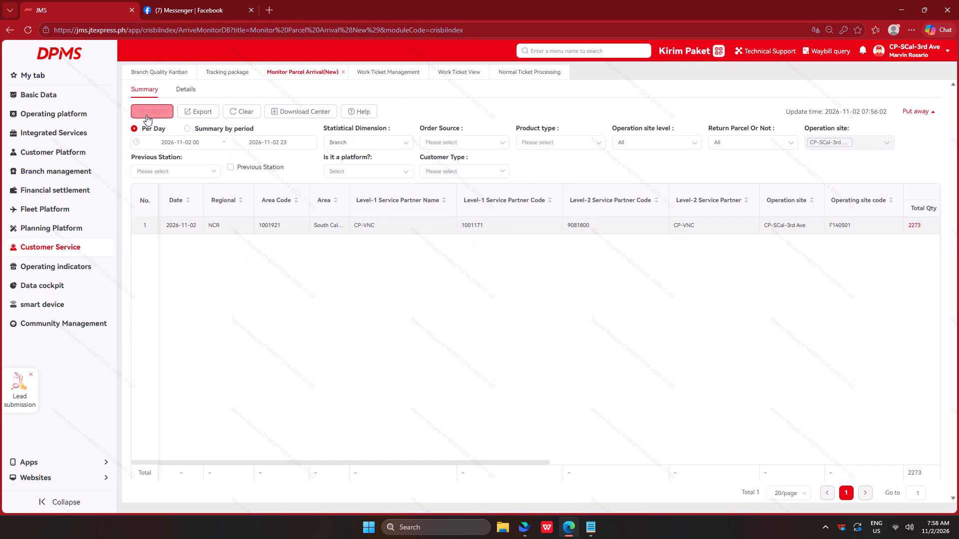
pyautogui.click(146, 115)
pyautogui.moveTo(267, 461); pyautogui.dragTo(283, 462)
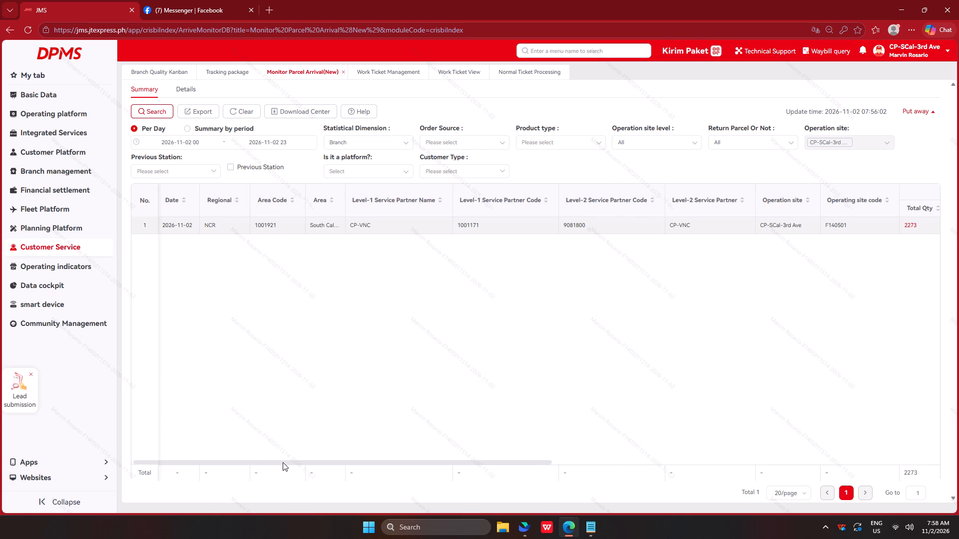
pyautogui.moveTo(283, 462); pyautogui.dragTo(575, 467)
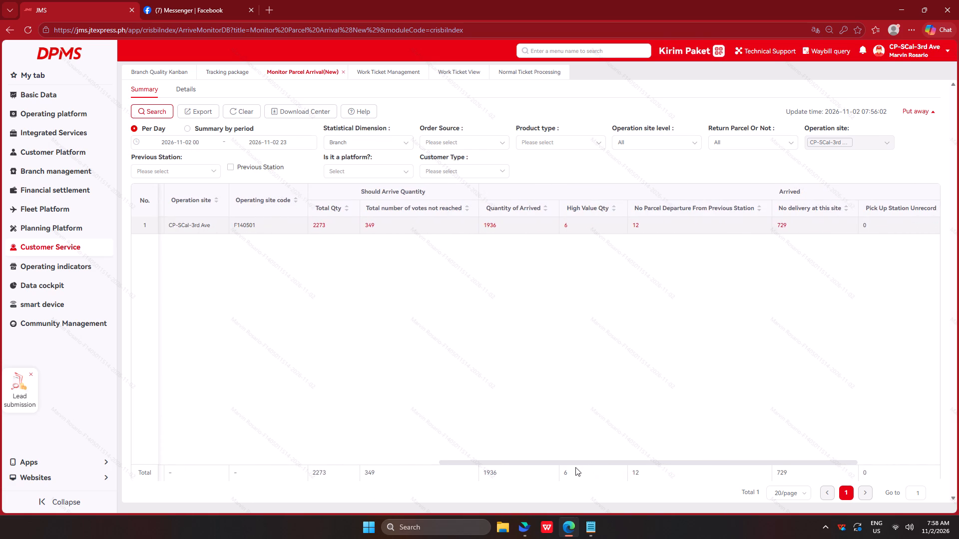
pyautogui.moveTo(575, 467); pyautogui.dragTo(0, 459)
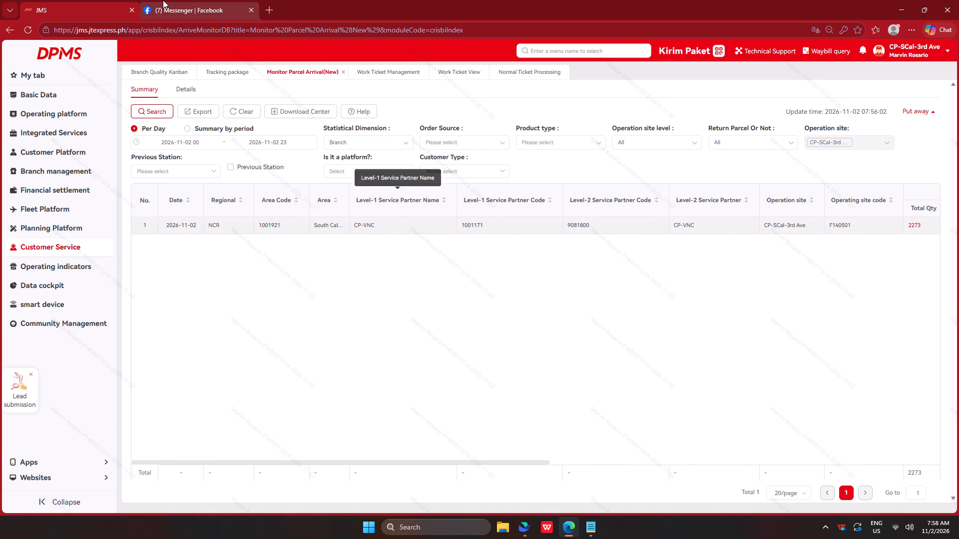
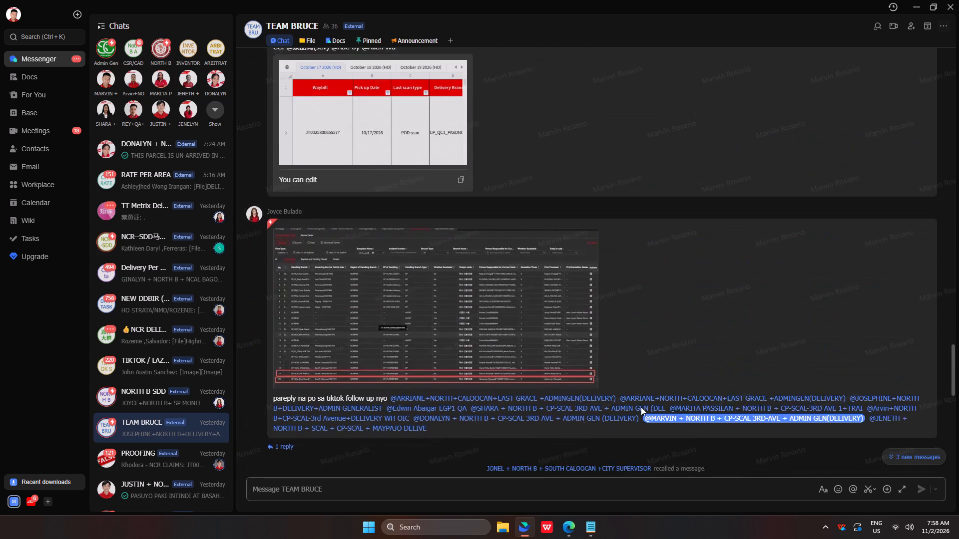
# Review the earlier messages in the TEAM BRUCE chat, back to the T-1 waybill validation reminder.
pyautogui.scroll(7, 642, 406)
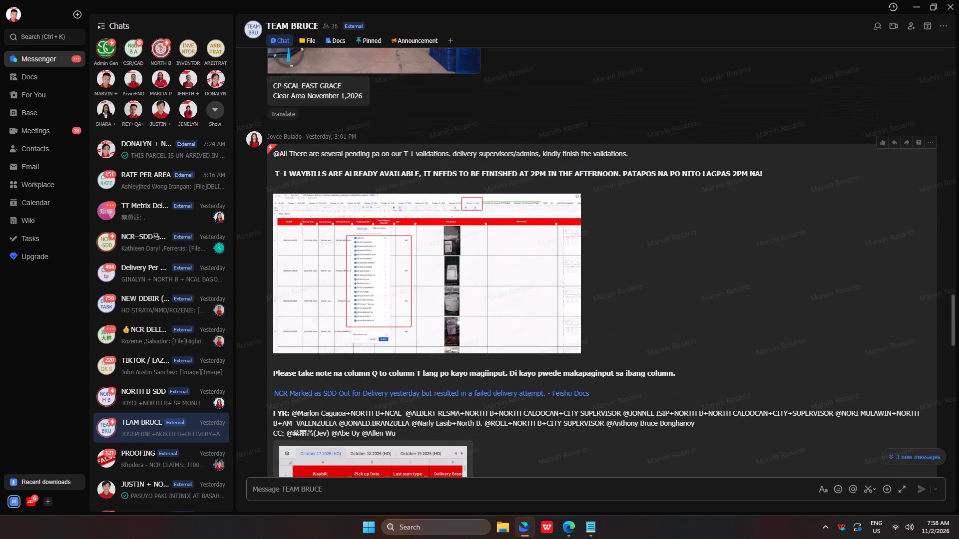
# In Lark, read the TEAM BRUCE group chat from the T-1 validations reminder through the TikTok follow-up replies toward the newest messages.
pyautogui.scroll(-2, 642, 406)
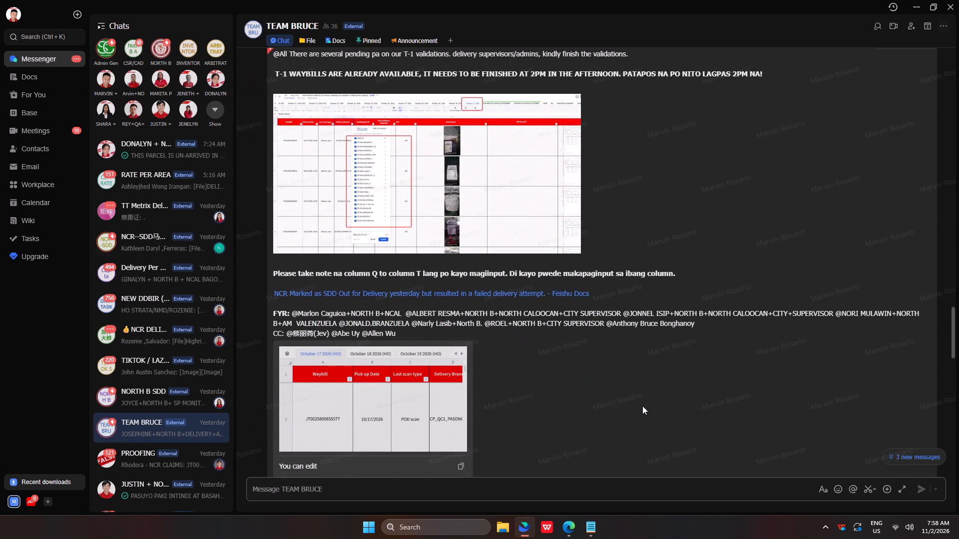
pyautogui.scroll(-1, 642, 406)
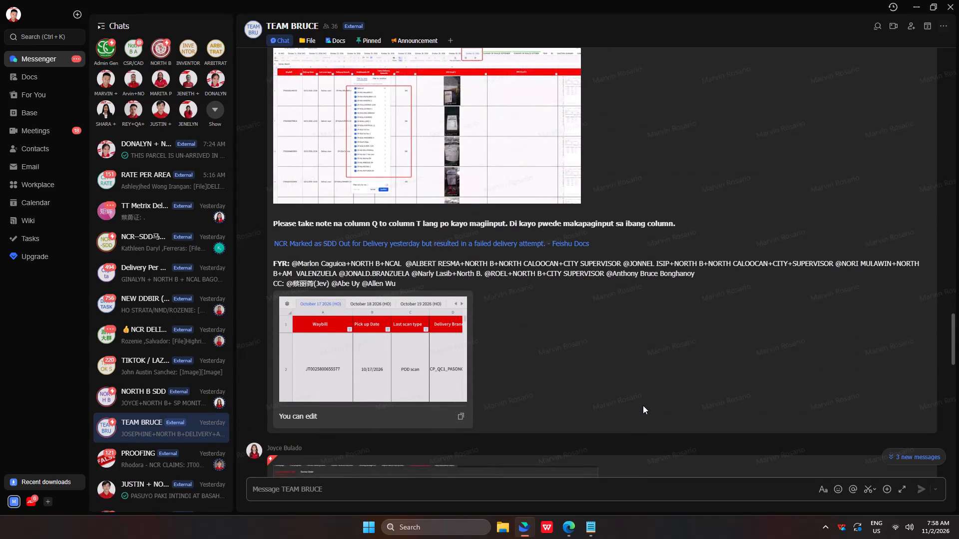
pyautogui.scroll(-6, 643, 405)
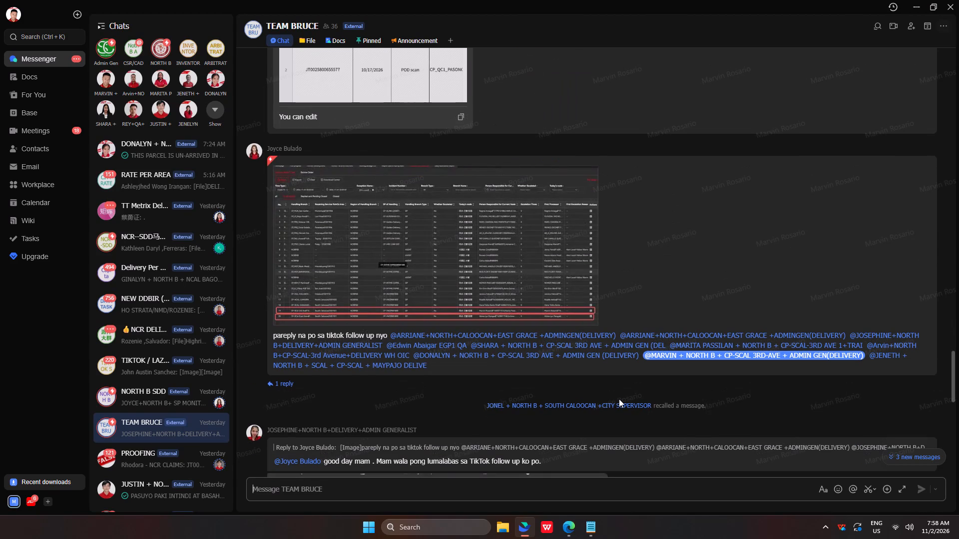
pyautogui.scroll(-6, 620, 394)
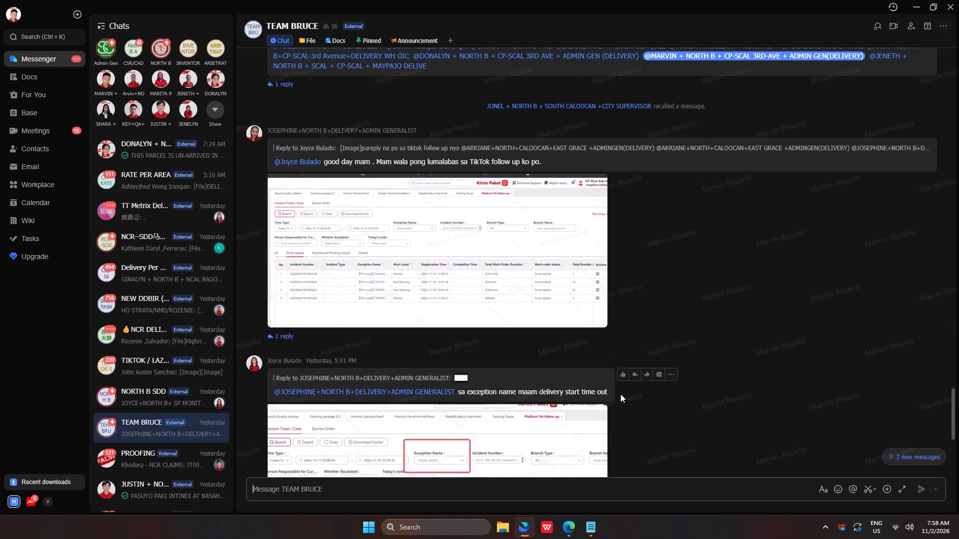
# Reread the earlier TEAM BRUCE messages, from the TikTok follow-up replies back to the T-1 validations reminder and the clear-area photo.
pyautogui.scroll(7, 620, 394)
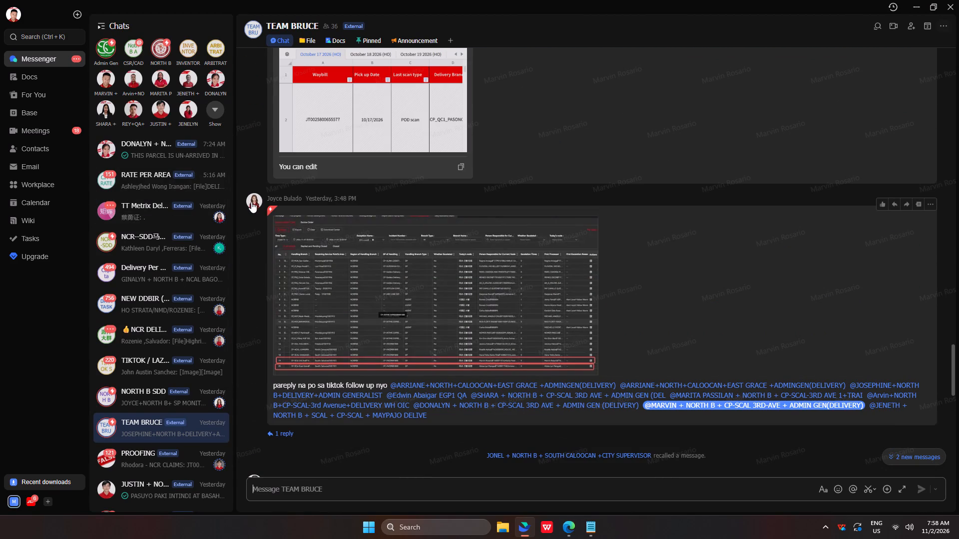
pyautogui.scroll(7, 580, 291)
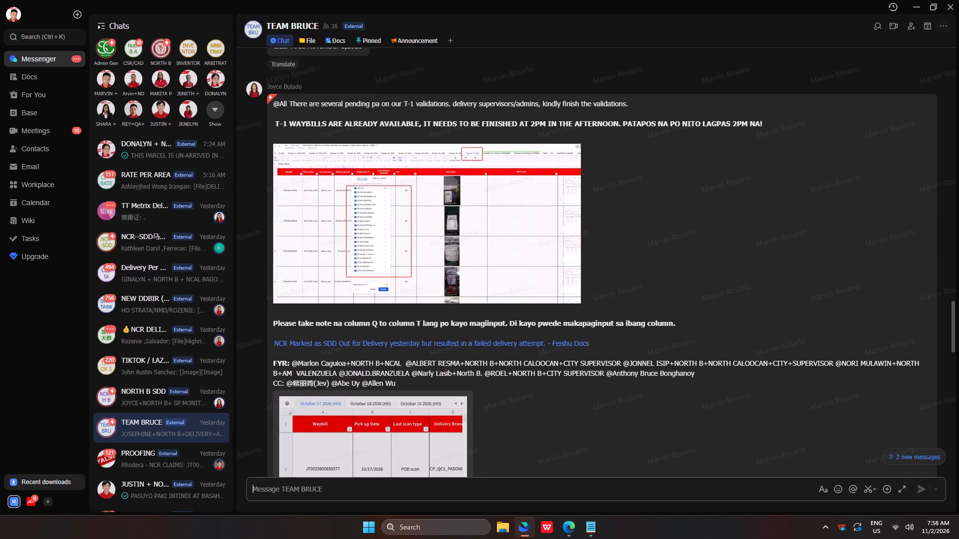
pyautogui.scroll(4, 594, 286)
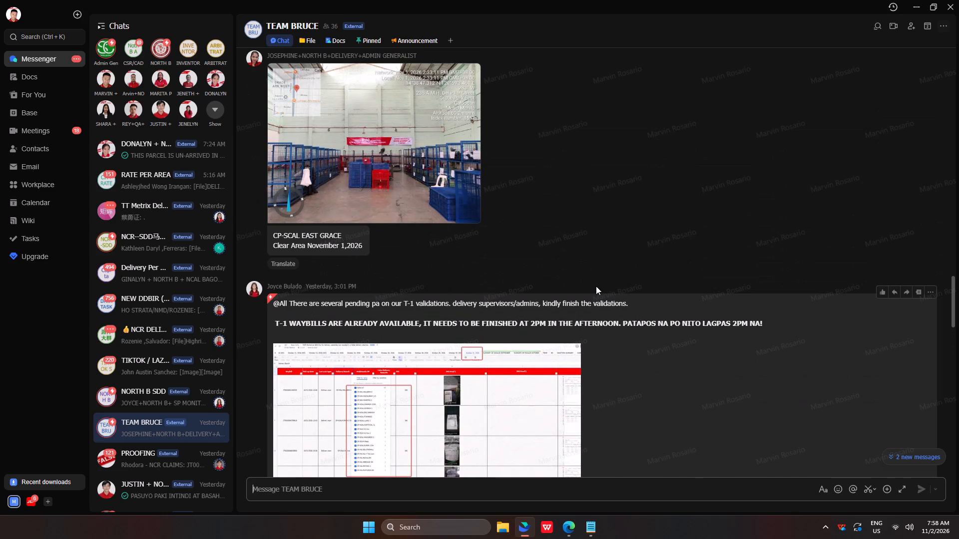
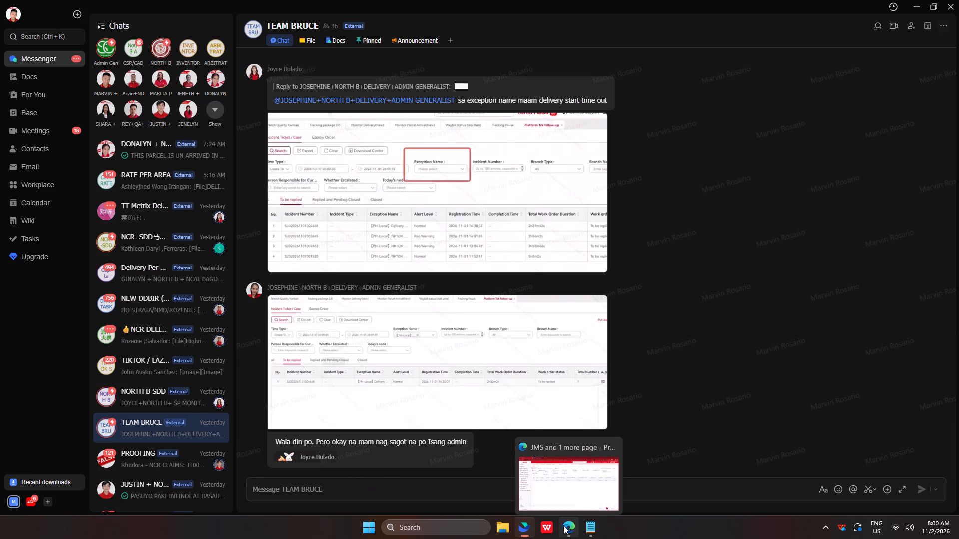
# Go back through the TEAM BRUCE chat to review the TikTok follow-up request and its attached ticket list screenshot.
pyautogui.scroll(11, 362, 184)
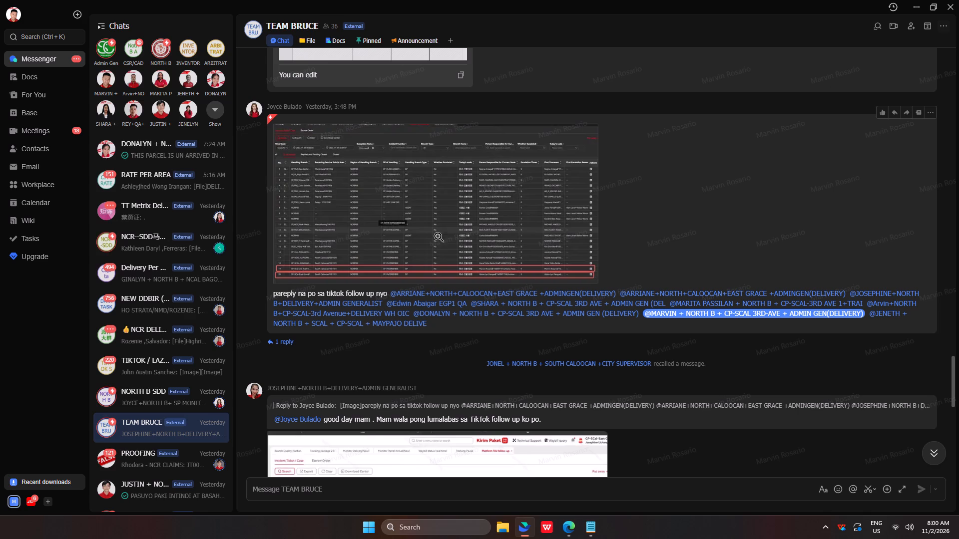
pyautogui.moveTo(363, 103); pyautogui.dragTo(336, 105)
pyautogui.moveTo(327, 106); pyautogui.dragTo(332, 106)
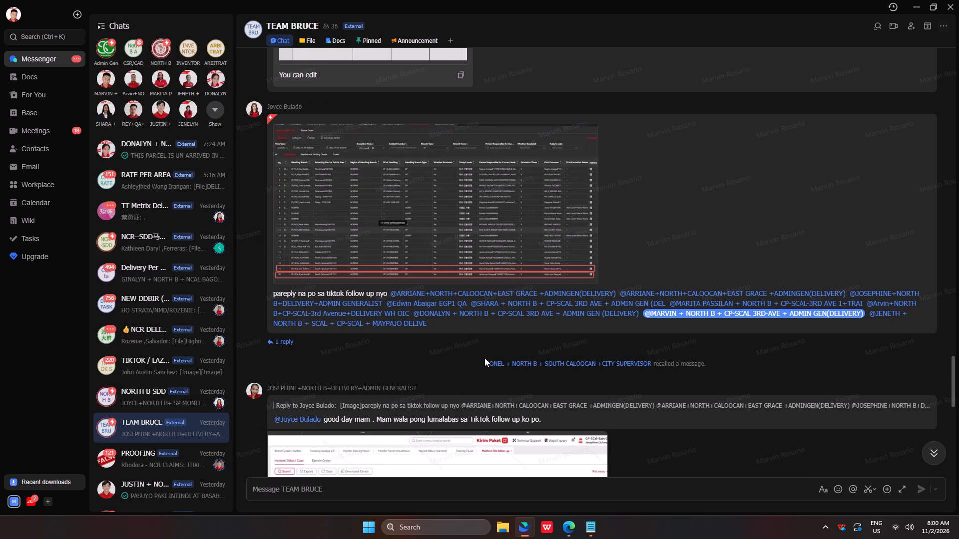
# Switch between the TEAM BRUCE chat in Lark and JMS in Microsoft Edge to check the TikTok follow-up request.
pyautogui.hotkey('alt', 'Tab')
pyautogui.hotkey('alt', 'Tab')
pyautogui.hotkey('alt', 'Tab')
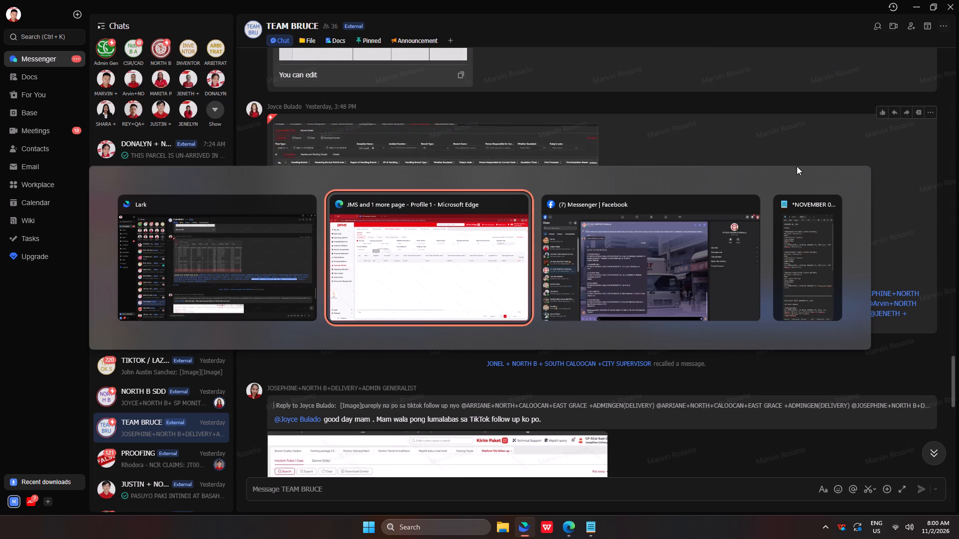
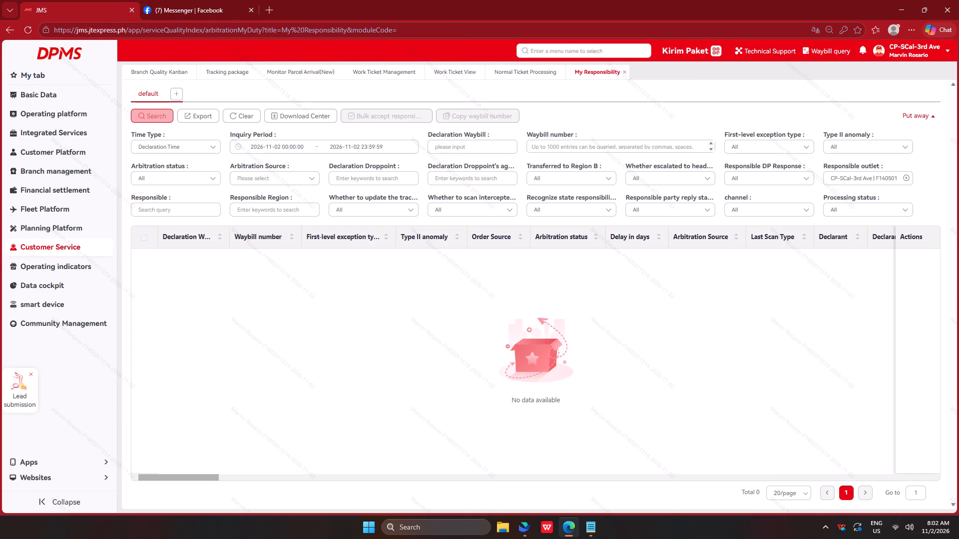
# Search the My Responsibility arbitration records for the period 2026-10-03 to 2026-11-02 and look through the listed cases.
pyautogui.click(305, 140)
pyautogui.click(305, 144)
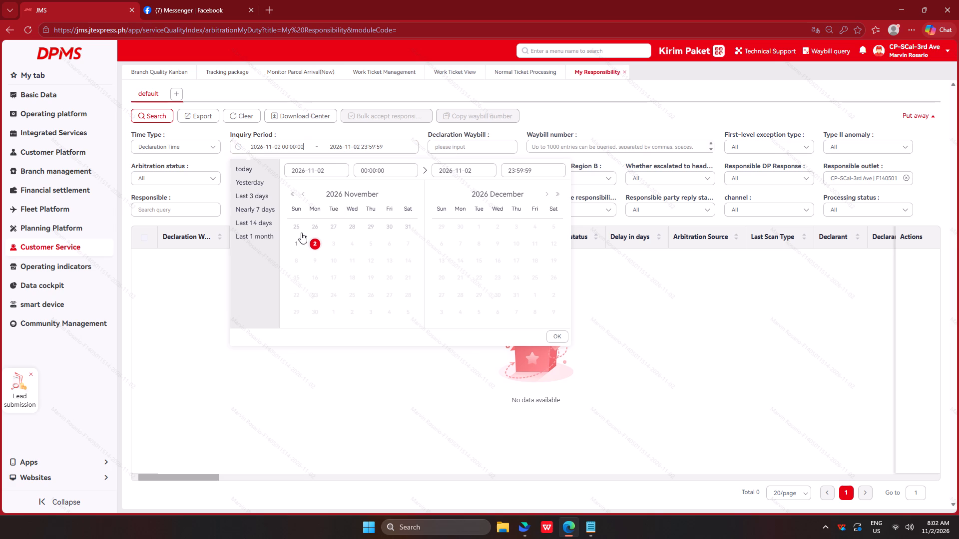
pyautogui.click(304, 196)
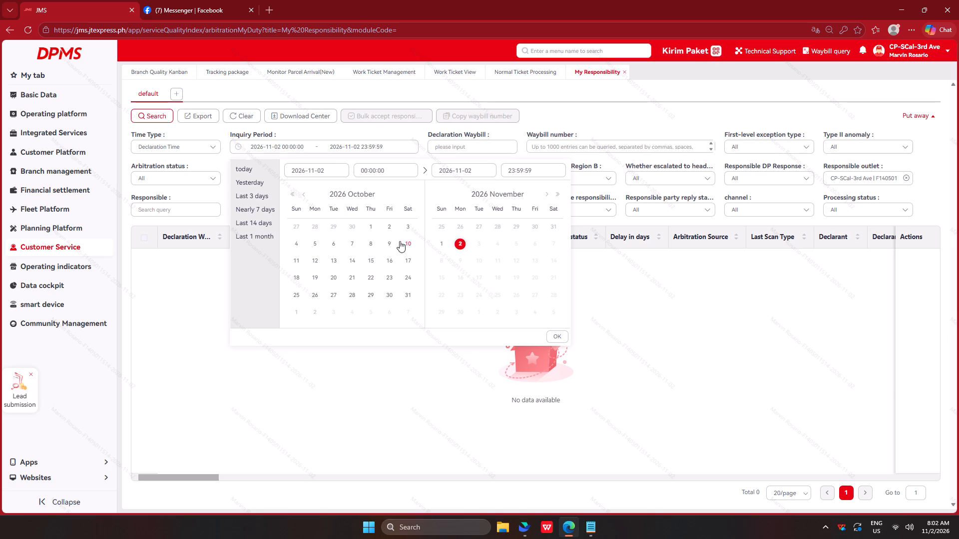
pyautogui.click(412, 228)
pyautogui.click(463, 242)
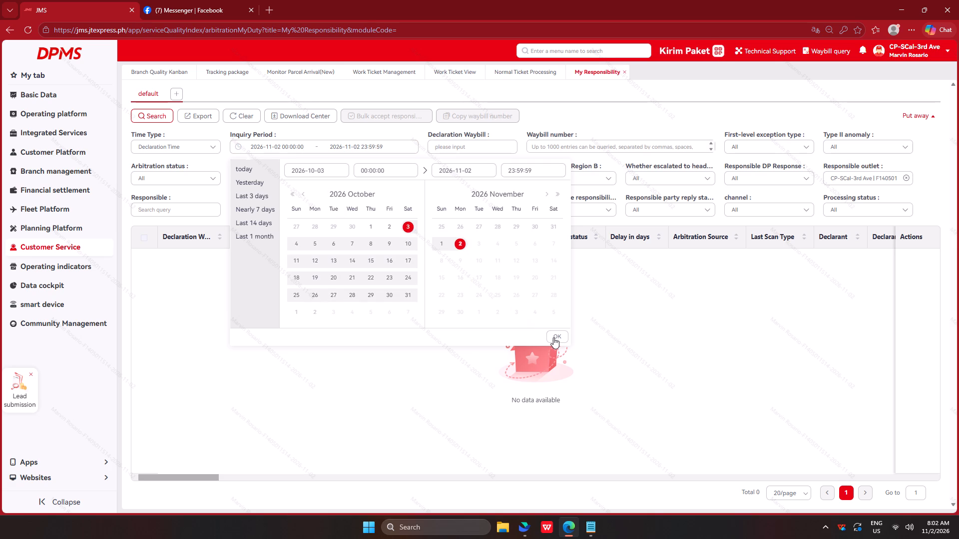
pyautogui.click(553, 337)
pyautogui.click(157, 112)
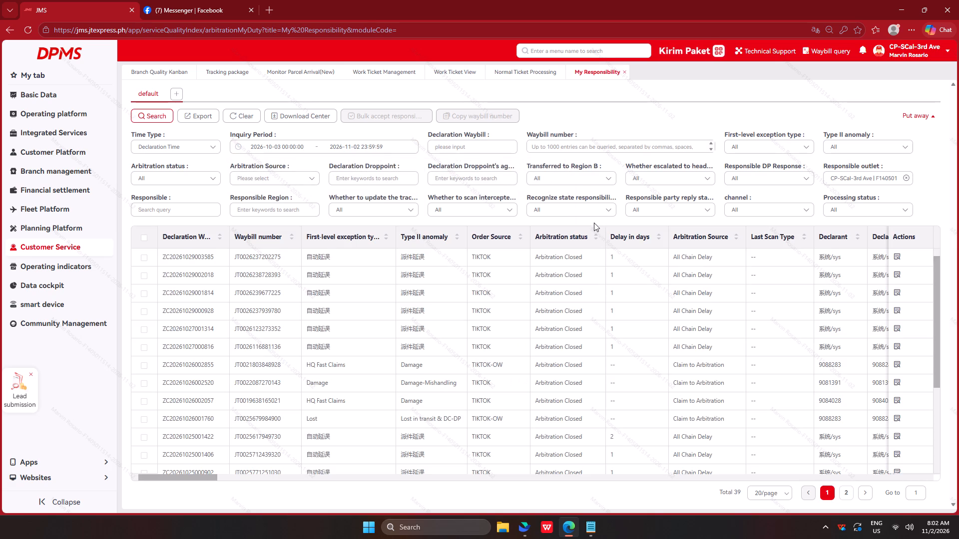
pyautogui.scroll(-7, 595, 228)
pyautogui.scroll(-7, 589, 285)
pyautogui.scroll(-14, 570, 327)
pyautogui.scroll(5, 575, 337)
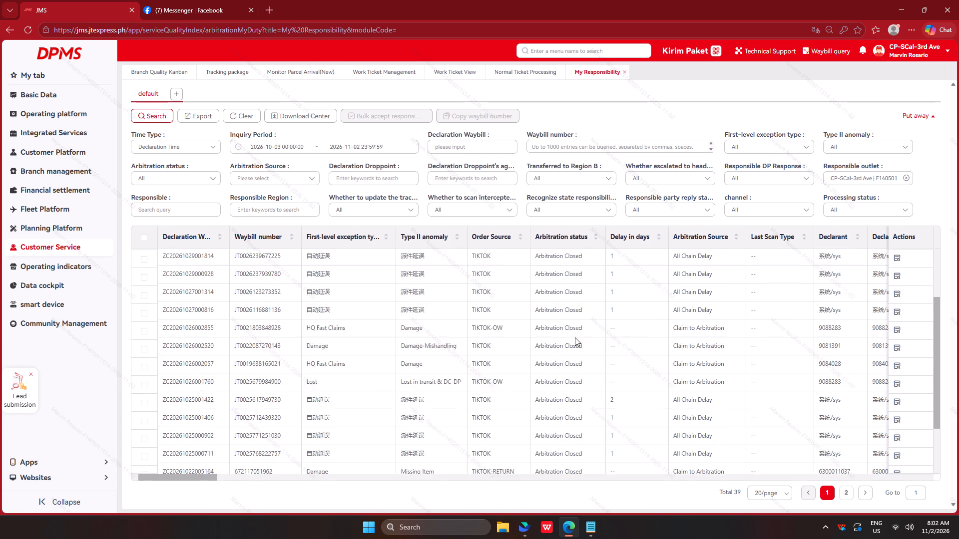
pyautogui.scroll(20, 575, 337)
pyautogui.scroll(7, 575, 337)
pyautogui.scroll(-16, 558, 318)
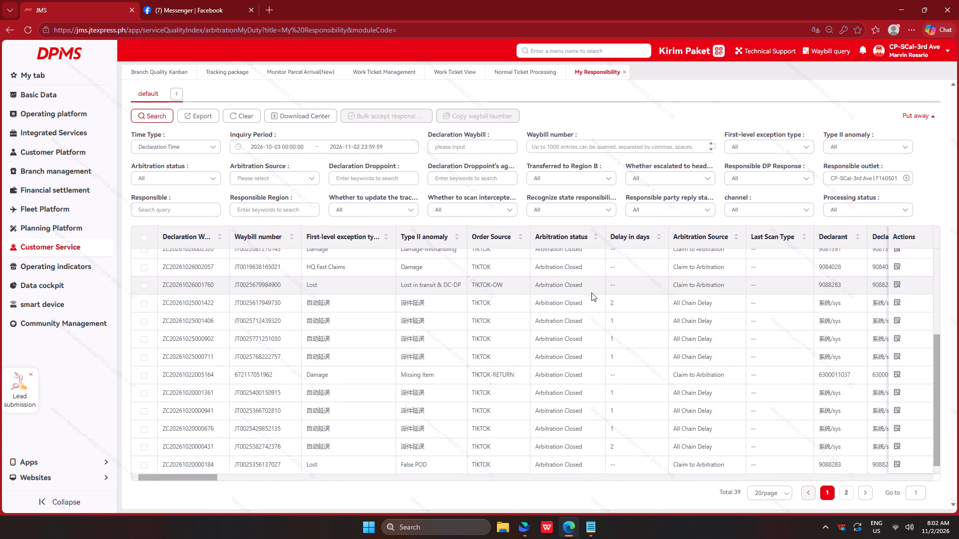
# Switch to Lark and open the manual appeal sheet linked in the clipped message of the ARBITRATION FOR RESPONSE CAMANAVA chat.
pyautogui.click(524, 533)
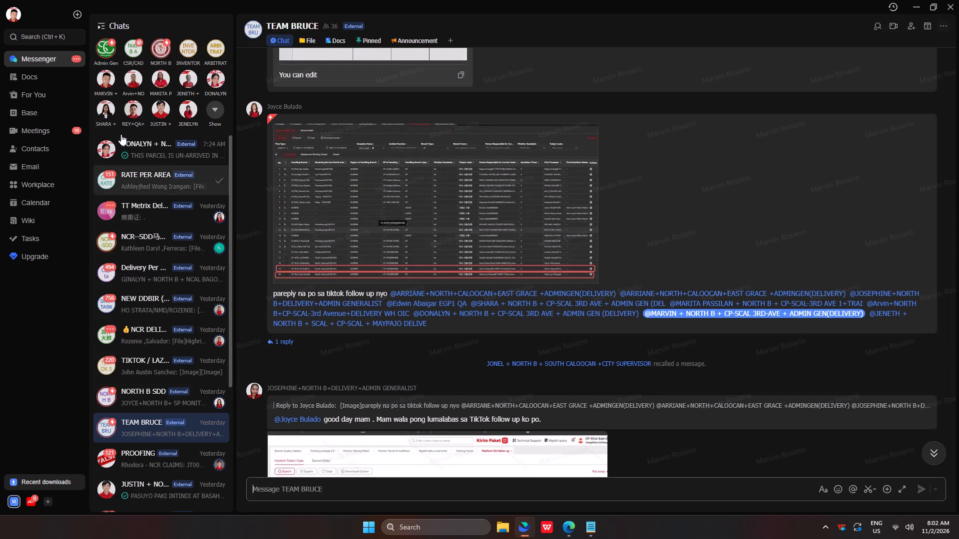
pyautogui.click(219, 52)
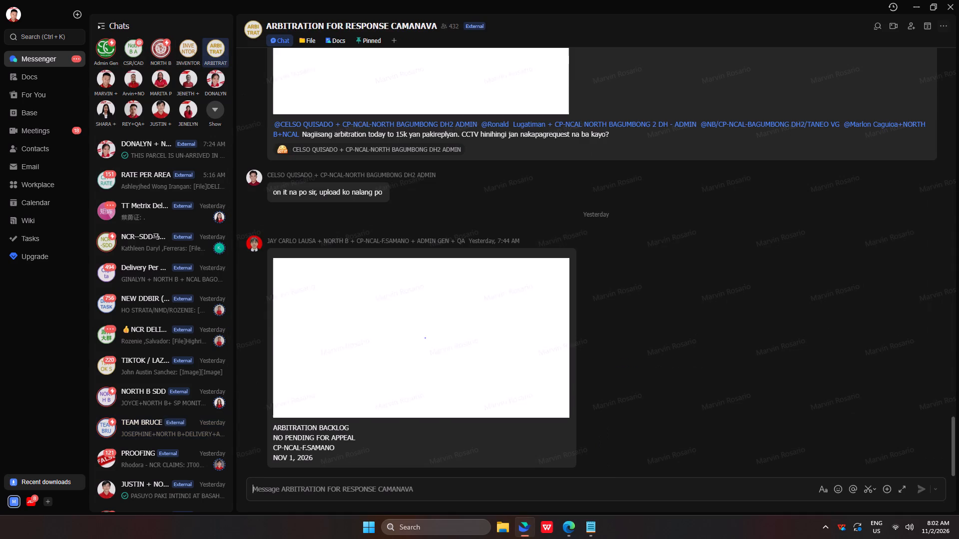
pyautogui.scroll(-17, 502, 317)
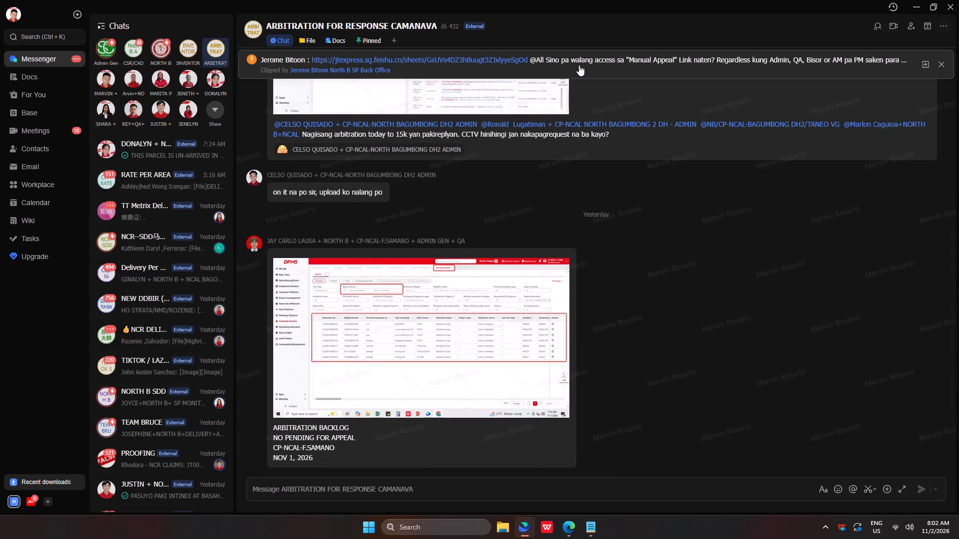
pyautogui.click(496, 61)
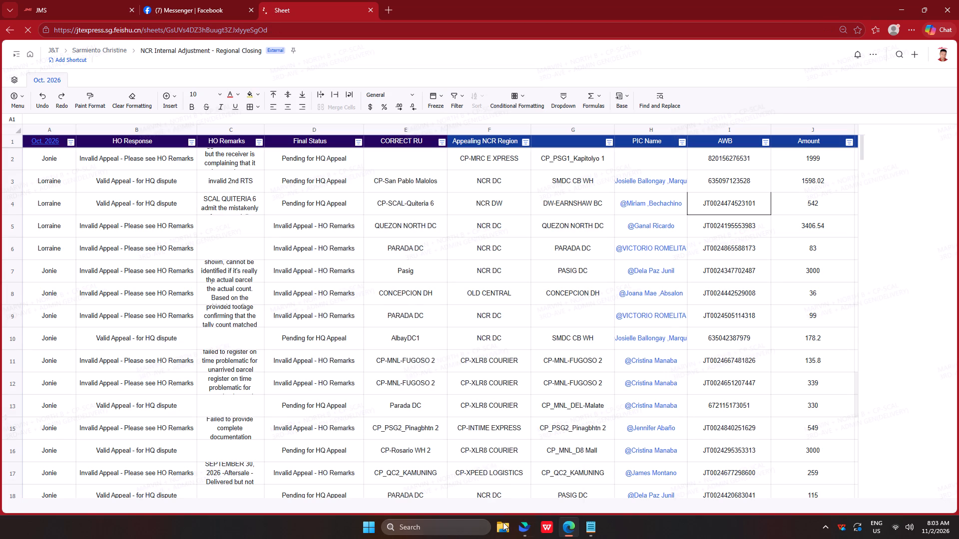
# Find the Kuro app through the Windows search and launch it.
pyautogui.click(425, 527)
pyautogui.press('k')
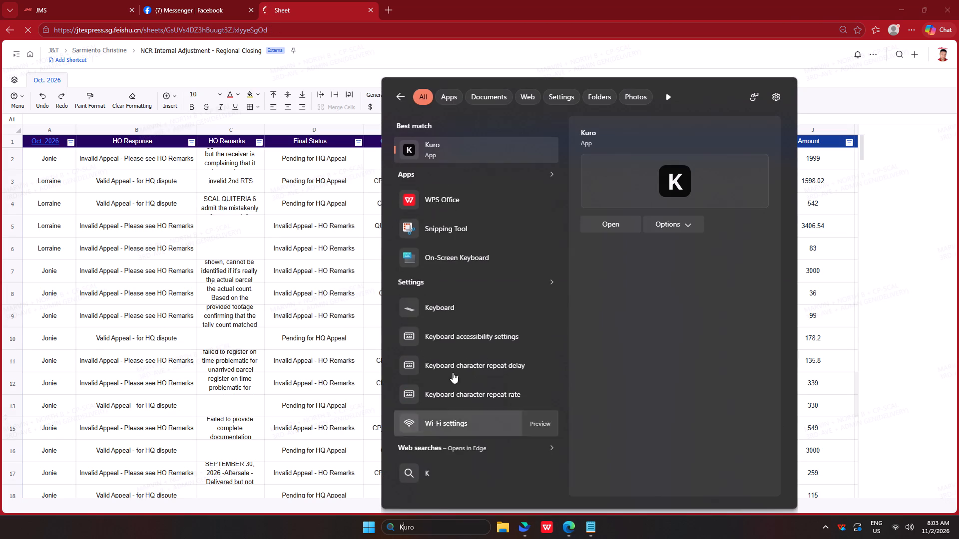
pyautogui.click(425, 145)
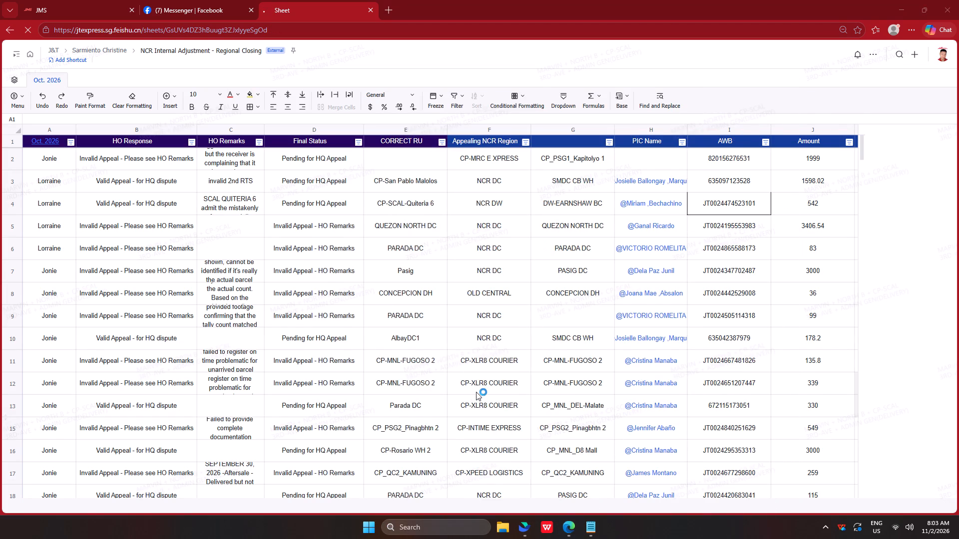
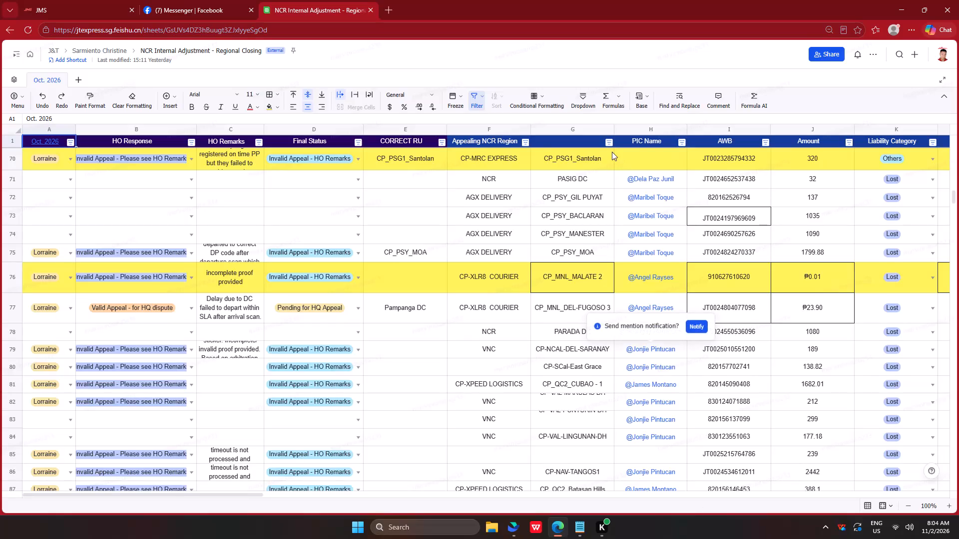
# Filter column G of the Oct. 2026 sheet by the value CP-SCal-3rd Ave, searching the value list for 3RD.
pyautogui.click(608, 140)
pyautogui.click(624, 214)
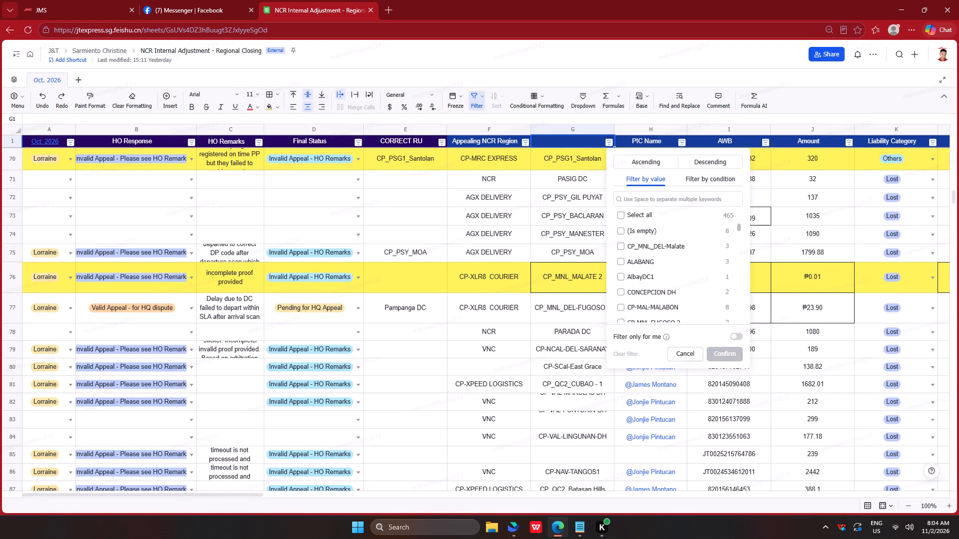
pyautogui.click(659, 199)
pyautogui.press('3')
pyautogui.press('r')
pyautogui.press('d')
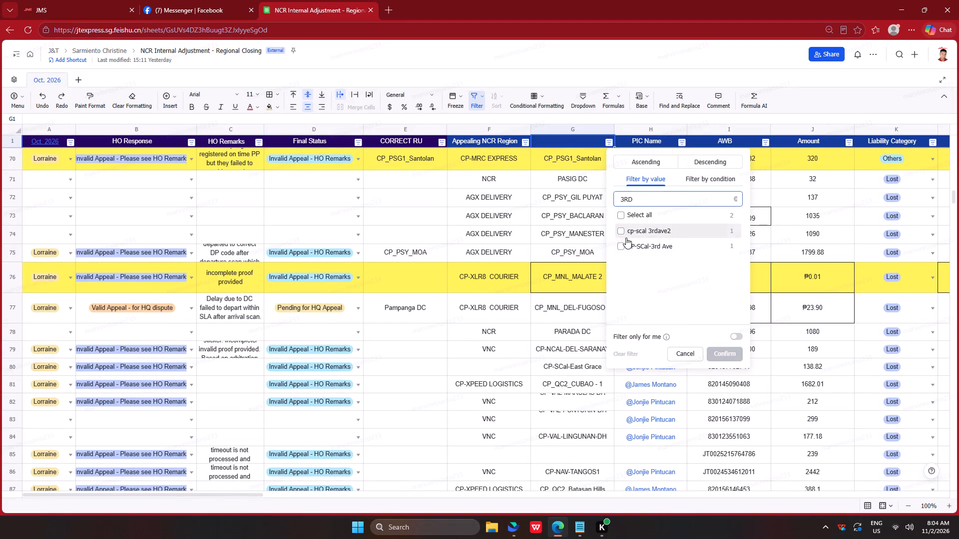
pyautogui.click(623, 246)
pyautogui.click(723, 352)
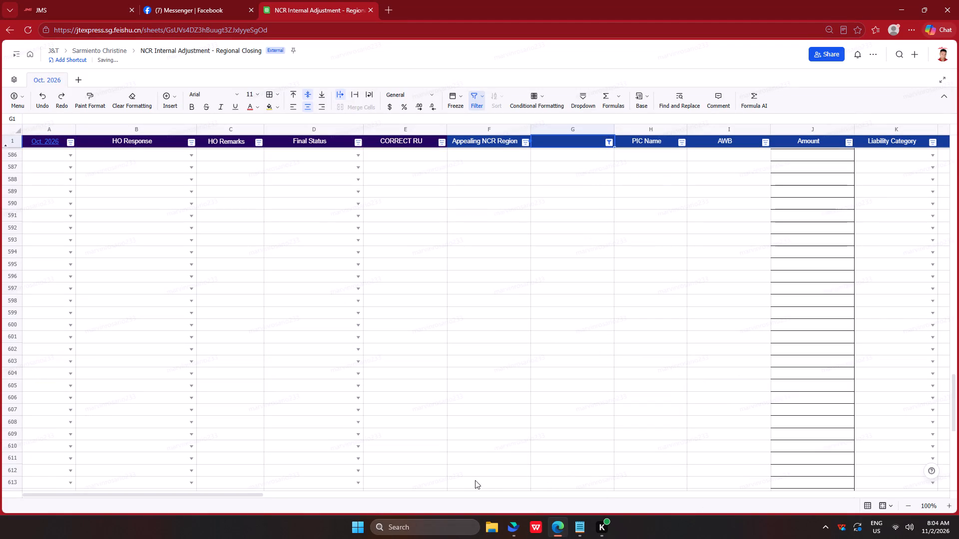
pyautogui.scroll(20, 613, 489)
pyautogui.scroll(3, 613, 489)
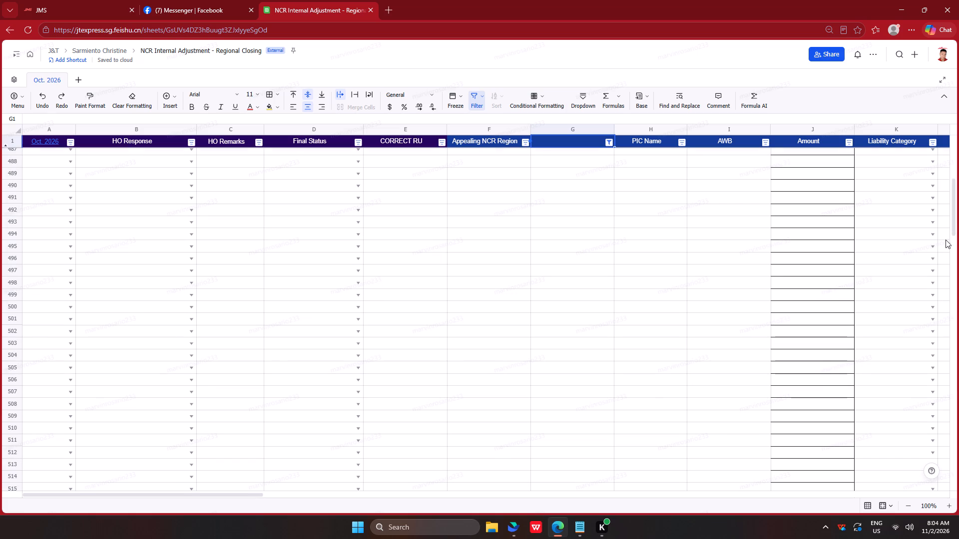
pyautogui.moveTo(958, 217); pyautogui.dragTo(958, 131)
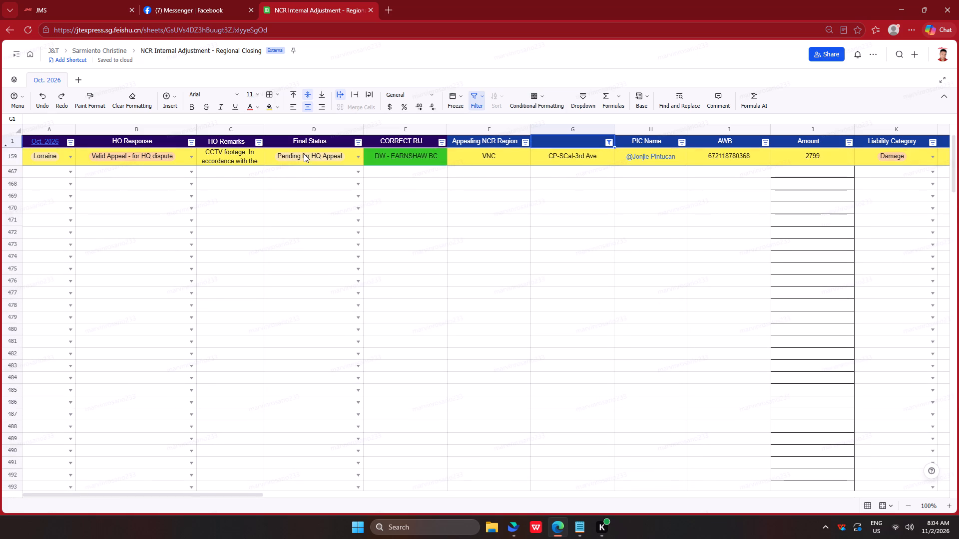
pyautogui.click(723, 157)
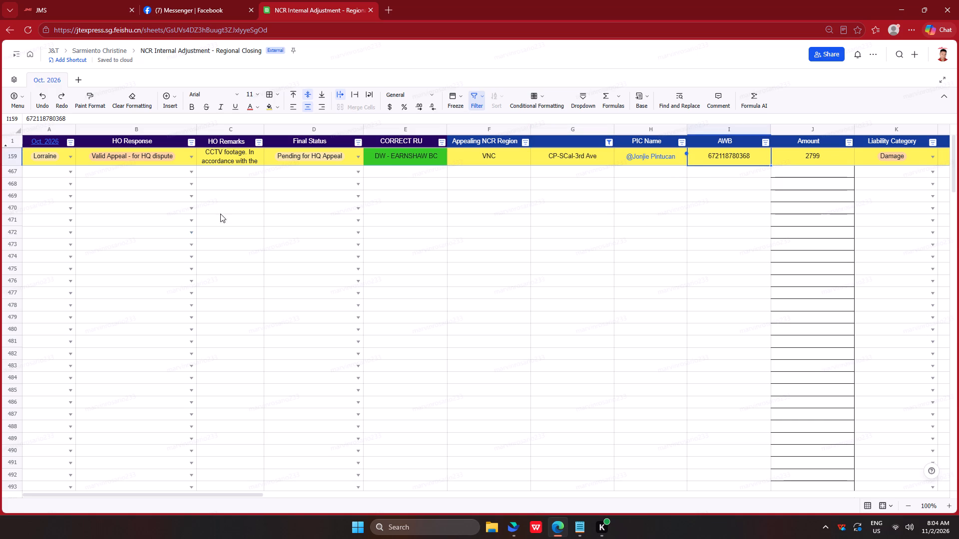
pyautogui.hotkey('ctrl', 'c')
pyautogui.hotkey('ctrl', 'c')
pyautogui.hotkey('ctrl', 'c')
pyautogui.hotkey('ctrl', 'c')
pyautogui.hotkey('ctrl', 'c')
pyautogui.hotkey('ctrl', 'c')
pyautogui.hotkey('ctrl', 'c')
pyautogui.hotkey('ctrl', 'c')
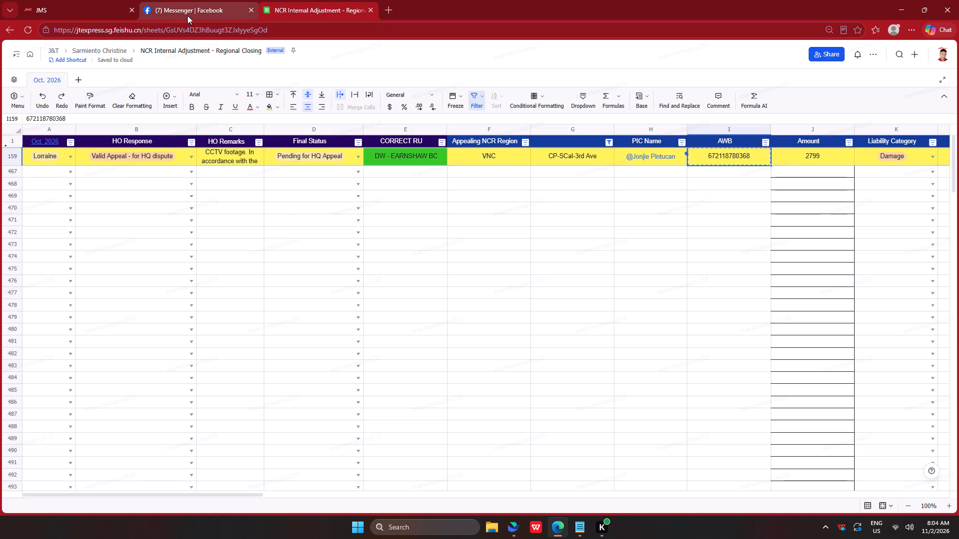
pyautogui.click(93, 0)
pyautogui.click(233, 75)
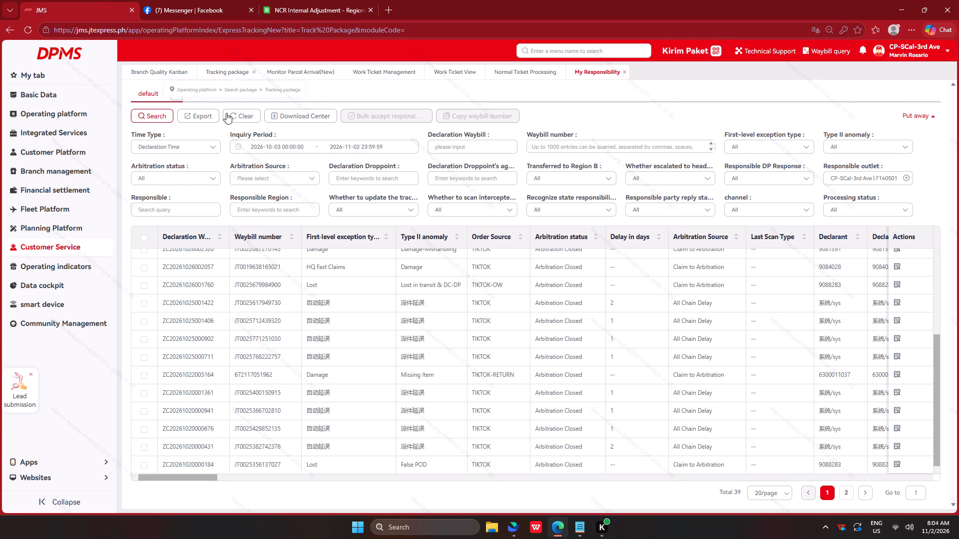
pyautogui.click(189, 167)
pyautogui.click(187, 141)
pyautogui.hotkey('ctrl', 'v')
pyautogui.click(157, 169)
pyautogui.scroll(-5, 469, 318)
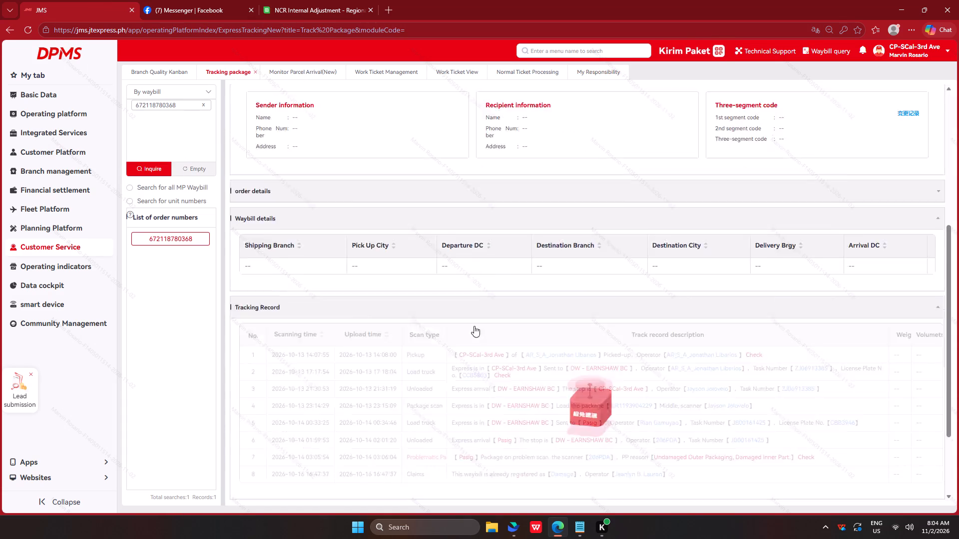
pyautogui.scroll(-9, 474, 326)
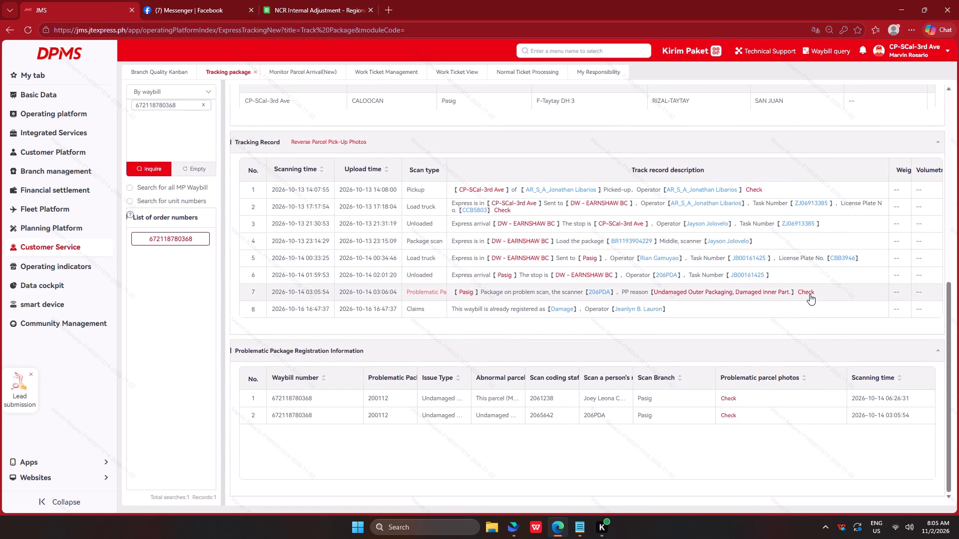
# View the photos attached to Pasig's problematic package scan, turning the waybill label photo upright to read it.
pyautogui.click(808, 293)
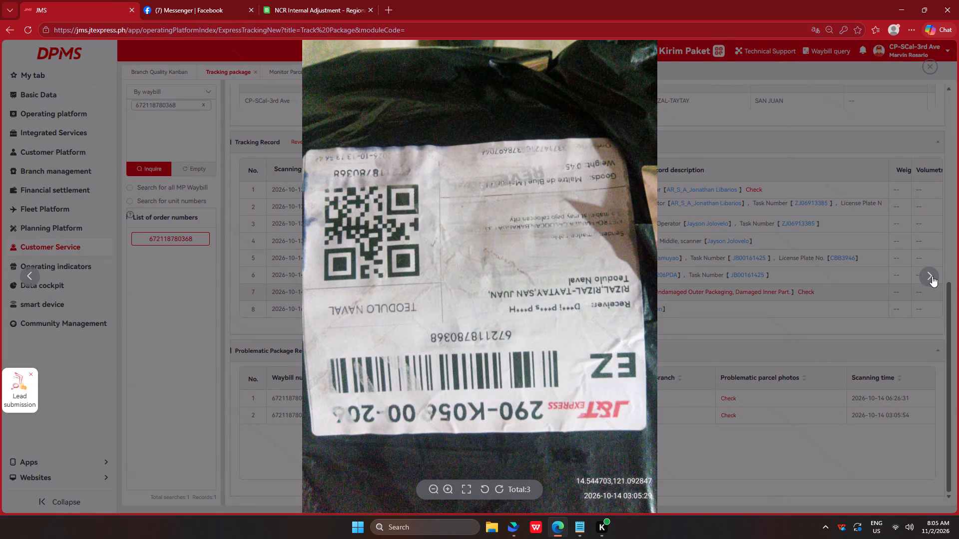
pyautogui.click(932, 278)
pyautogui.click(932, 279)
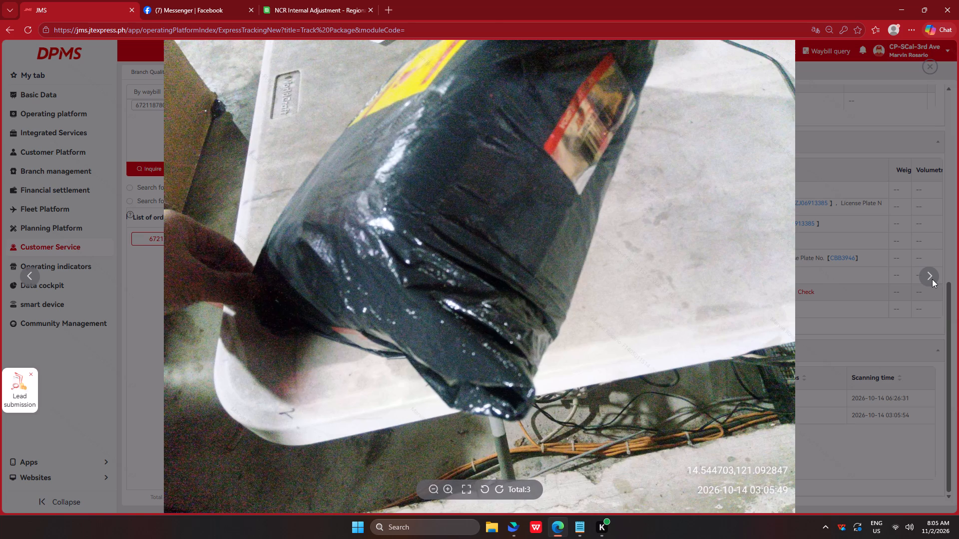
pyautogui.click(932, 279)
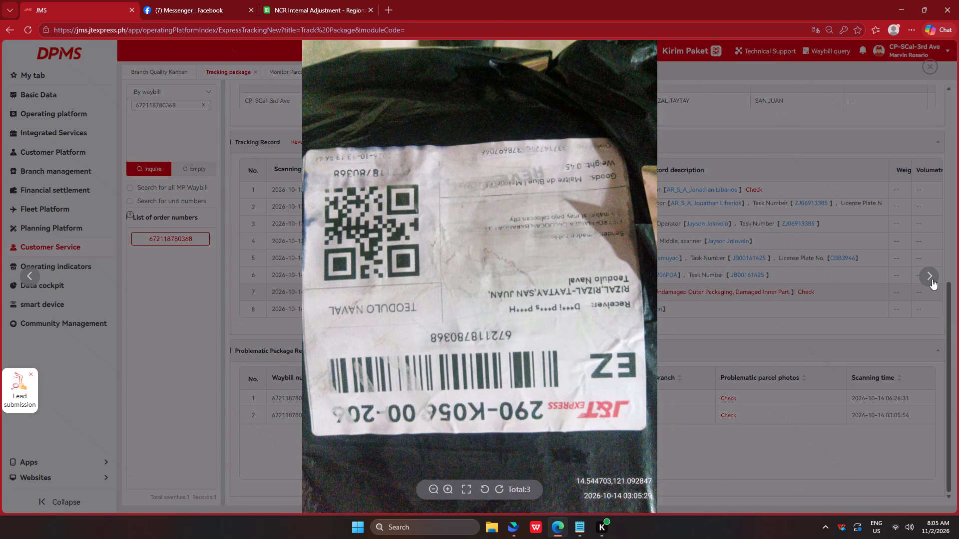
pyautogui.click(482, 486)
pyautogui.click(482, 486)
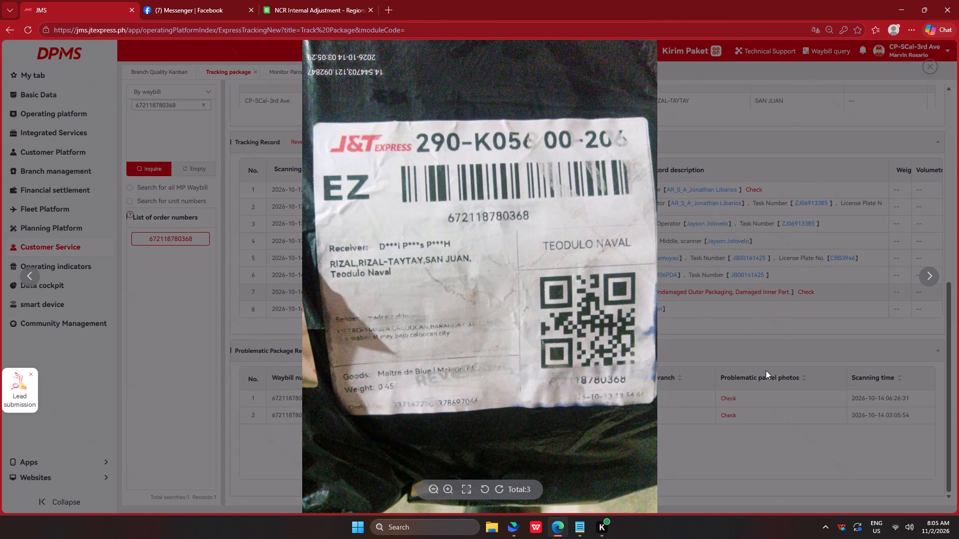
pyautogui.press('Escape')
pyautogui.scroll(8, 766, 368)
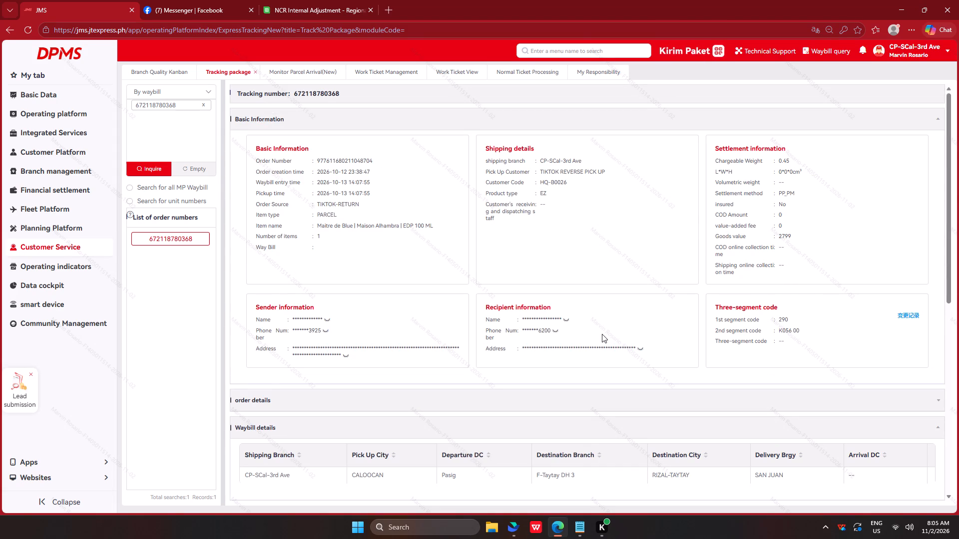
# Return to the NCR Internal Adjustment sheet, review the filtered row's arbitration ruling and appeal statement columns, and close the sheet.
pyautogui.click(301, 0)
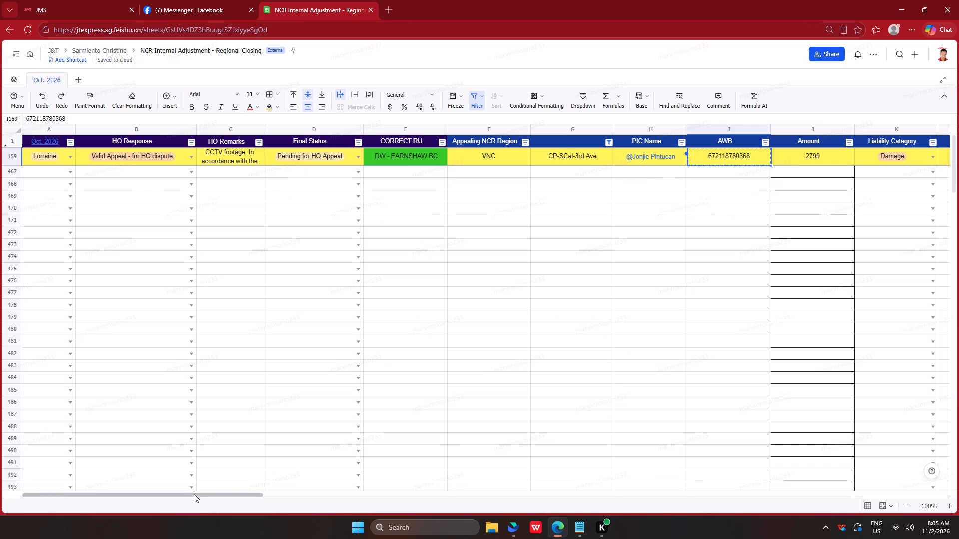
pyautogui.moveTo(193, 493); pyautogui.dragTo(220, 494)
pyautogui.moveTo(223, 494); pyautogui.dragTo(230, 495)
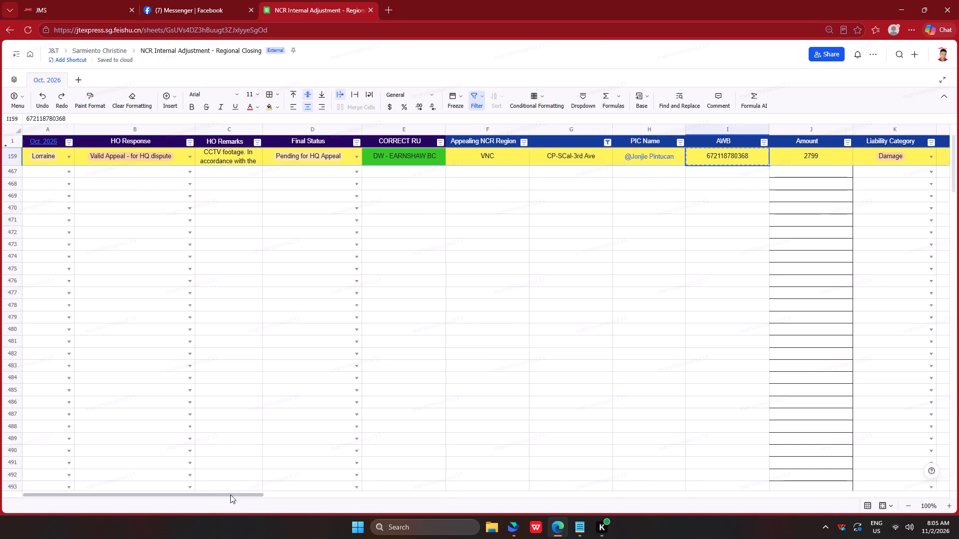
pyautogui.moveTo(230, 495); pyautogui.dragTo(506, 508)
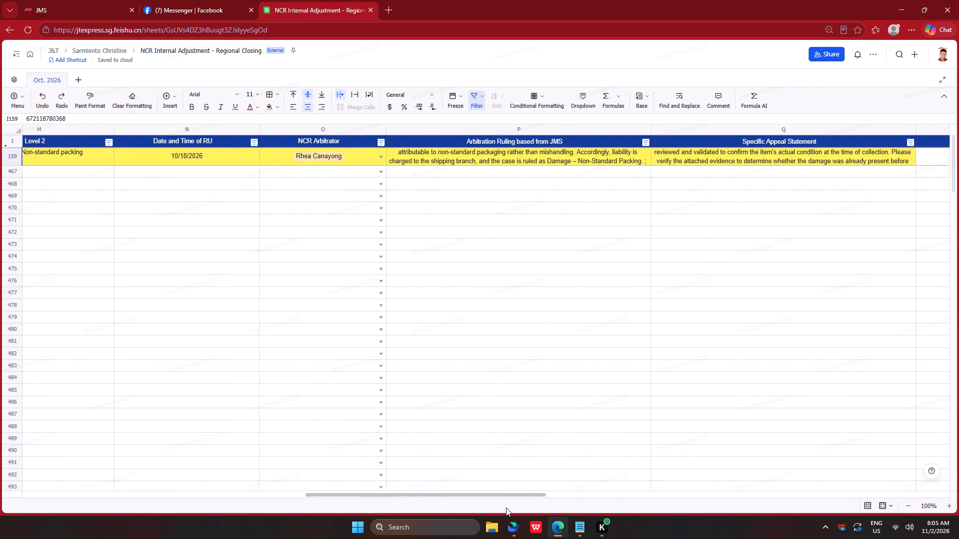
pyautogui.moveTo(506, 508); pyautogui.dragTo(0, 217)
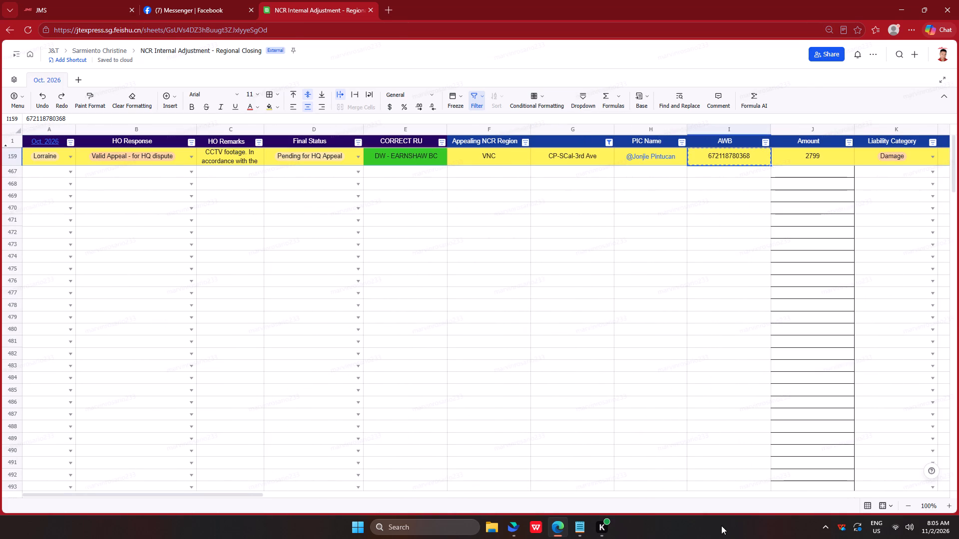
pyautogui.hotkey('ctrl', 'w')
# Switch to Lark and review the recent ARBITRATION FOR RESPONSE CAMANAVA reports, including the enlarged NOV 1, 2026 arbitration backlog screenshot.
pyautogui.click(501, 531)
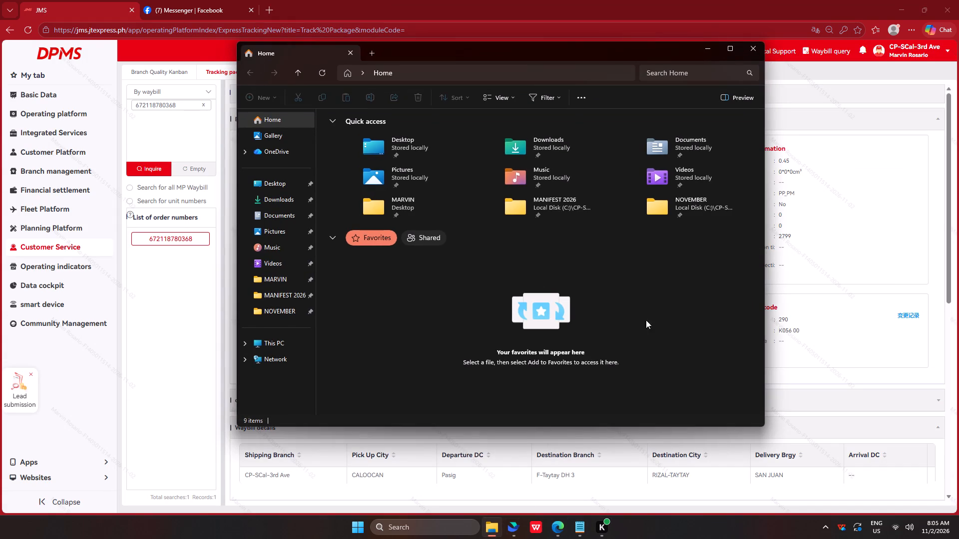
pyautogui.click(755, 48)
pyautogui.click(512, 532)
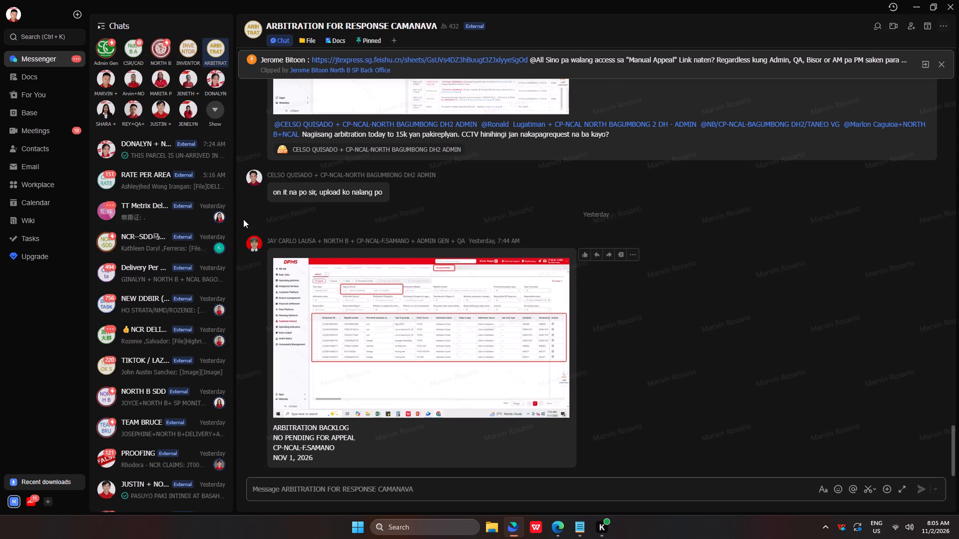
pyautogui.scroll(1, 504, 299)
pyautogui.scroll(-8, 504, 299)
pyautogui.scroll(7, 659, 212)
pyautogui.scroll(-2, 544, 374)
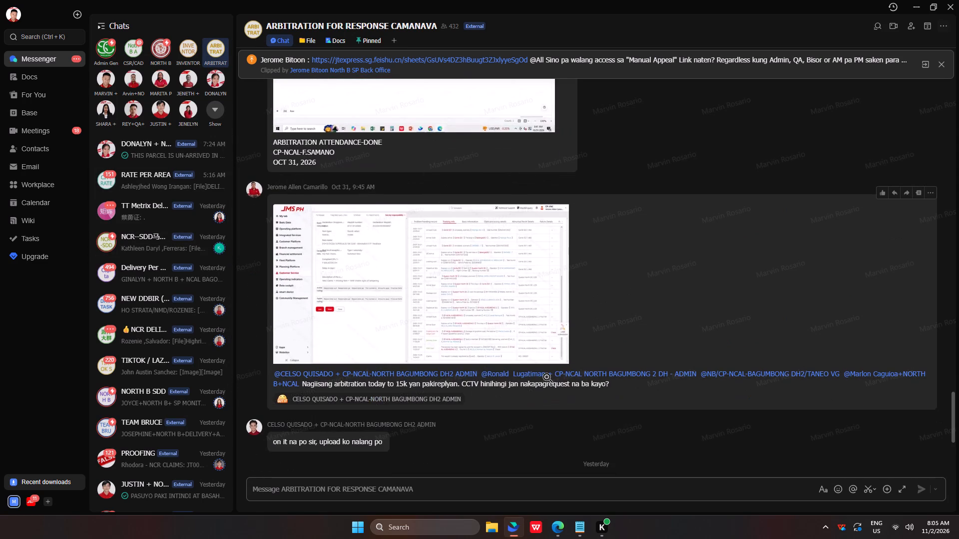
pyautogui.scroll(12, 544, 374)
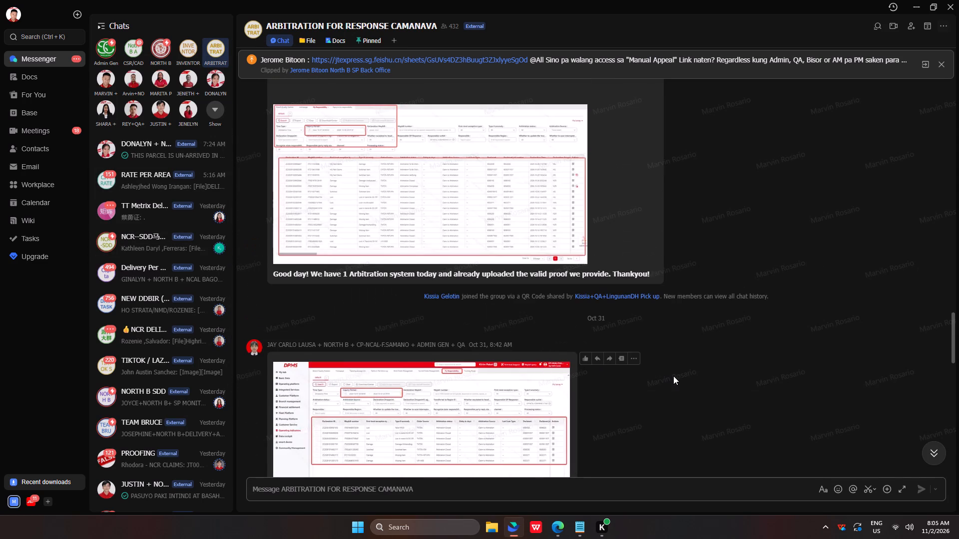
pyautogui.scroll(3, 679, 376)
pyautogui.scroll(-4, 636, 385)
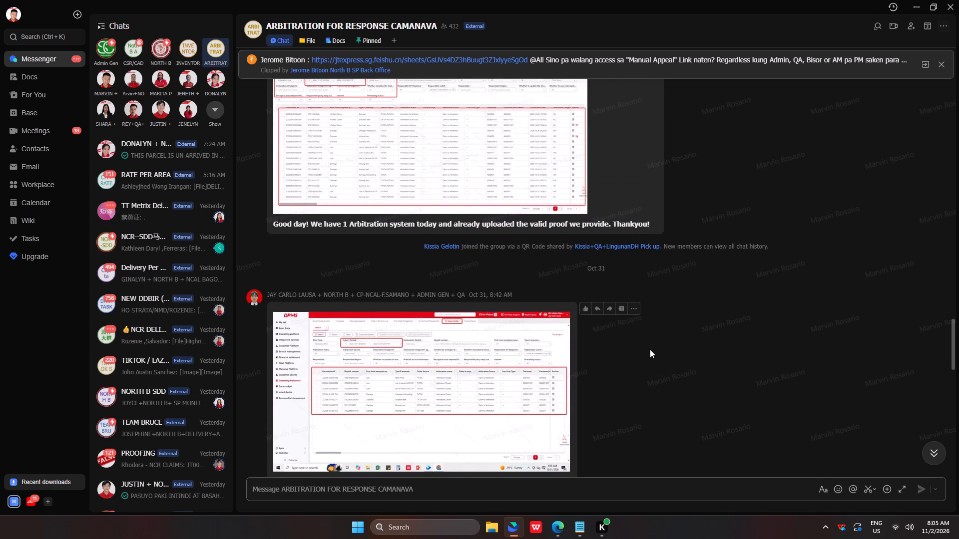
pyautogui.scroll(-20, 650, 349)
pyautogui.scroll(-6, 650, 352)
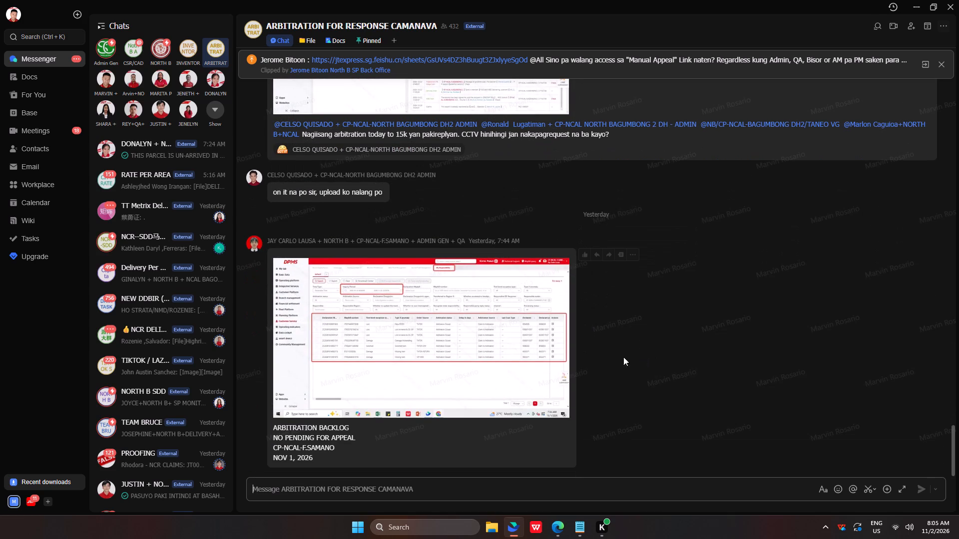
pyautogui.click(390, 341)
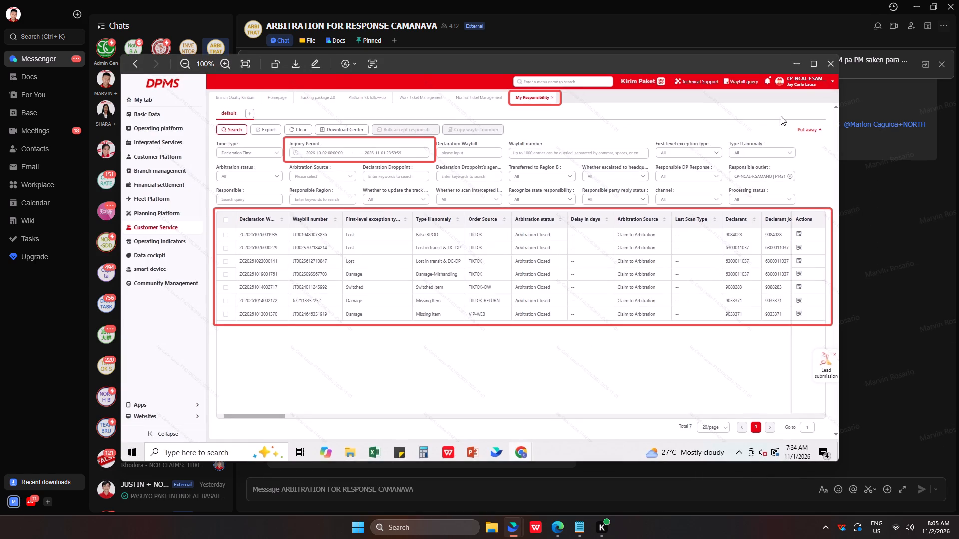
pyautogui.click(831, 62)
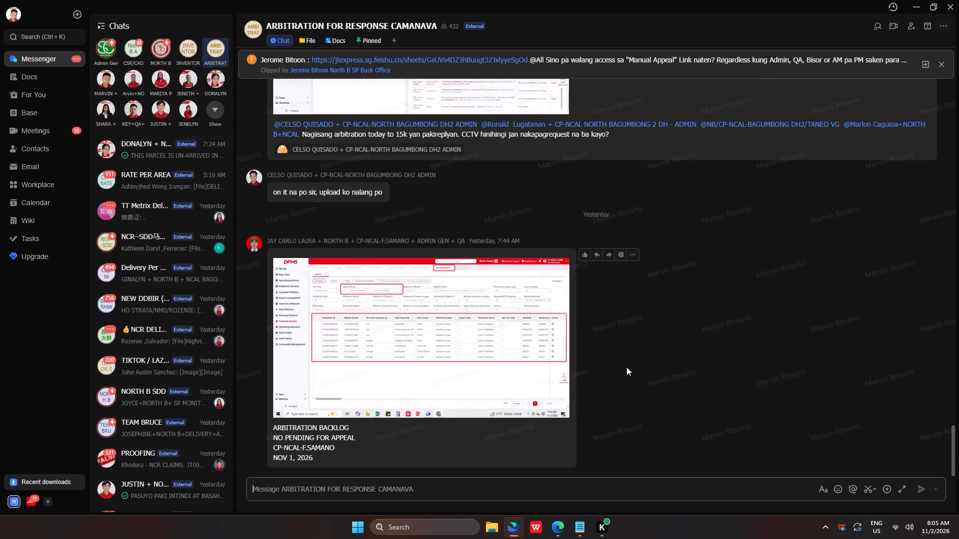
# Switch to JMS and search the My Responsibility arbitration records with the inquiry period set to 2026-11-02 only.
pyautogui.hotkey('alt', 'Tab')
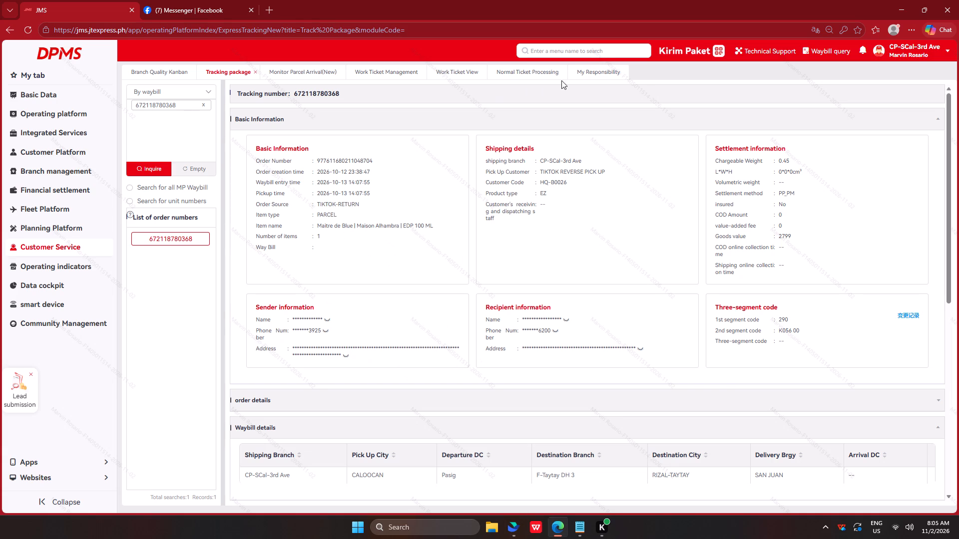
pyautogui.click(589, 75)
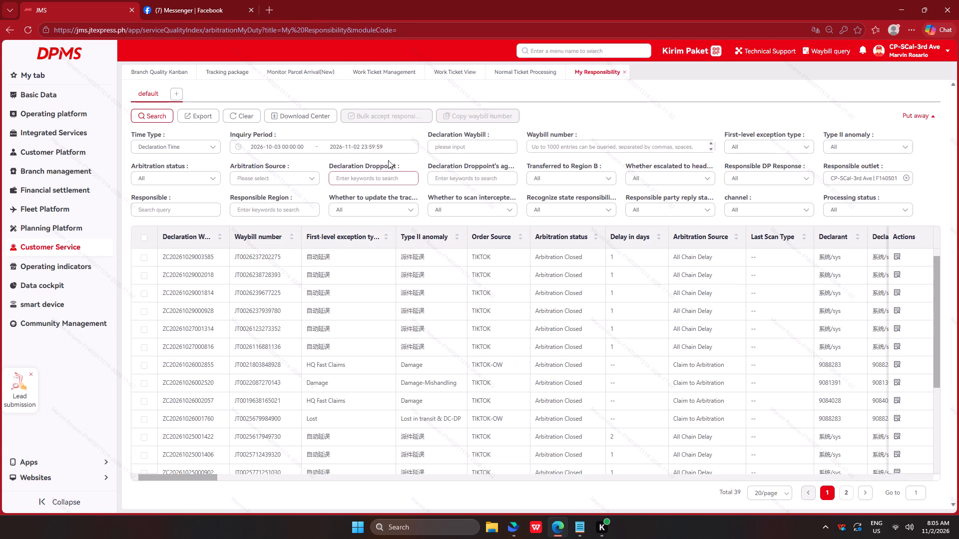
pyautogui.click(387, 144)
pyautogui.click(462, 245)
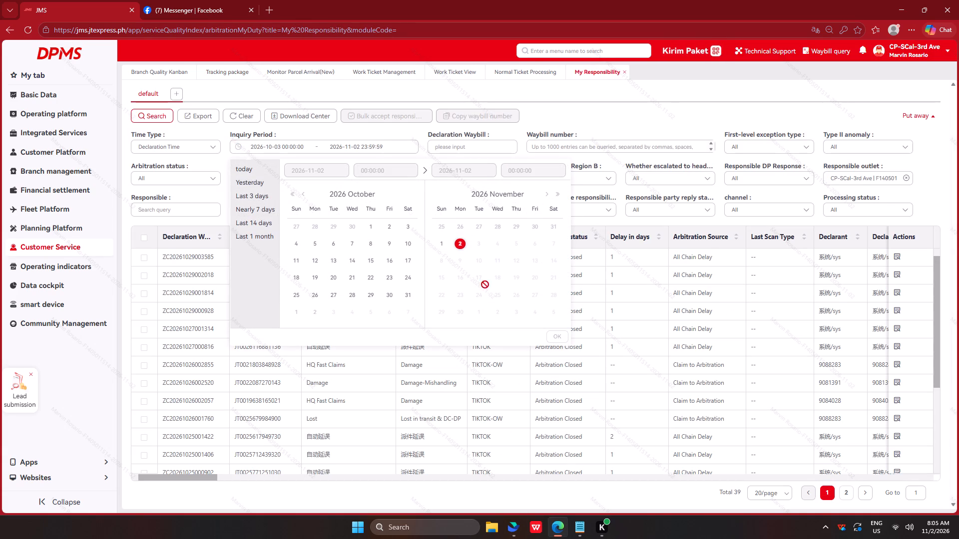
pyautogui.click(461, 247)
pyautogui.click(561, 339)
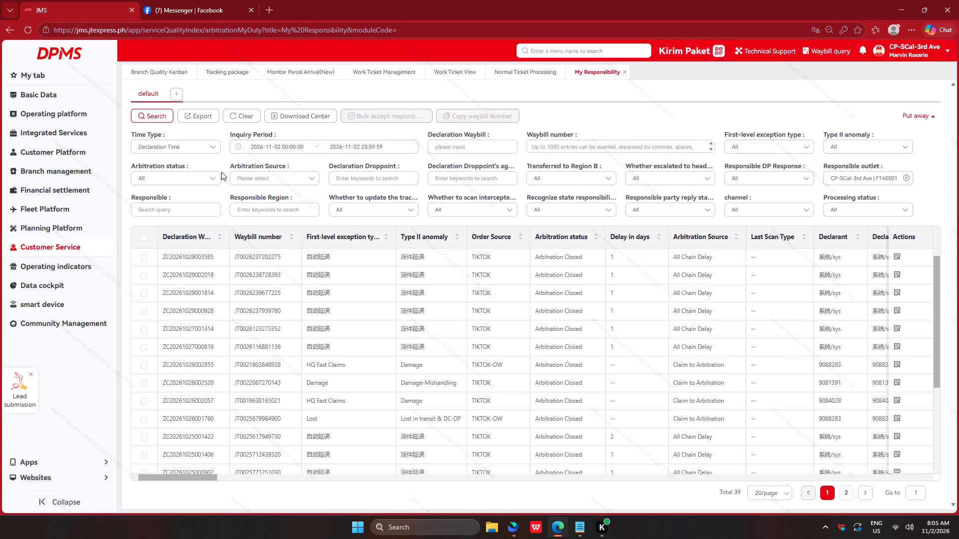
pyautogui.click(139, 114)
# Switch back to Lark and enlarge the NOV 1, 2026 arbitration backlog screenshot to check its inquiry period.
pyautogui.hotkey('alt', 'Tab')
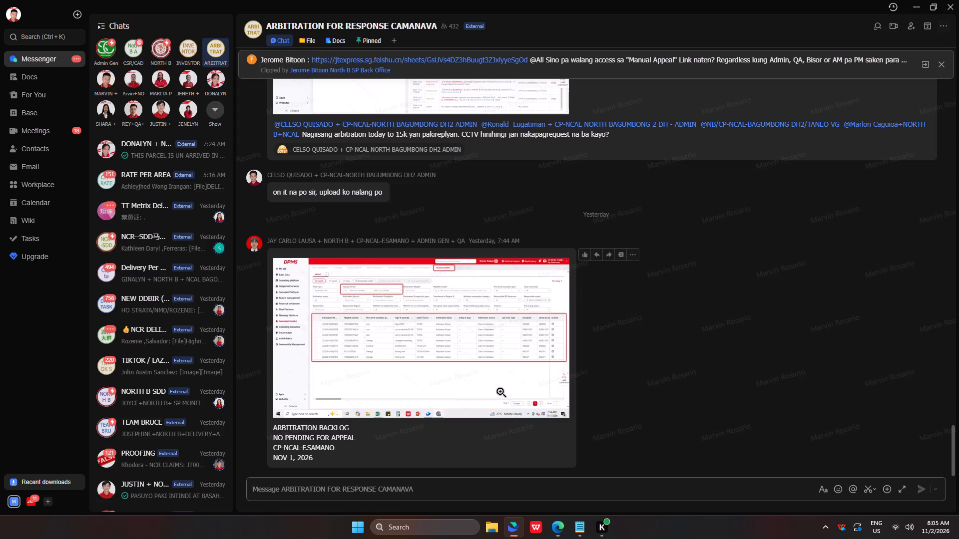
pyautogui.click(464, 352)
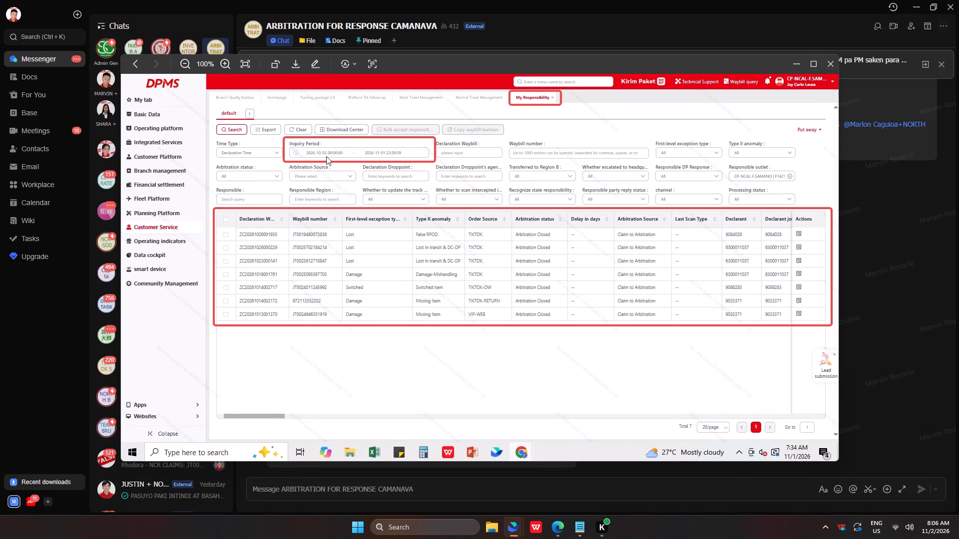
# Switch to JMS, search the My Responsibility records with the inquiry period set to 2026-10-03 through 2026-11-02, and look through the results.
pyautogui.click(946, 288)
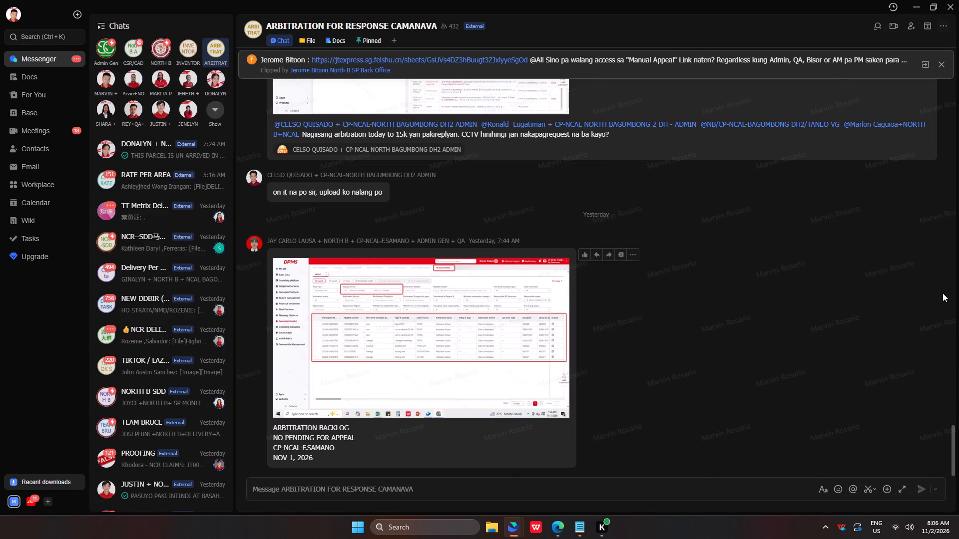
pyautogui.hotkey('alt', 'Tab')
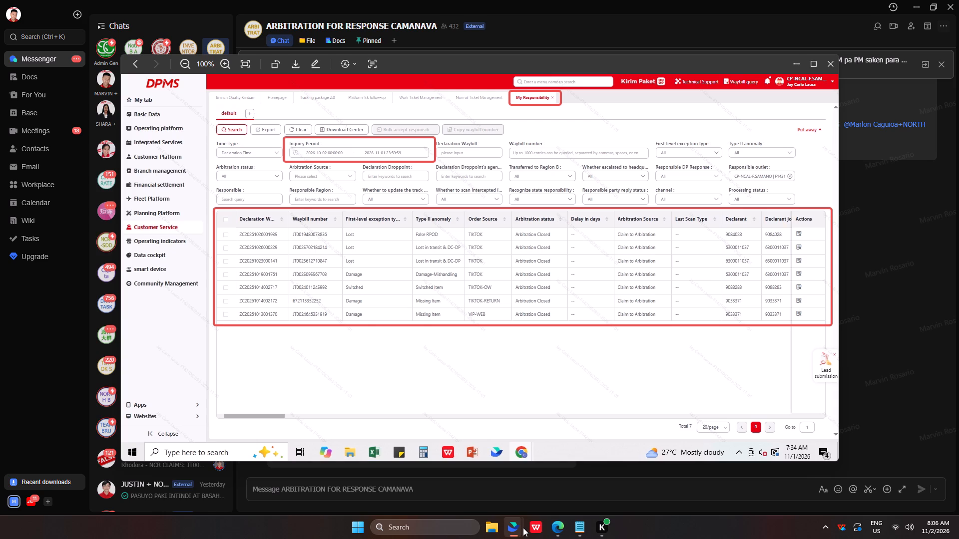
pyautogui.click(518, 529)
pyautogui.click(611, 438)
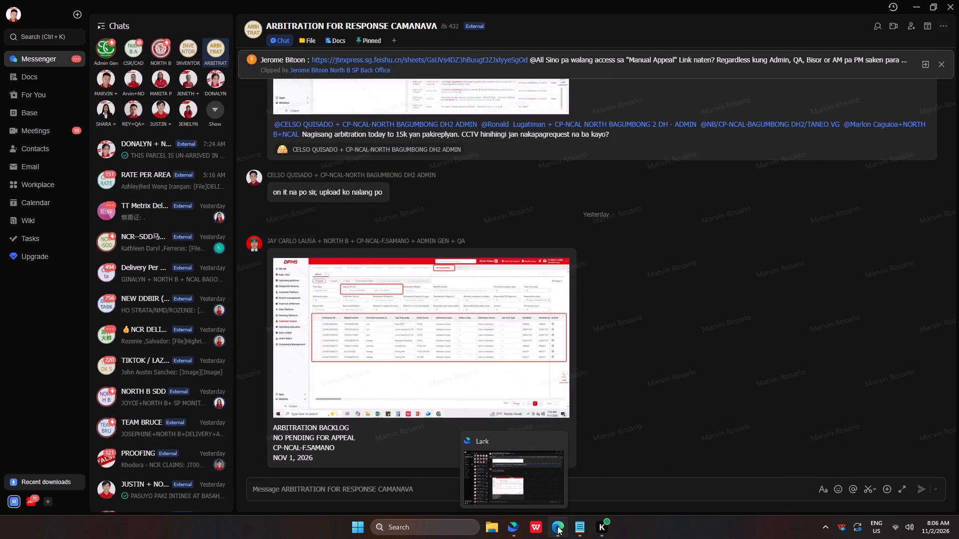
pyautogui.click(557, 526)
pyautogui.click(307, 145)
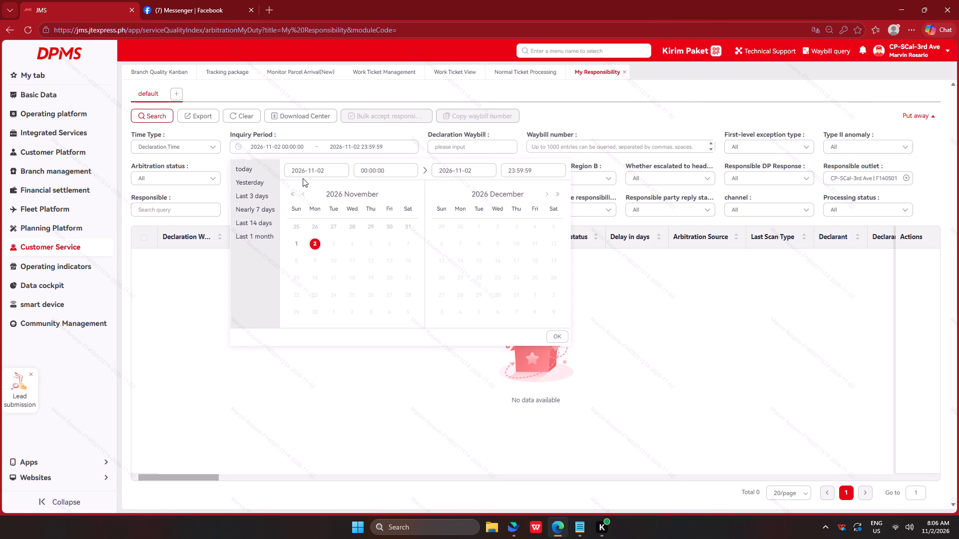
pyautogui.click(303, 195)
pyautogui.click(407, 226)
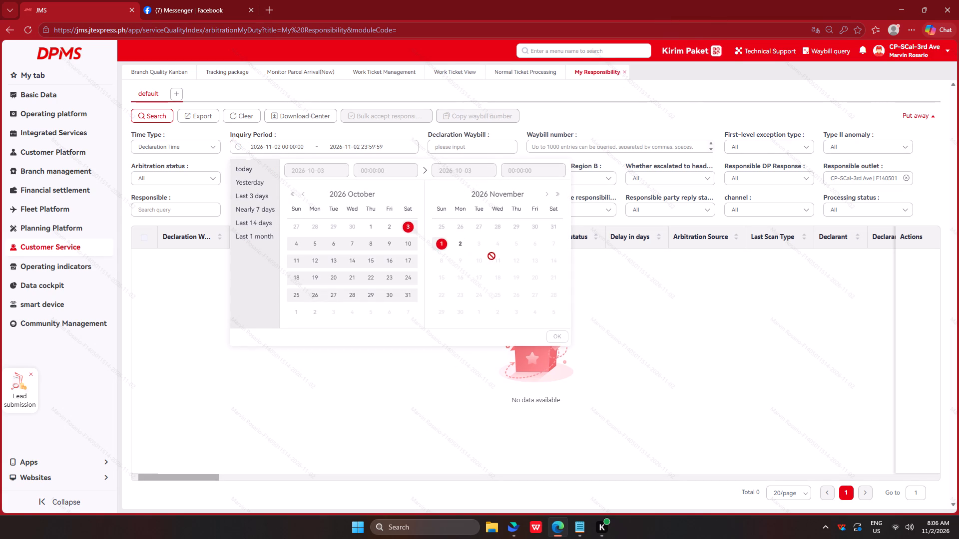
pyautogui.click(462, 248)
pyautogui.click(560, 332)
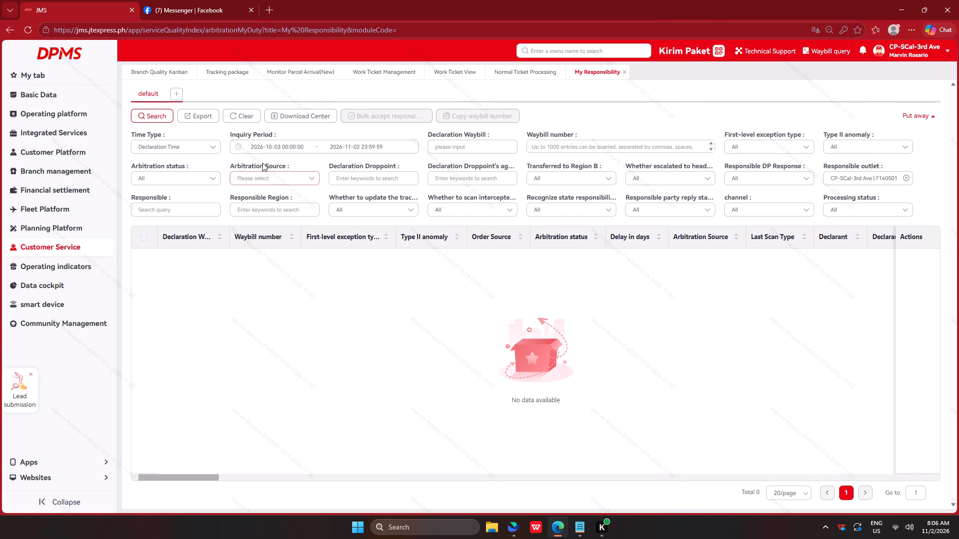
pyautogui.click(156, 118)
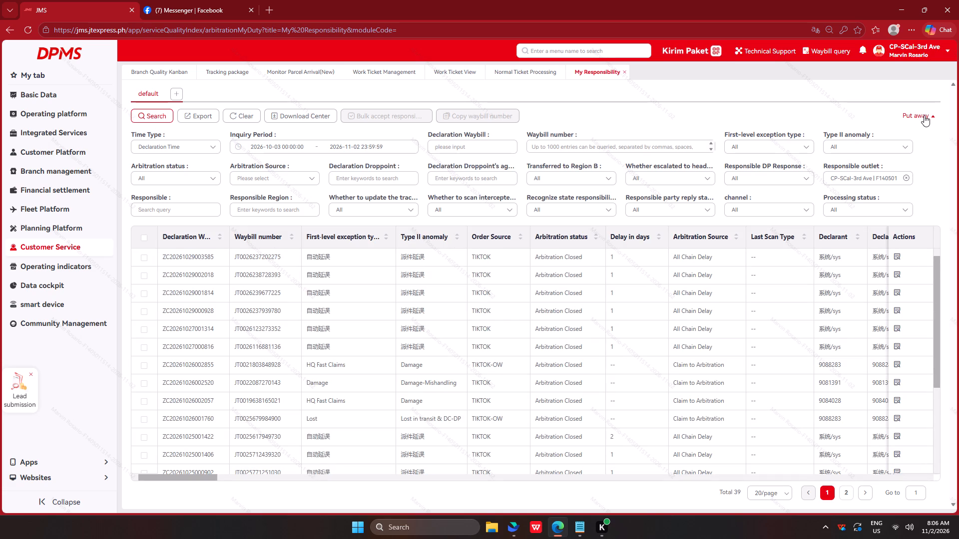
pyautogui.moveTo(936, 289); pyautogui.dragTo(934, 479)
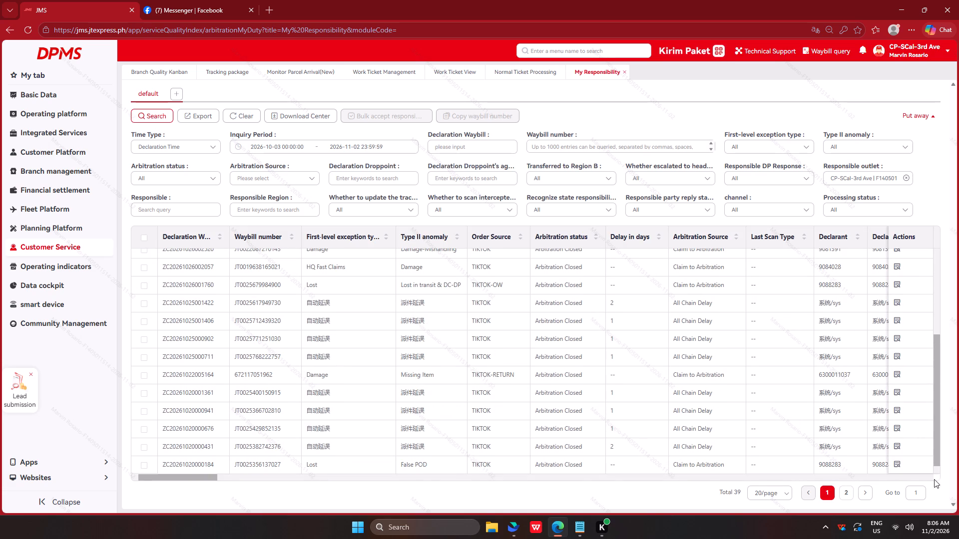
pyautogui.moveTo(934, 479); pyautogui.dragTo(951, 207)
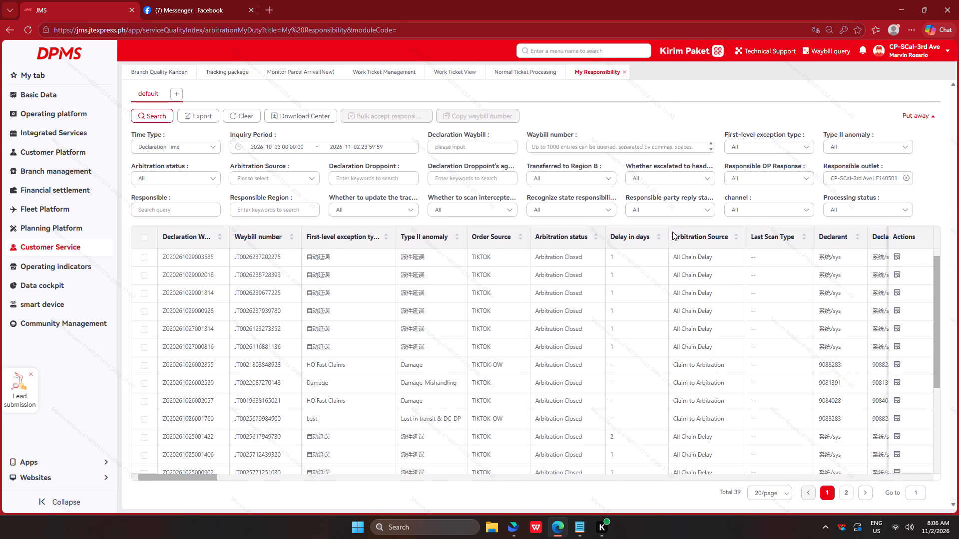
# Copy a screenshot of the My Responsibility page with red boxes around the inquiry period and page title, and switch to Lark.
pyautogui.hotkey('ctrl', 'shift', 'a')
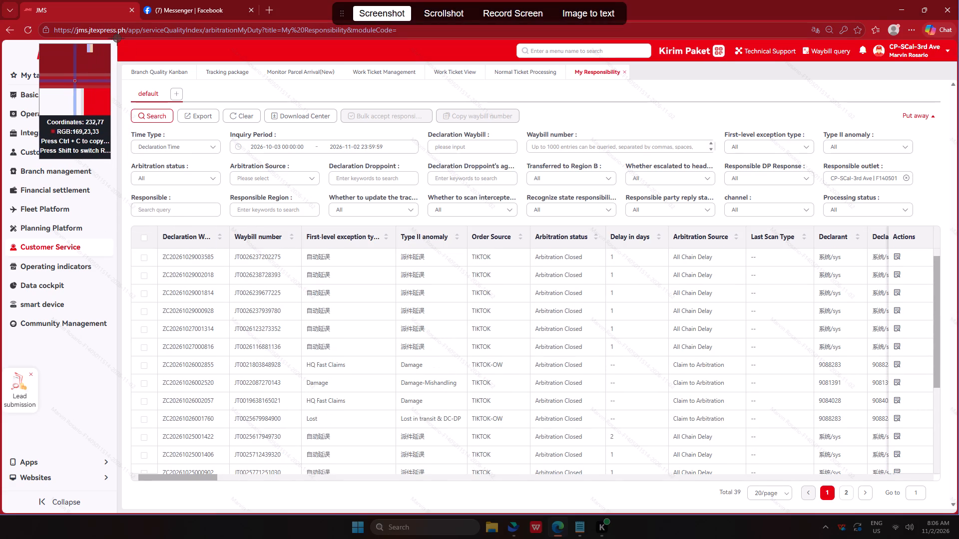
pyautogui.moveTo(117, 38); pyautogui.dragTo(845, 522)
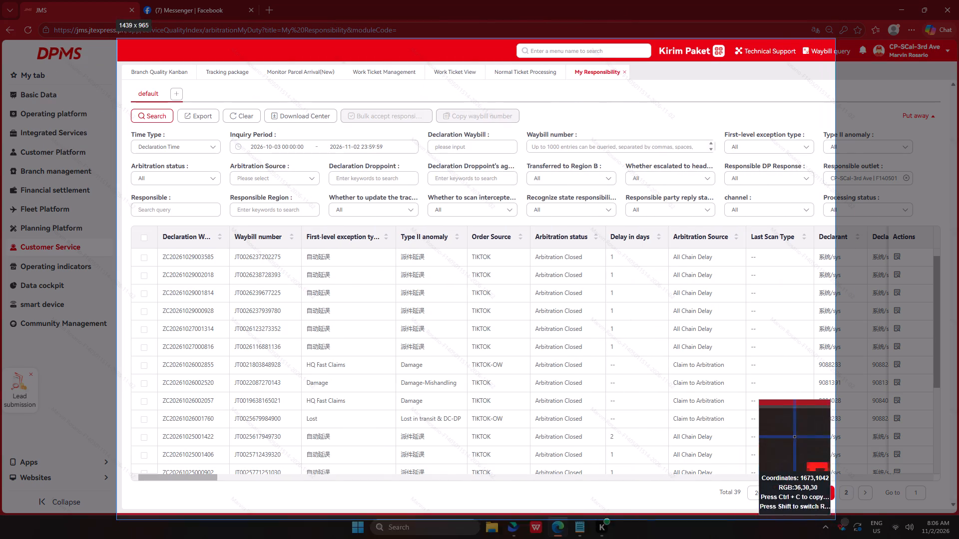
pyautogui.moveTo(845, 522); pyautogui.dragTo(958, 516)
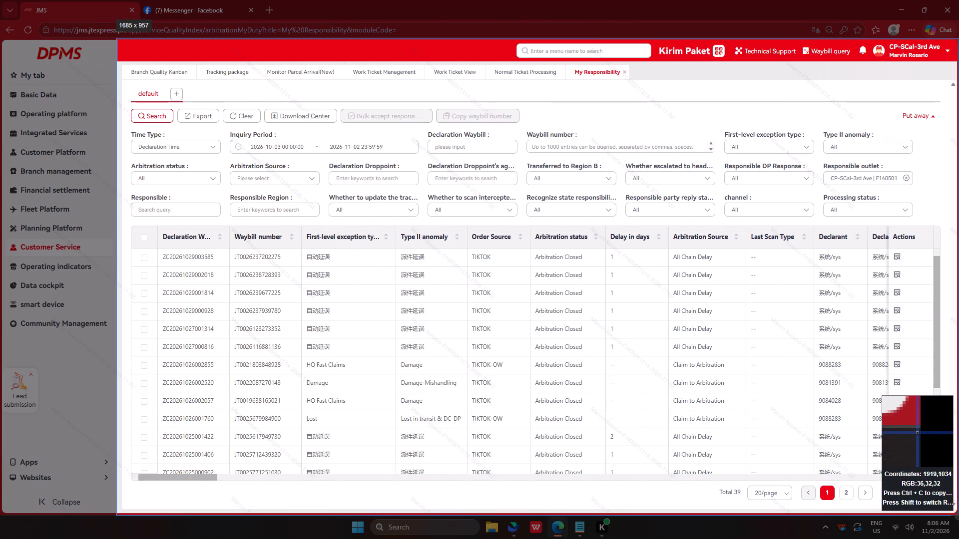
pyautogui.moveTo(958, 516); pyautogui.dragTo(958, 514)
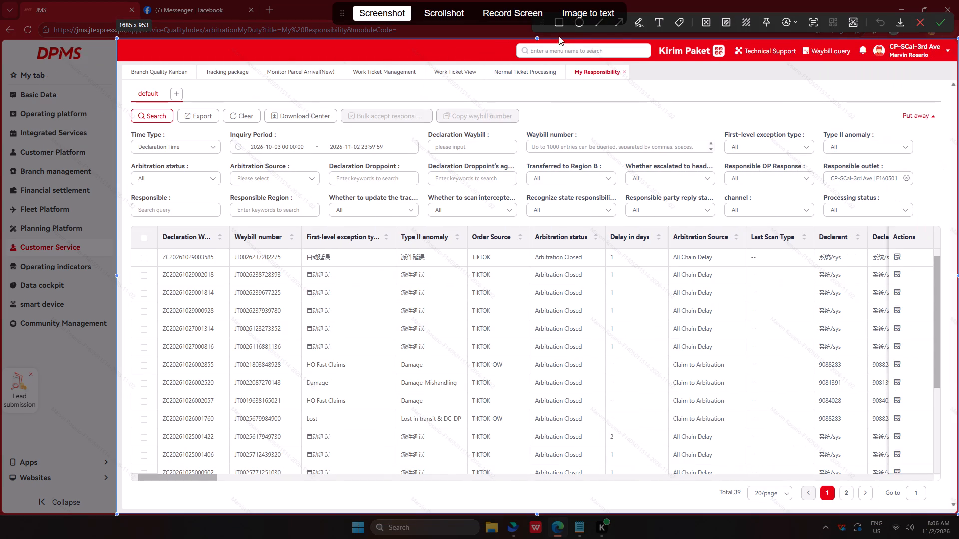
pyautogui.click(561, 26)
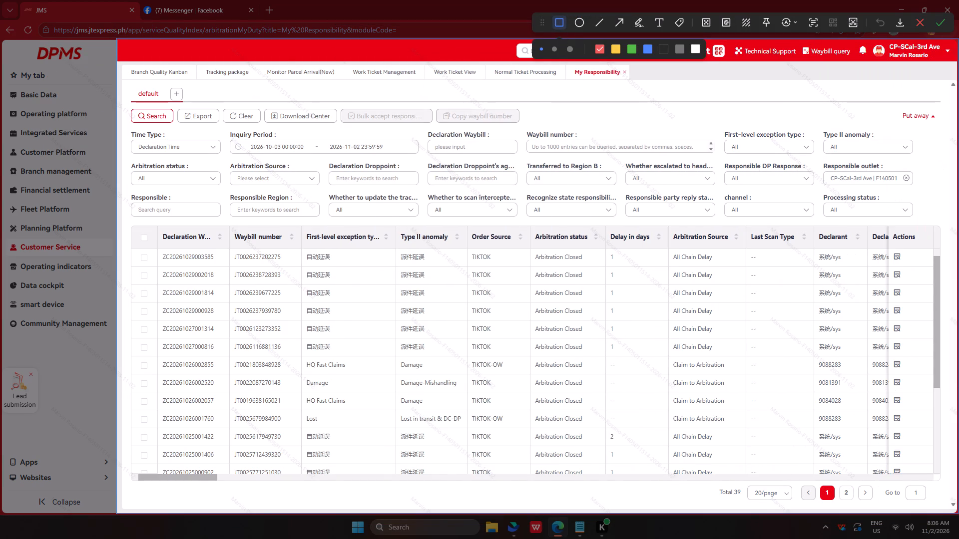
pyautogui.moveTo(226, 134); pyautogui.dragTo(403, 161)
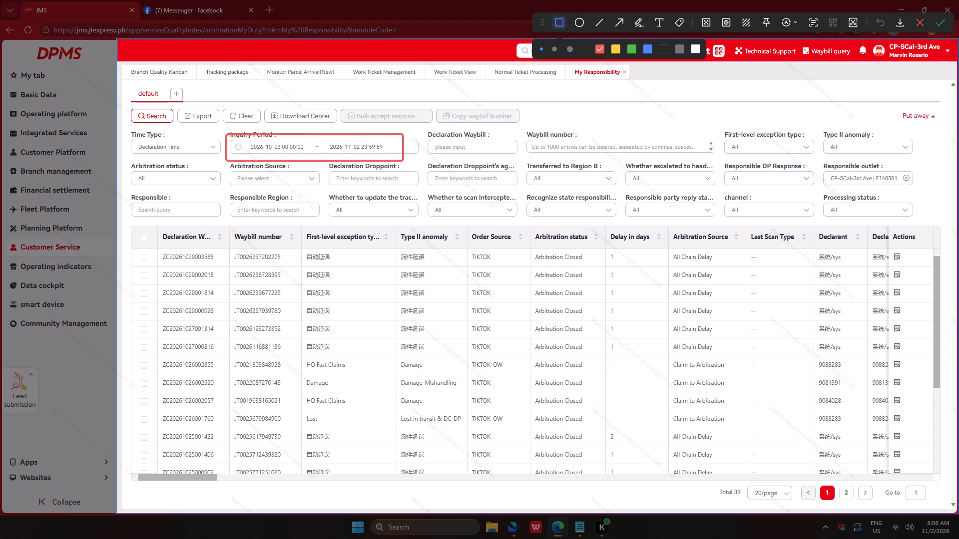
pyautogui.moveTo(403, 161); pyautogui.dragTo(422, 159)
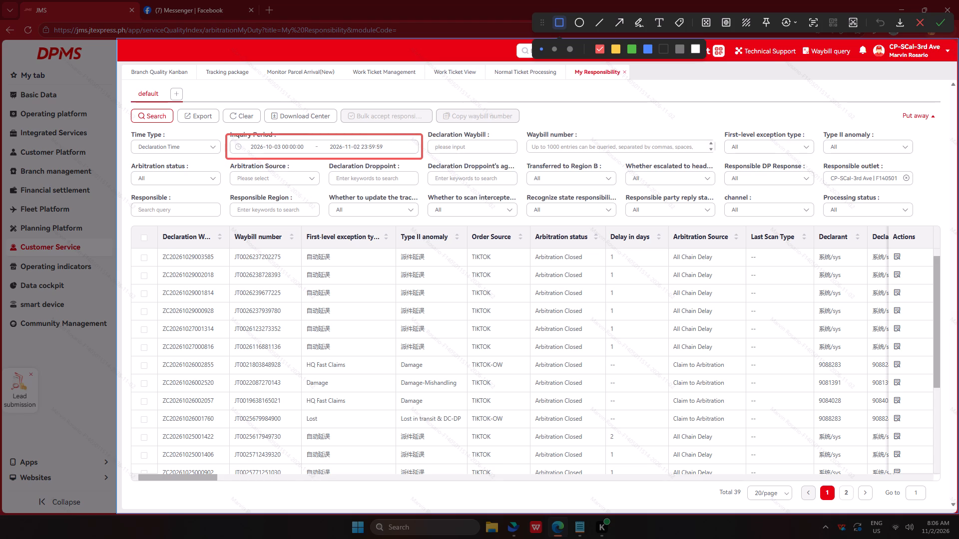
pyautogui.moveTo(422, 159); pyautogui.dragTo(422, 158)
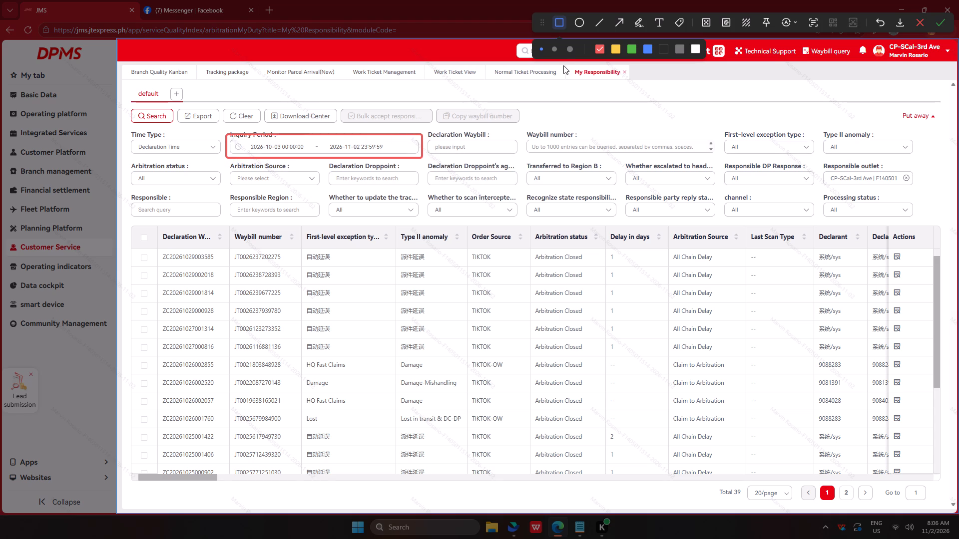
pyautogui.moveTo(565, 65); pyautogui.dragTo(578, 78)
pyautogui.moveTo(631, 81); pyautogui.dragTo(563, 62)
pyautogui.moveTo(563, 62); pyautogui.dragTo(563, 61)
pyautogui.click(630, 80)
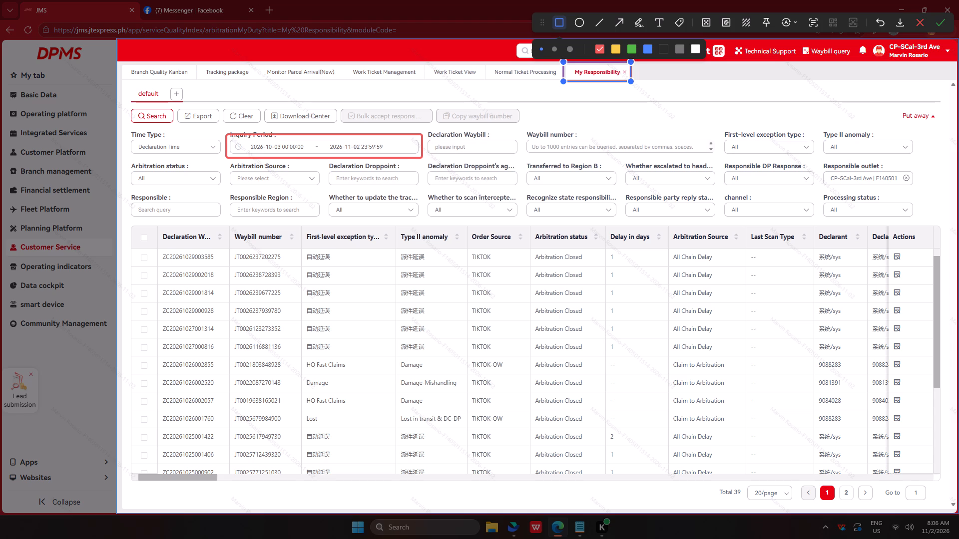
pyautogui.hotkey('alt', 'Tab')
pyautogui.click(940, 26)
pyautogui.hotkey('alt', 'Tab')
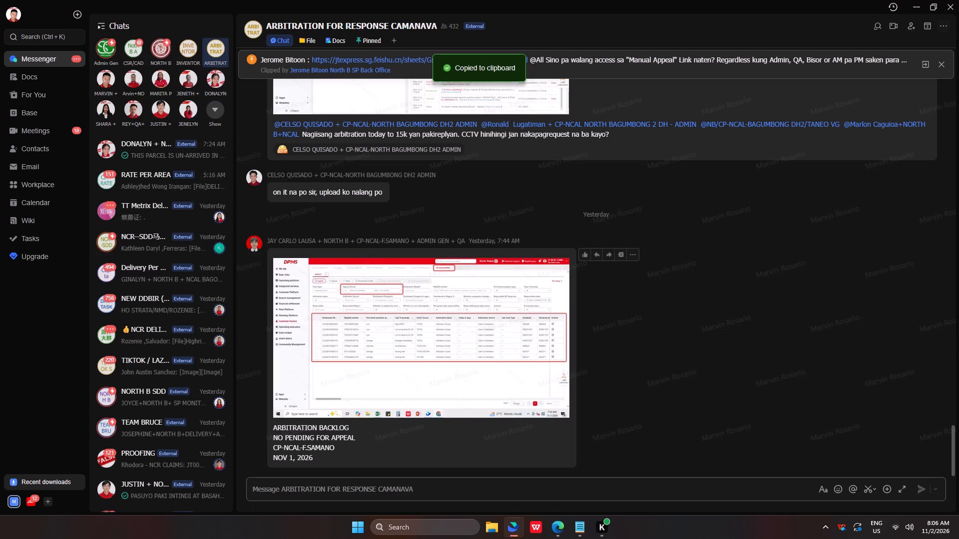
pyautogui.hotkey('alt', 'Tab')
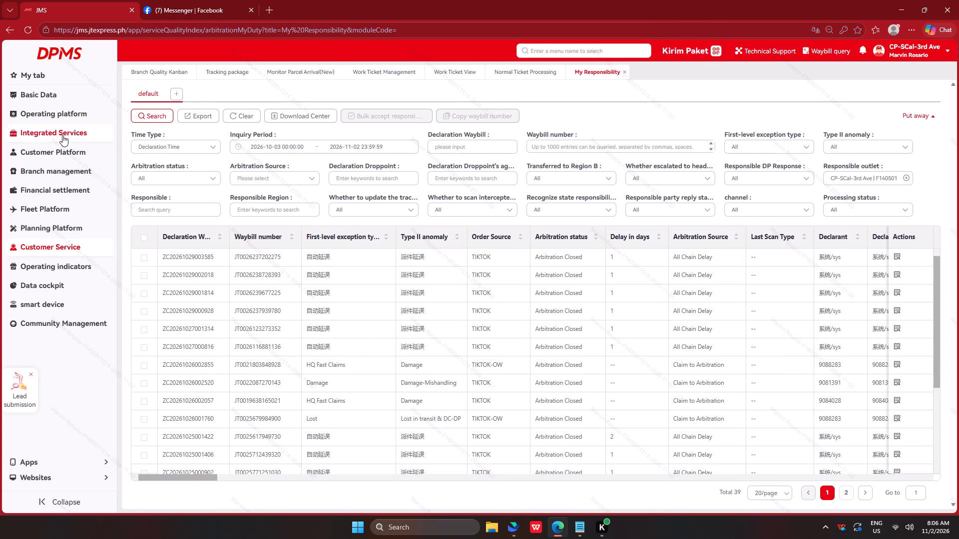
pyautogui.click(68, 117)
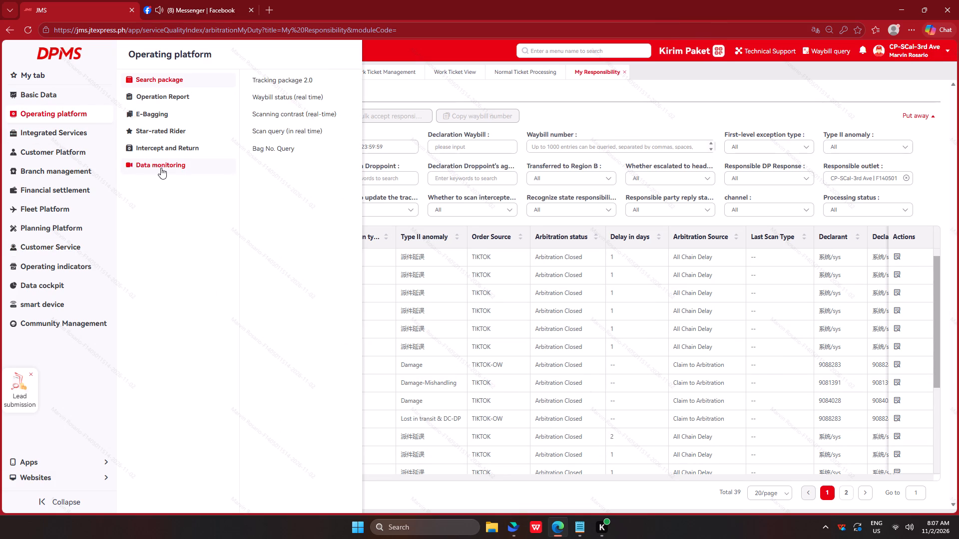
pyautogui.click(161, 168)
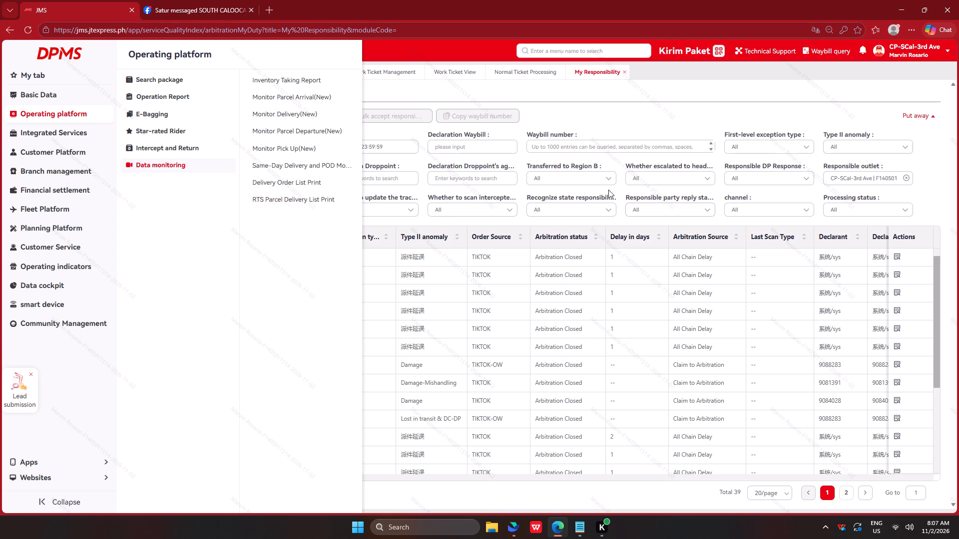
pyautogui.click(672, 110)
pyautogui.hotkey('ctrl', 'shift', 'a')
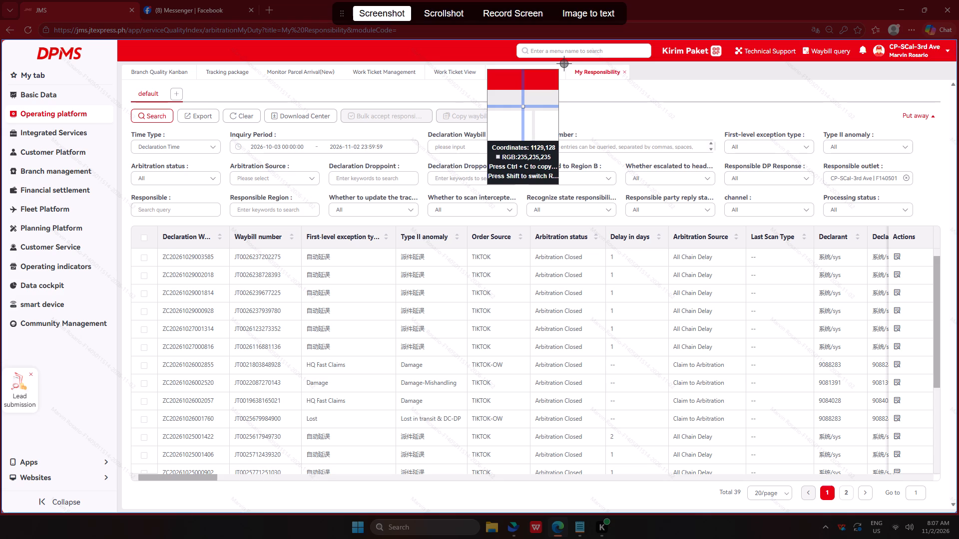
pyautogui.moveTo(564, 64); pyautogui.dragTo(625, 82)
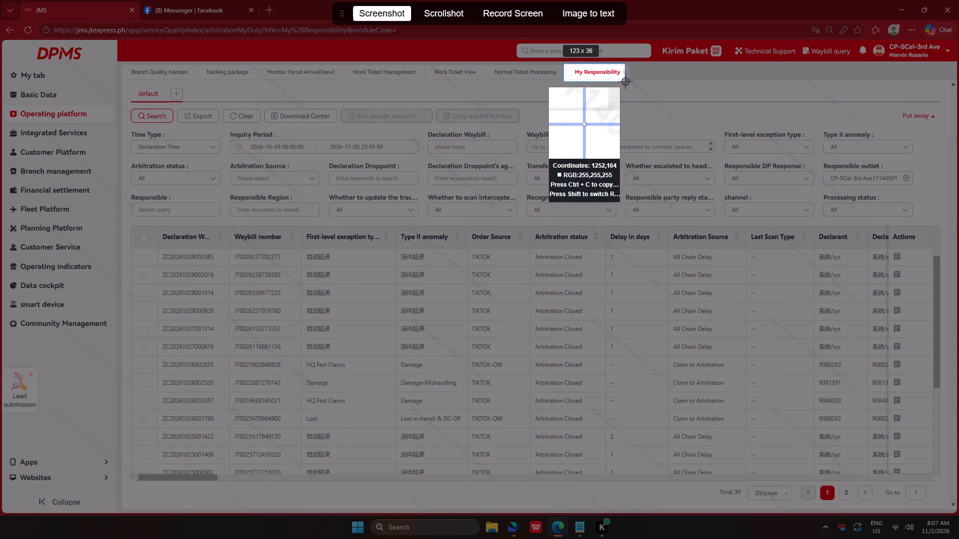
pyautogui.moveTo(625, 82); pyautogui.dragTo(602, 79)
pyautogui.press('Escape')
# Copy a screenshot of the My Responsibility page with red boxes around the page title, inquiry period and results table.
pyautogui.hotkey('ctrl', 'shift', 'a')
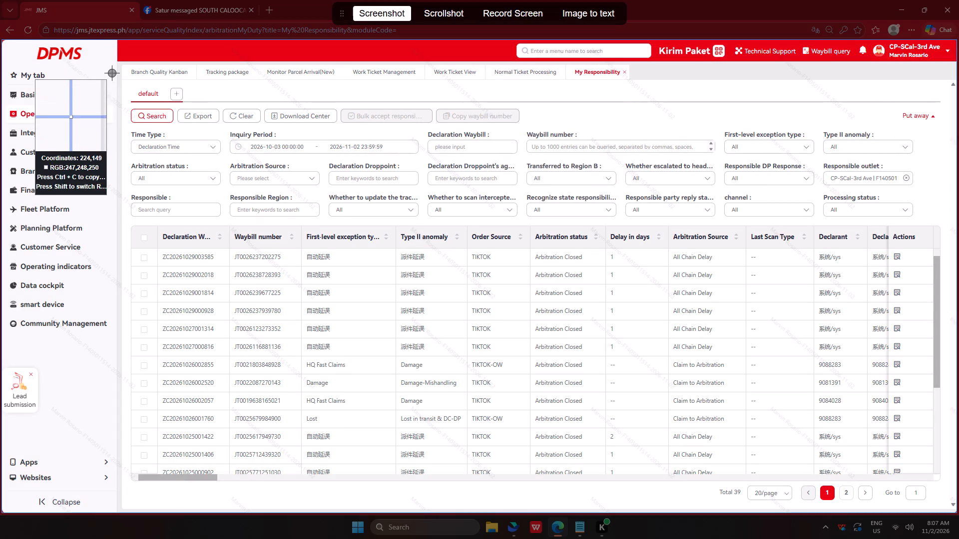
pyautogui.moveTo(116, 37); pyautogui.dragTo(958, 538)
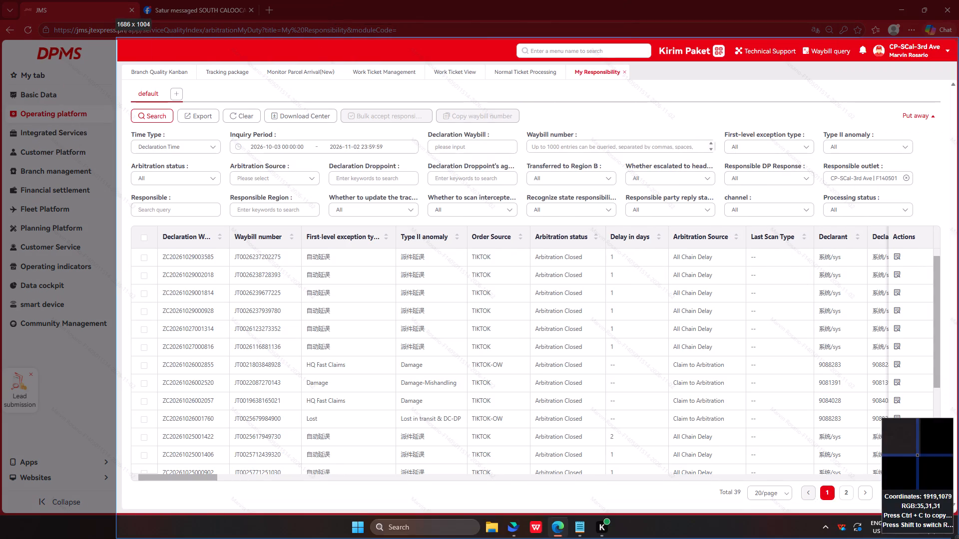
pyautogui.moveTo(958, 538); pyautogui.dragTo(958, 515)
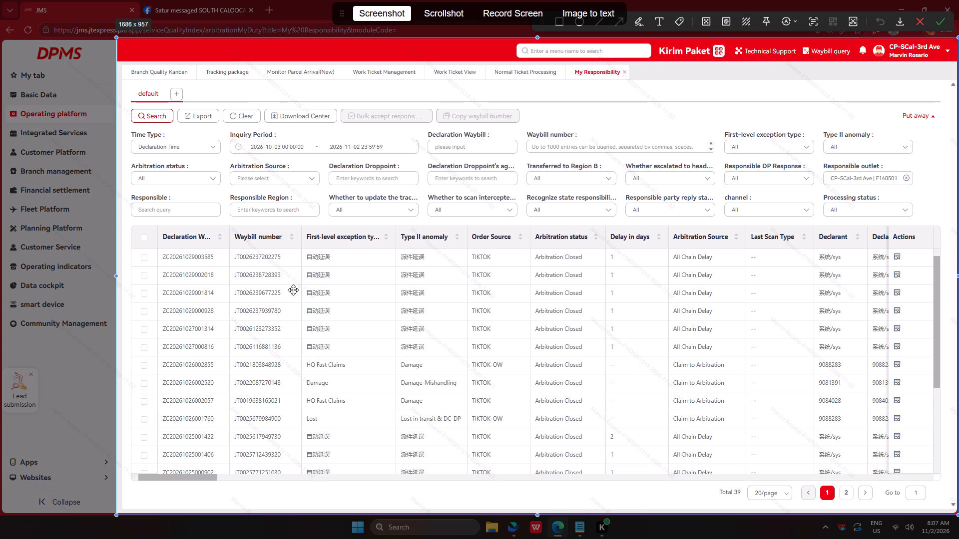
pyautogui.click(555, 26)
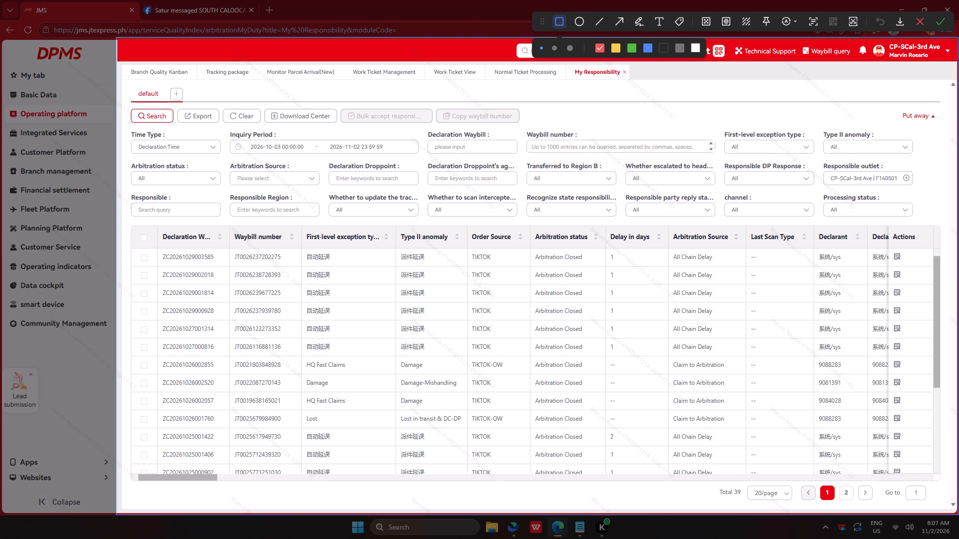
pyautogui.moveTo(630, 81); pyautogui.dragTo(564, 62)
pyautogui.moveTo(564, 62); pyautogui.dragTo(565, 62)
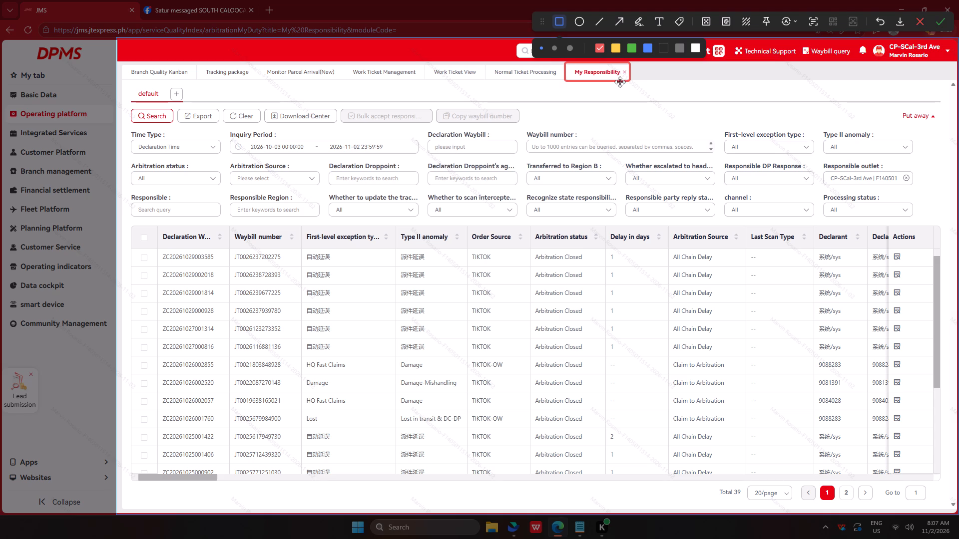
pyautogui.click(630, 80)
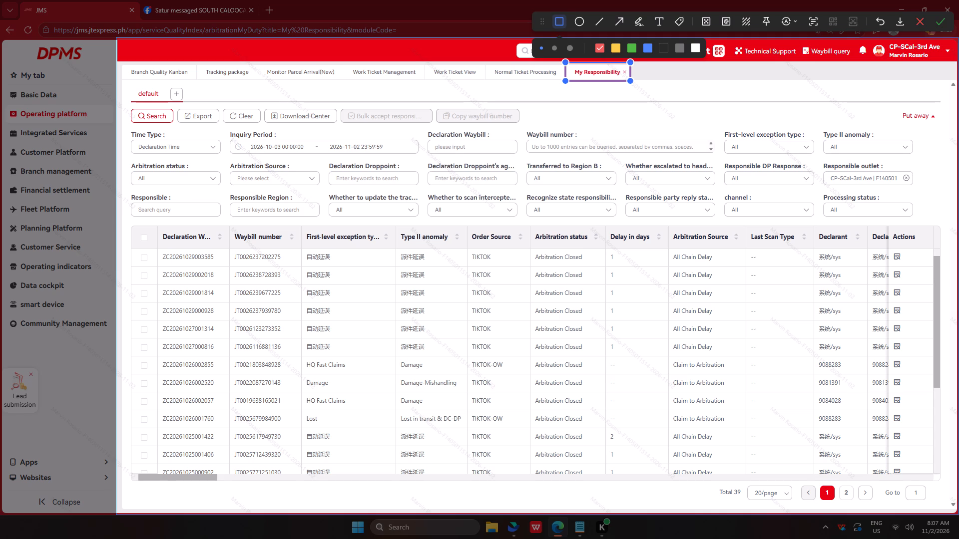
pyautogui.moveTo(228, 137); pyautogui.dragTo(419, 156)
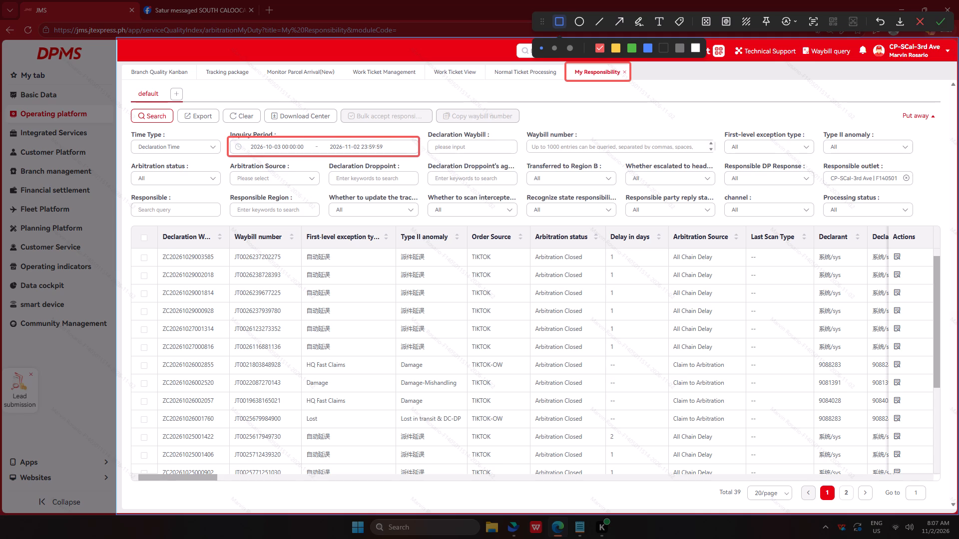
pyautogui.moveTo(419, 156); pyautogui.dragTo(422, 156)
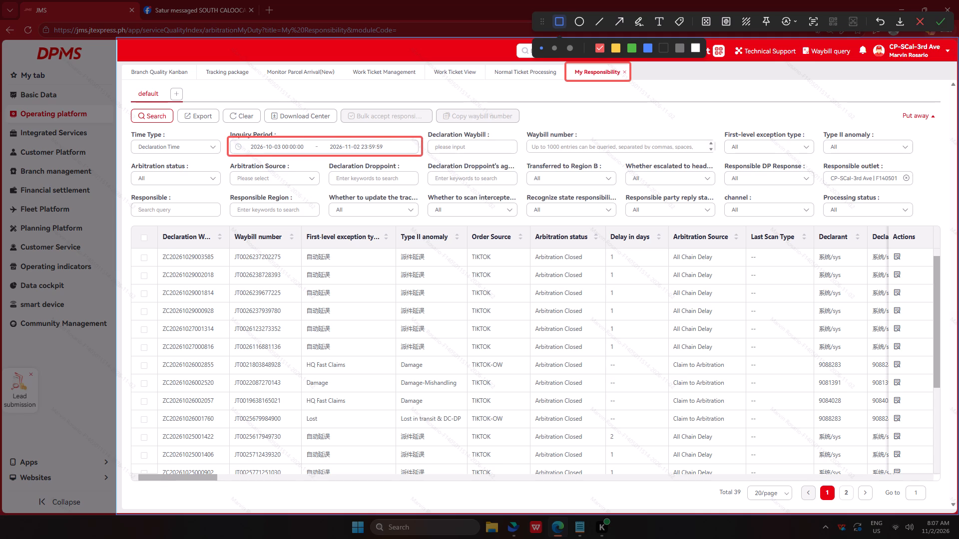
pyautogui.moveTo(422, 156); pyautogui.dragTo(420, 156)
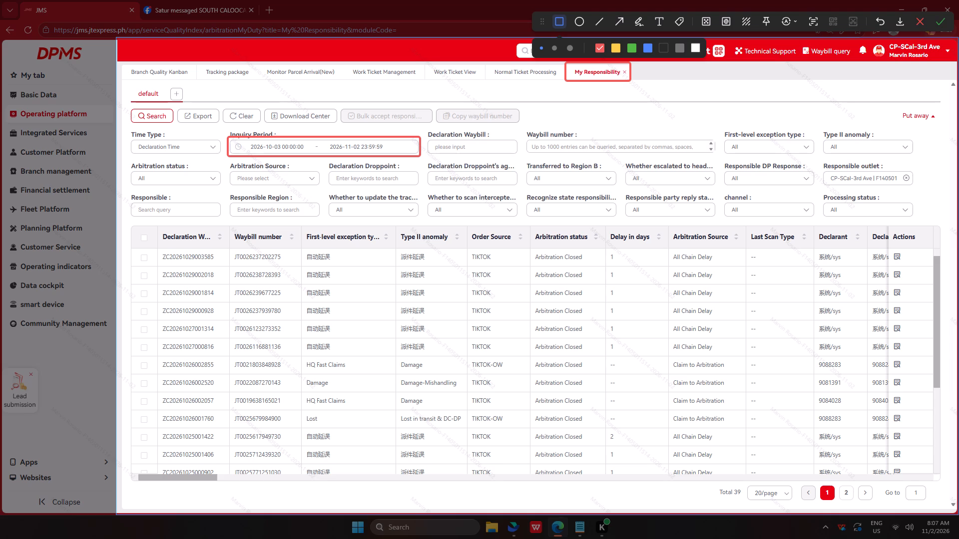
pyautogui.moveTo(119, 213); pyautogui.dragTo(910, 503)
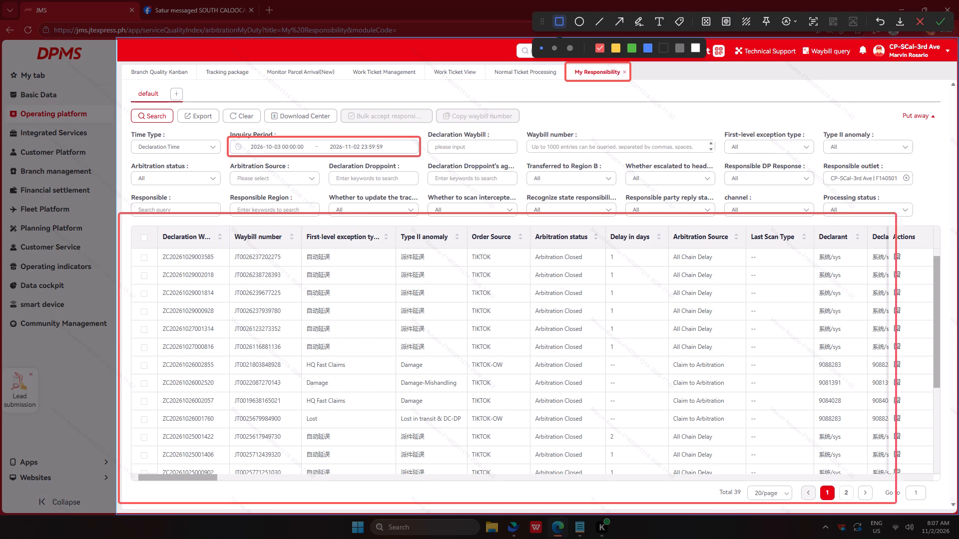
pyautogui.moveTo(910, 503); pyautogui.dragTo(946, 483)
pyautogui.click(939, 25)
# Switch to Lark and paste the annotated screenshot into a message draft for the ARBITRATION FOR RESPONSE CAMANAVA group.
pyautogui.hotkey('alt', 'Tab')
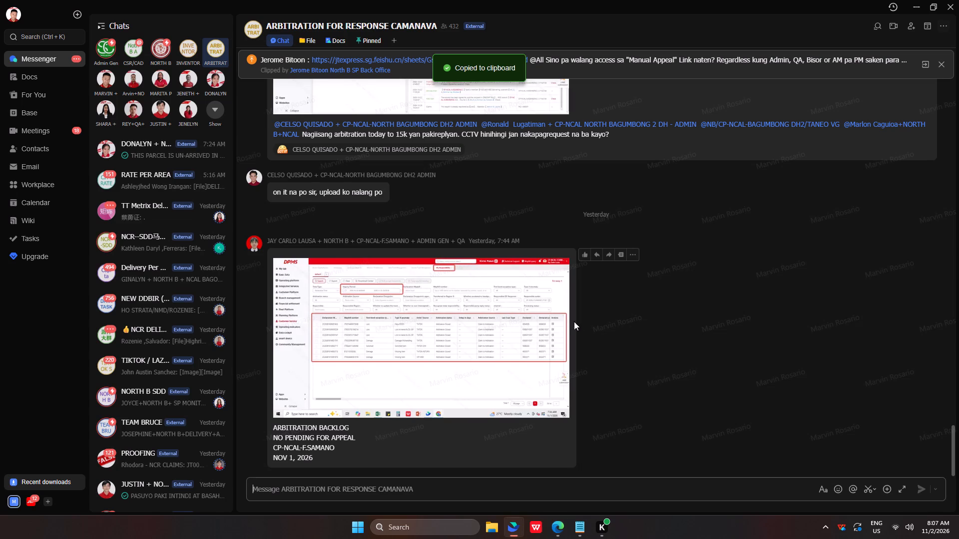
pyautogui.scroll(-5, 541, 356)
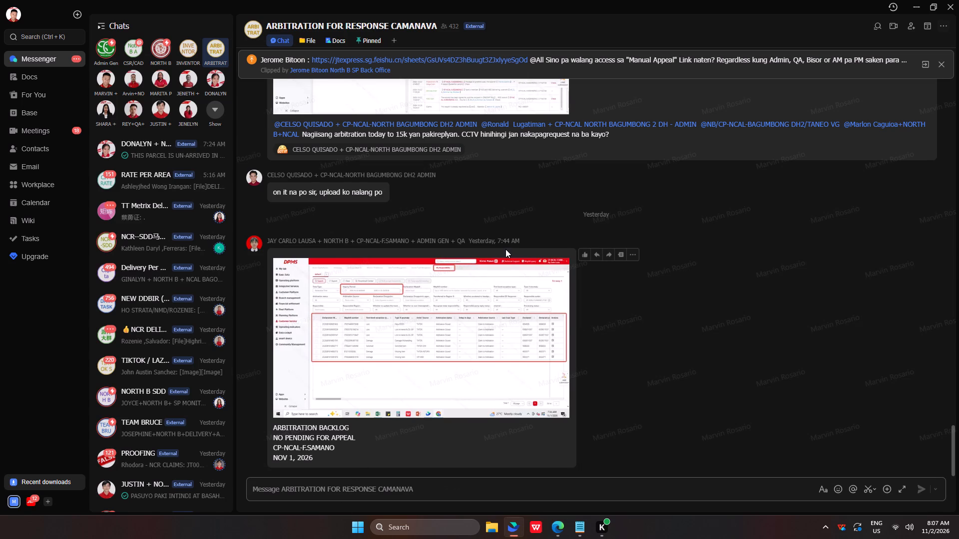
pyautogui.click(338, 490)
pyautogui.hotkey('ctrl', 'v')
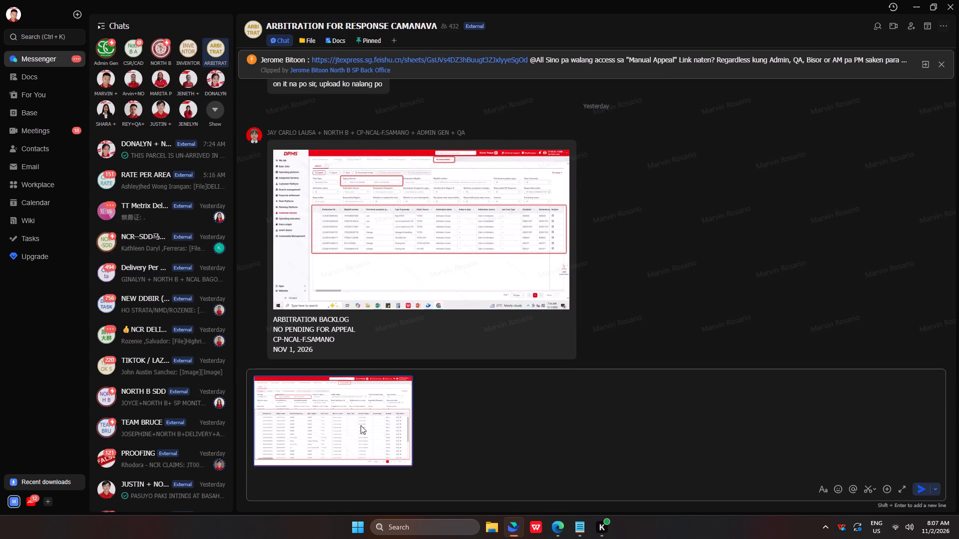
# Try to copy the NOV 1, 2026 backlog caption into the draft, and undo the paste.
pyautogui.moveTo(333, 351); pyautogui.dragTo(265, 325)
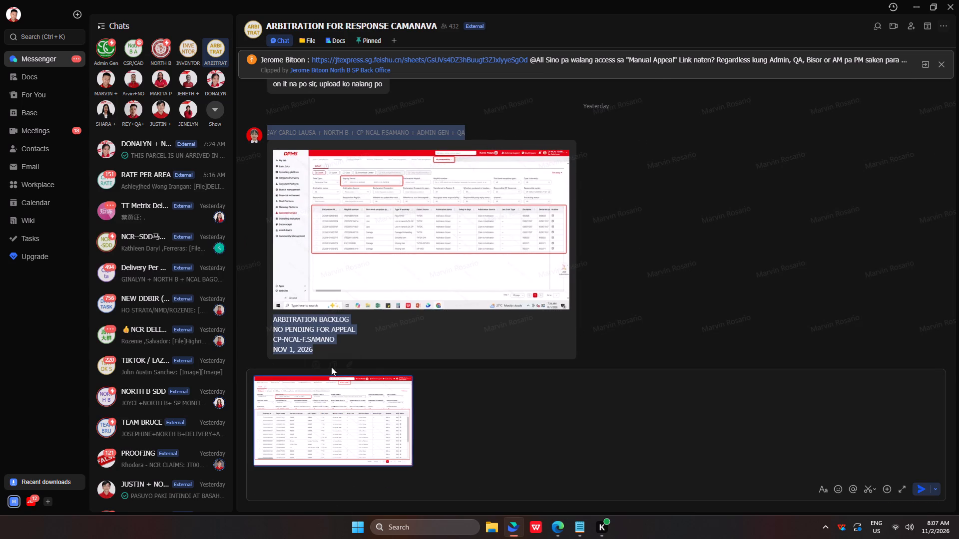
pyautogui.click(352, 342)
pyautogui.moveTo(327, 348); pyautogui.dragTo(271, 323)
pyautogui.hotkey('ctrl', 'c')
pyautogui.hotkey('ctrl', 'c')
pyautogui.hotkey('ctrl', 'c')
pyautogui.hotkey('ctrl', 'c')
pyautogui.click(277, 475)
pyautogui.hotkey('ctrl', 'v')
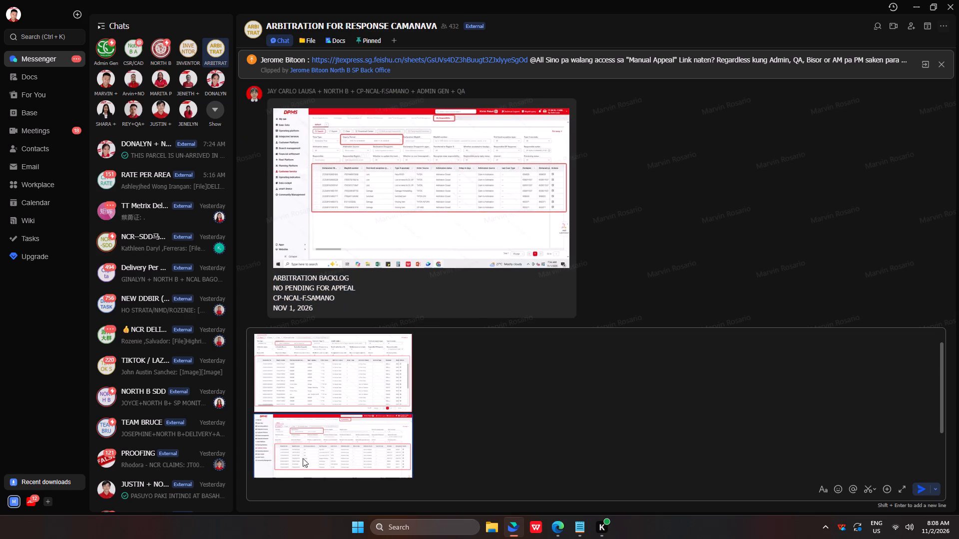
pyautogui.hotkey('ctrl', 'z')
# Copy the four-line ARBITRATION BACKLOG caption from the NOV 1, 2026 post and paste it below the screenshot in the draft.
pyautogui.moveTo(320, 354); pyautogui.dragTo(306, 350)
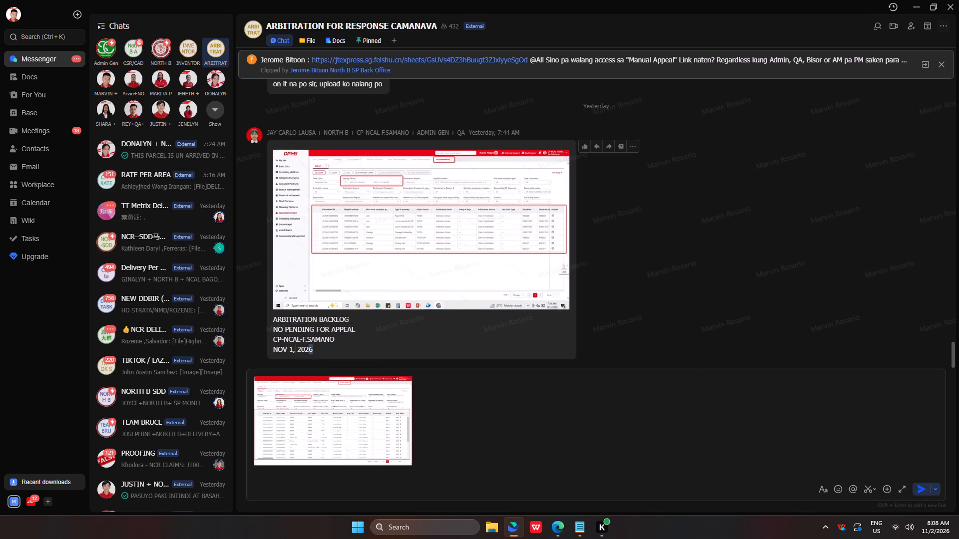
pyautogui.moveTo(306, 350); pyautogui.dragTo(273, 321)
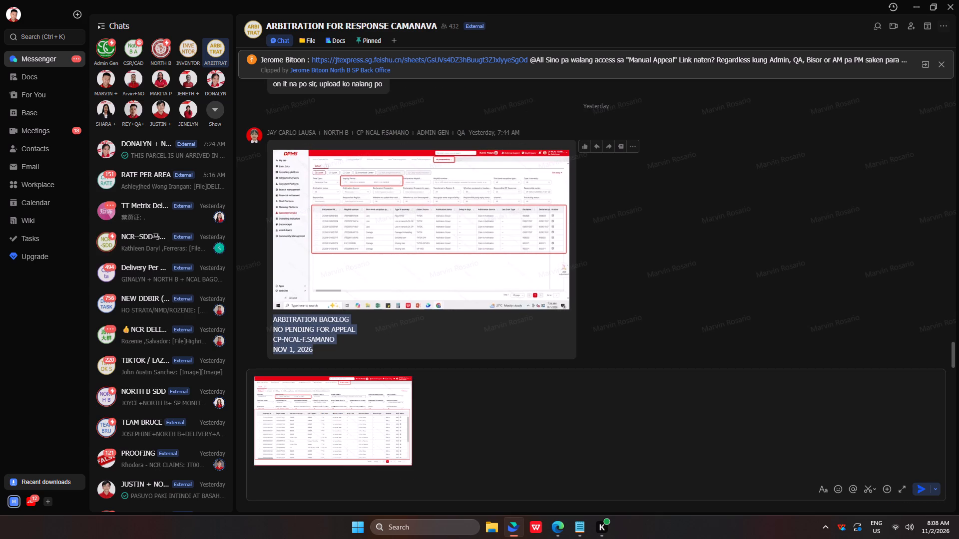
pyautogui.click(370, 340)
pyautogui.moveTo(272, 319); pyautogui.dragTo(324, 361)
pyautogui.hotkey('ctrl', 'c')
pyautogui.hotkey('ctrl', 'c')
pyautogui.hotkey('ctrl', 'c')
pyautogui.click(278, 472)
pyautogui.hotkey('ctrl', 'v')
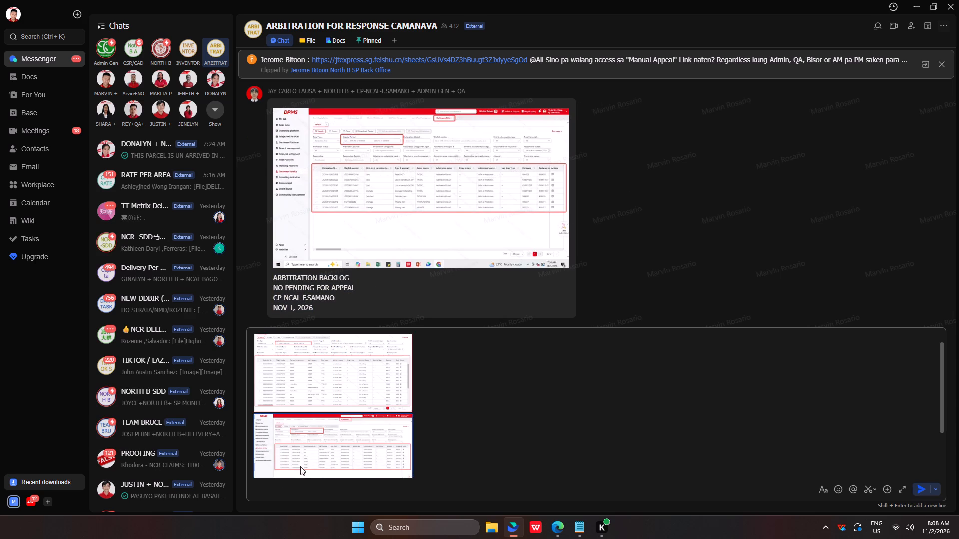
pyautogui.scroll(-6, 398, 453)
pyautogui.scroll(15, 438, 442)
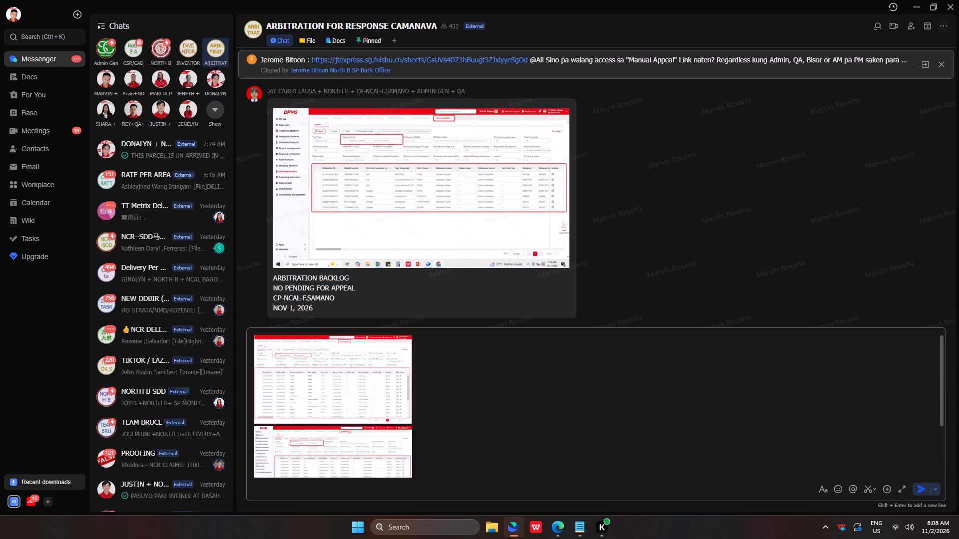
pyautogui.scroll(-5, 441, 441)
pyautogui.scroll(3, 391, 415)
pyautogui.scroll(-2, 392, 418)
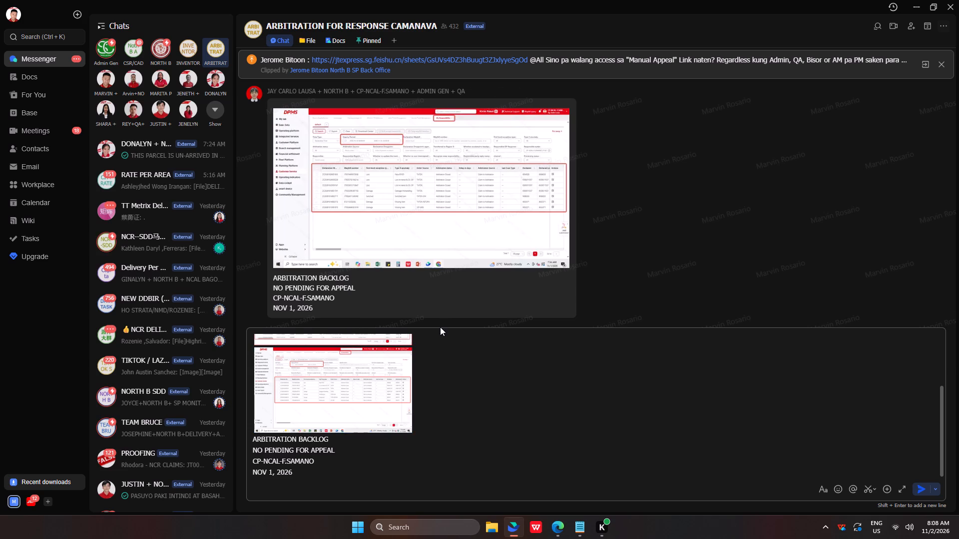
# Delete the other branch's pasted screenshot and the leftover blank line from the draft, keeping the new screenshot and caption.
pyautogui.click(438, 177)
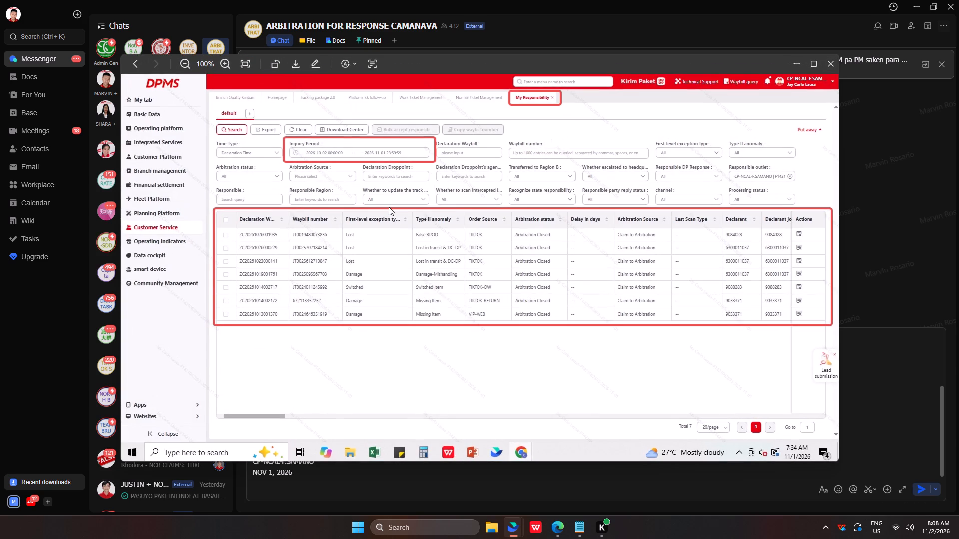
pyautogui.click(824, 67)
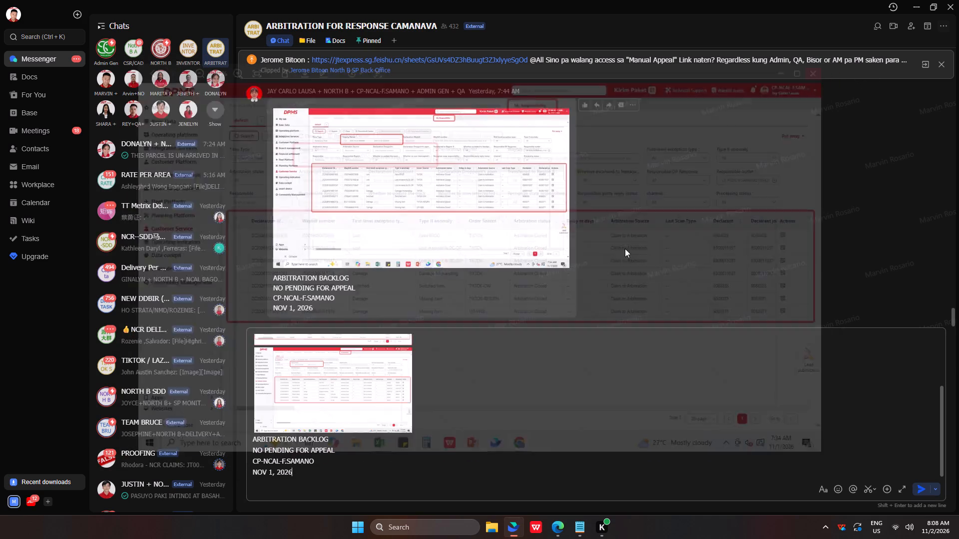
pyautogui.click(391, 389)
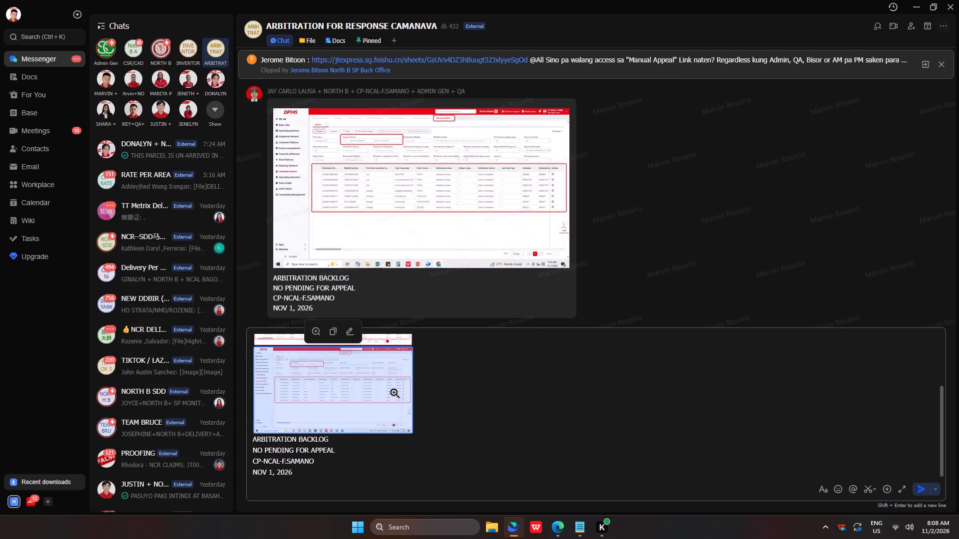
pyautogui.press('Delete')
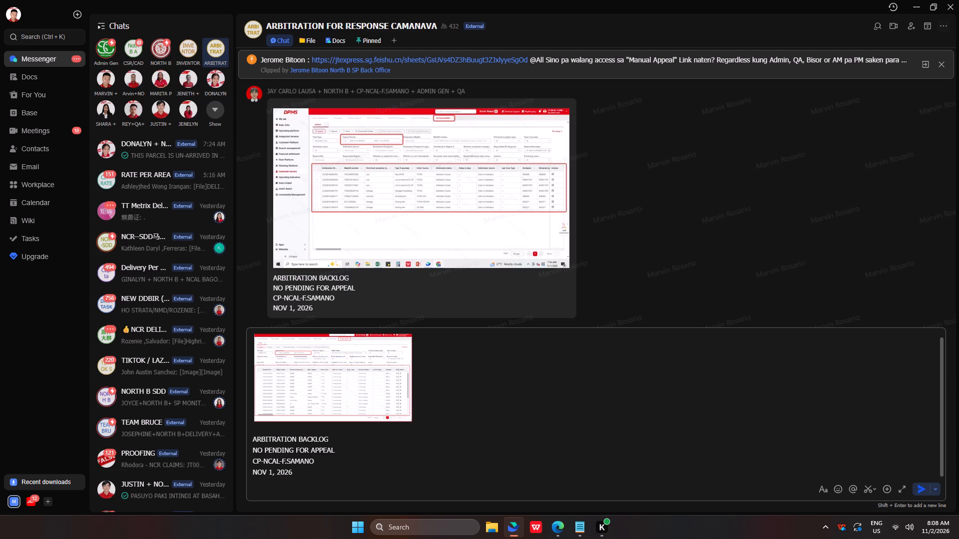
pyautogui.click(253, 438)
pyautogui.press('BackSpace')
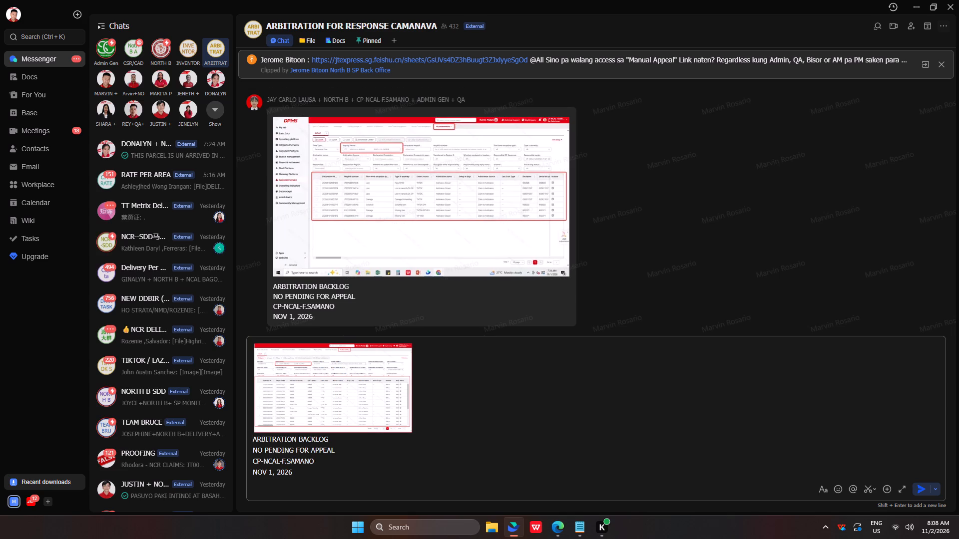
# Change the caption's branch to CP-SCAL 3RD AVE and its date to NOVEMBER 02, 2026, and send the message.
pyautogui.moveTo(322, 461); pyautogui.dragTo(247, 460)
pyautogui.press('c')
pyautogui.write('P-SCAL 3RD AVE')
pyautogui.moveTo(301, 474); pyautogui.dragTo(265, 477)
pyautogui.press('e')
pyautogui.write('MBER 02, 2026')
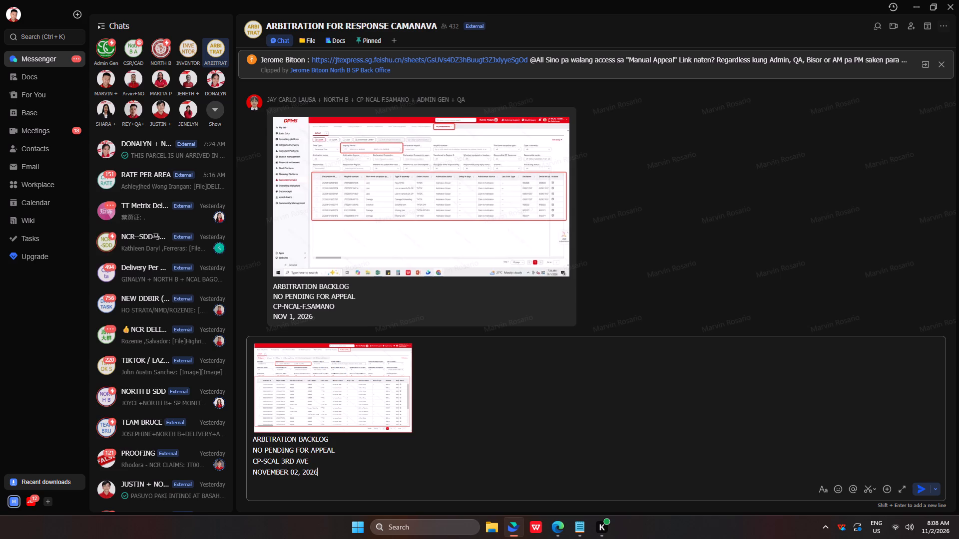
pyautogui.press('Return')
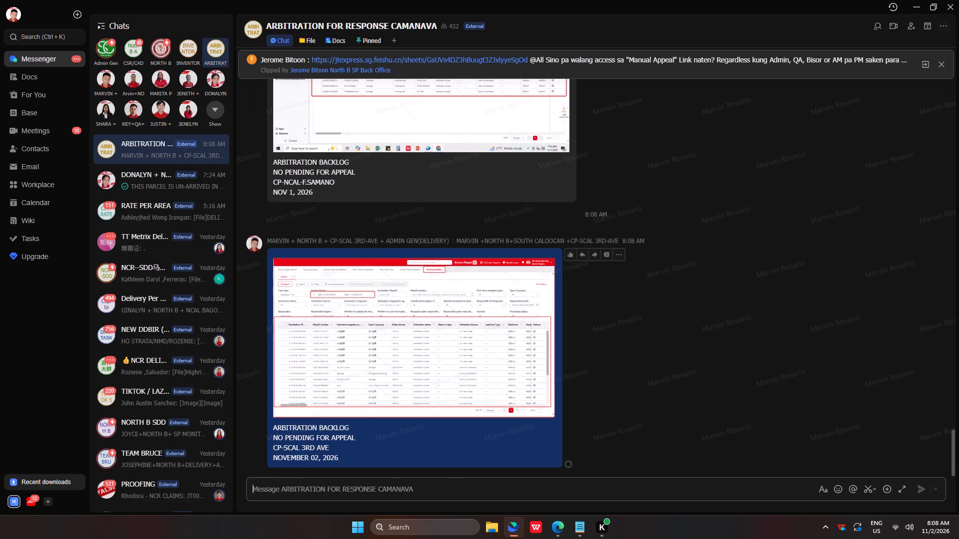
pyautogui.scroll(-8, 381, 410)
pyautogui.scroll(9, 448, 393)
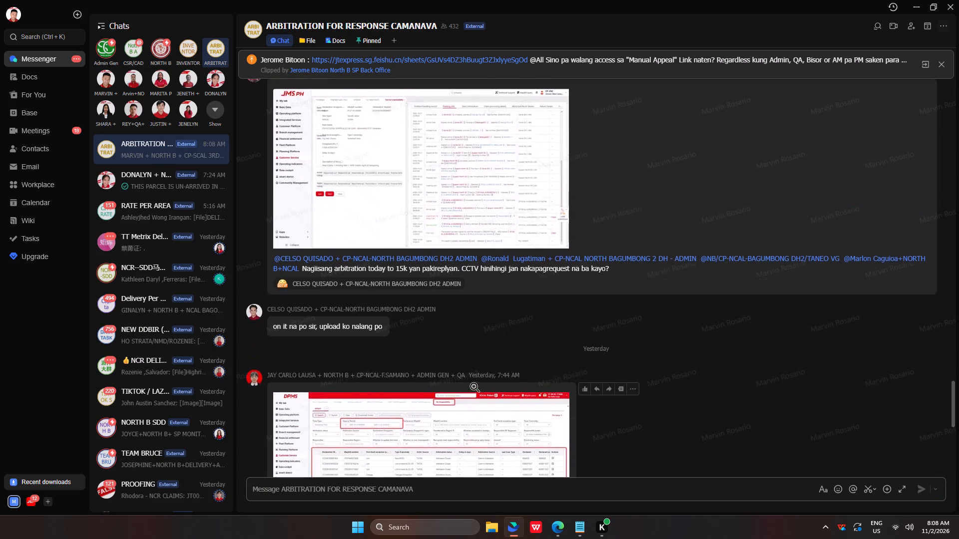
pyautogui.scroll(5, 471, 383)
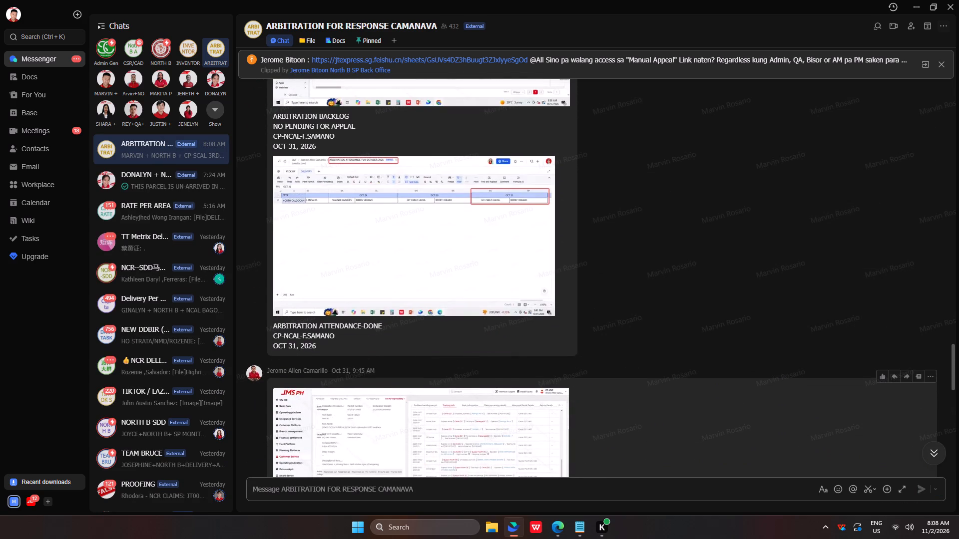
pyautogui.scroll(2, 465, 340)
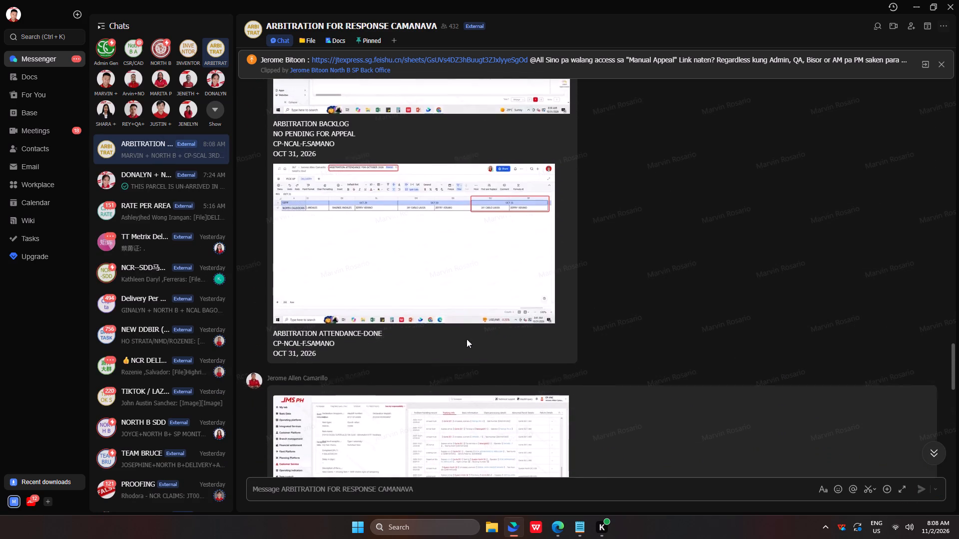
pyautogui.scroll(3, 467, 339)
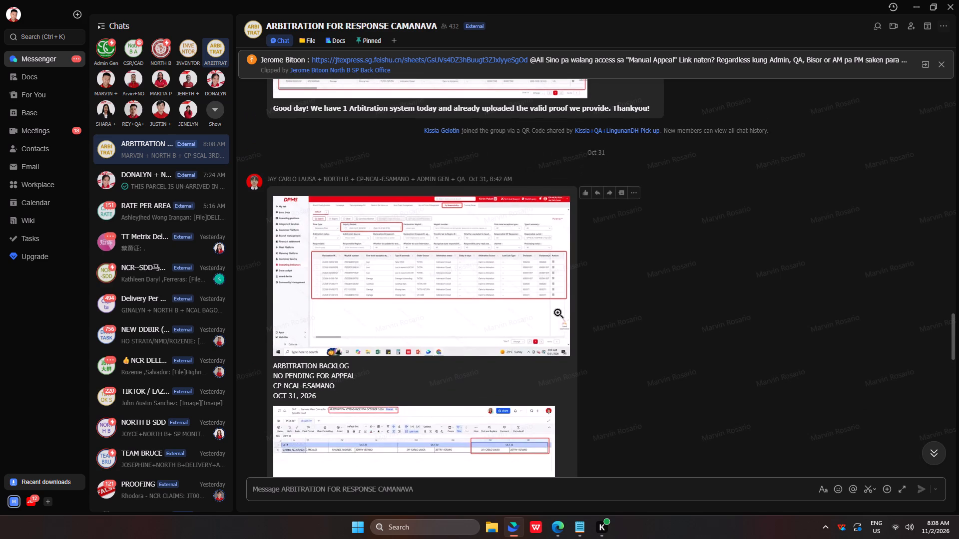
pyautogui.scroll(8, 561, 318)
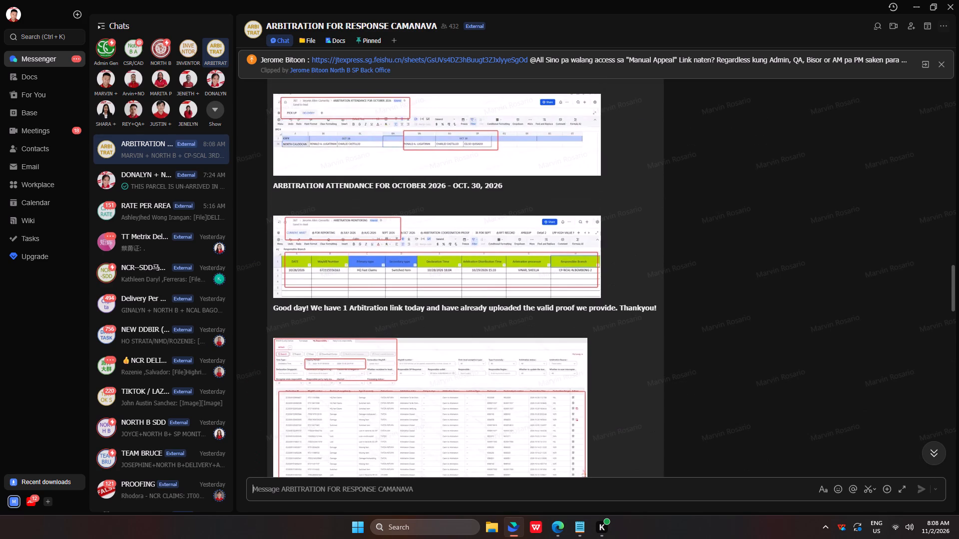
pyautogui.scroll(5, 572, 321)
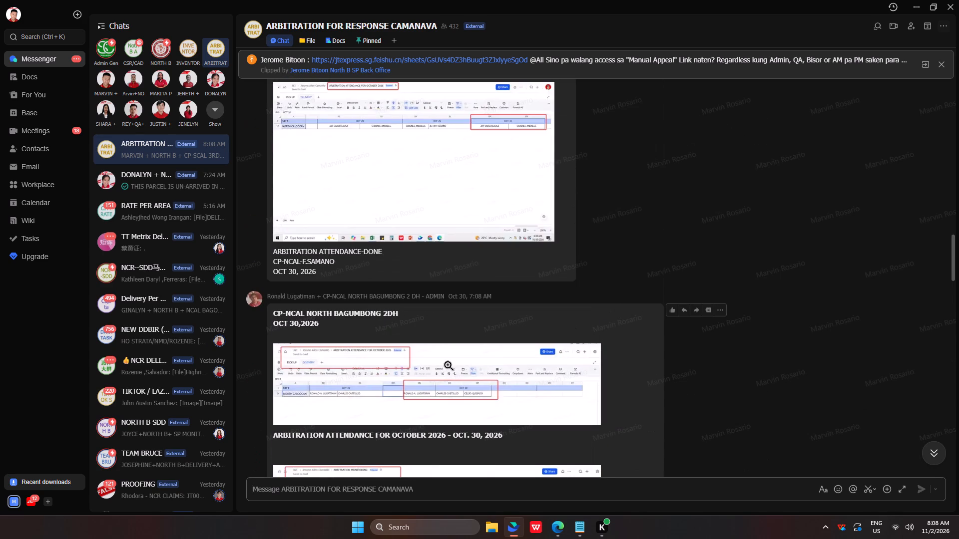
pyautogui.scroll(3, 445, 362)
pyautogui.scroll(5, 486, 326)
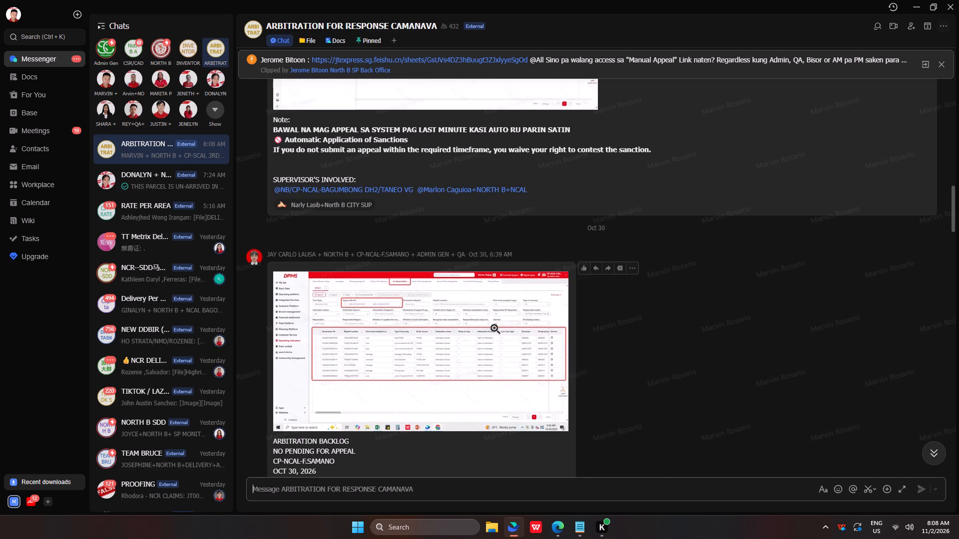
pyautogui.scroll(5, 491, 325)
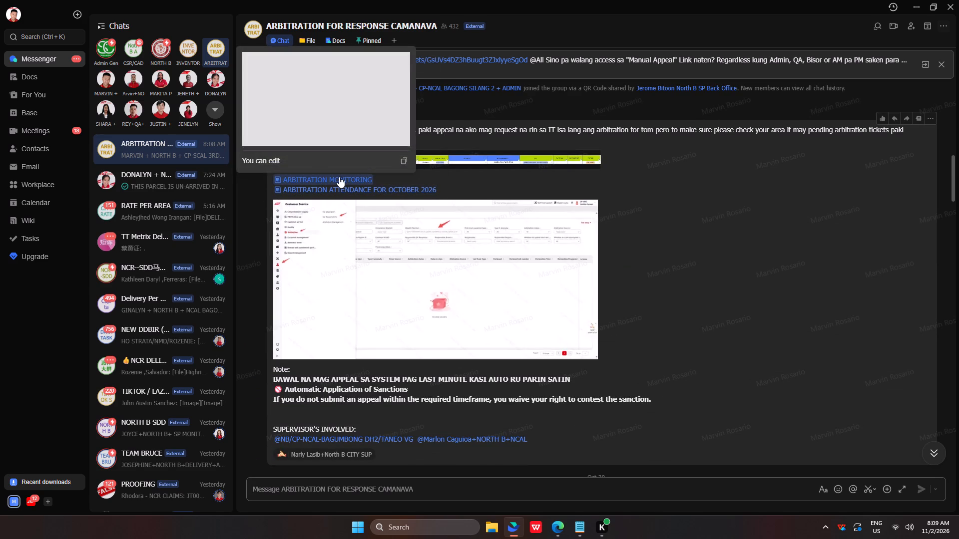
pyautogui.click(339, 177)
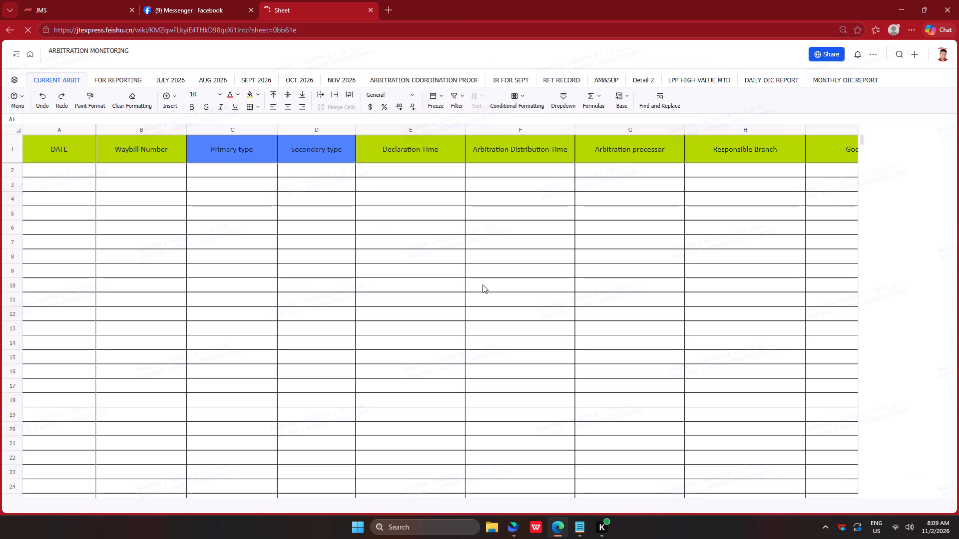
# Look through the sheet tabs of the ARBITRATION MONITORING workbook, towards the last ones.
pyautogui.click(482, 284)
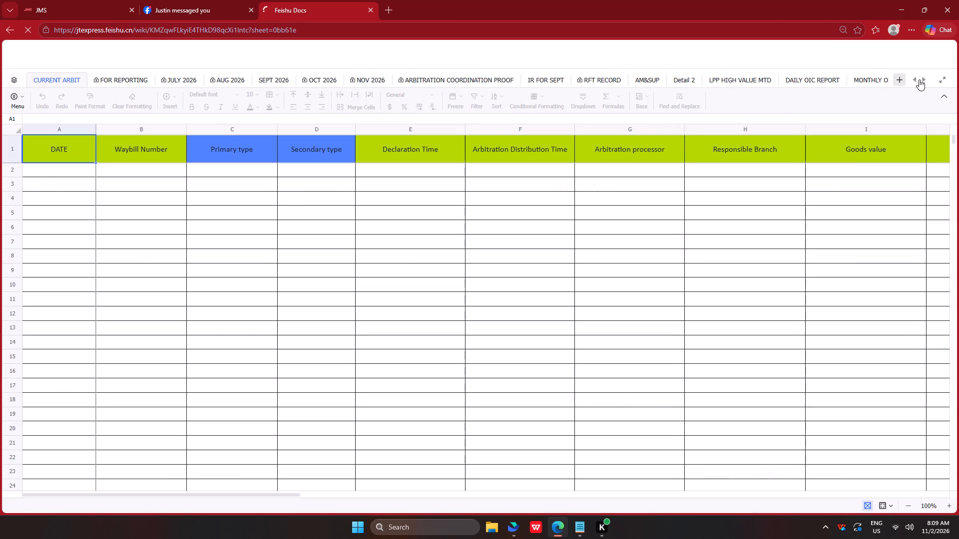
pyautogui.click(926, 80)
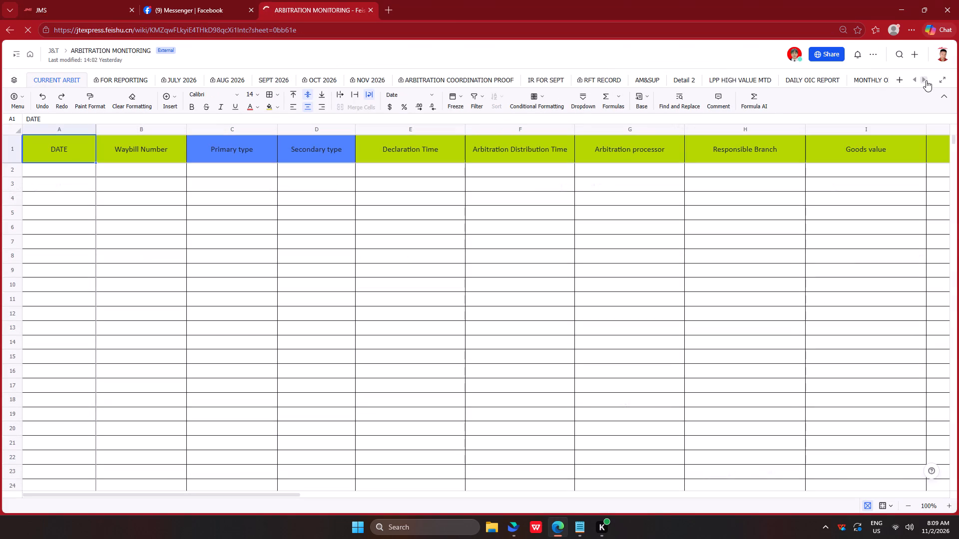
pyautogui.click(926, 80)
pyautogui.hotkey('alt', 'Tab')
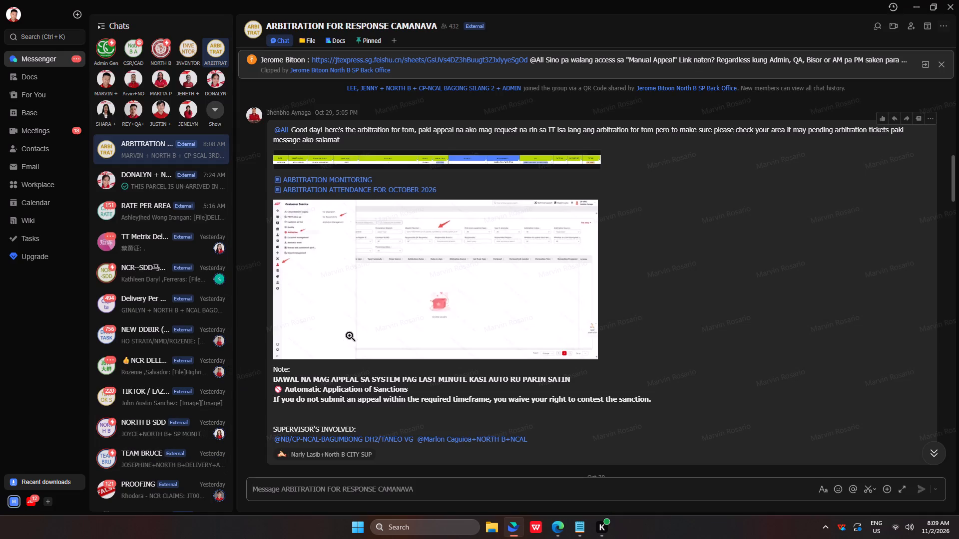
pyautogui.scroll(-9, 356, 303)
pyautogui.scroll(1, 357, 313)
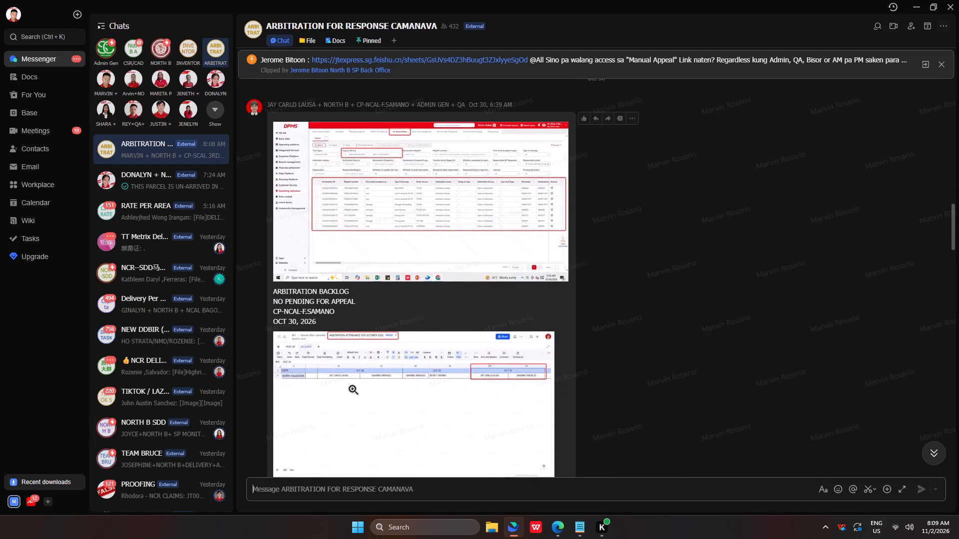
pyautogui.click(350, 385)
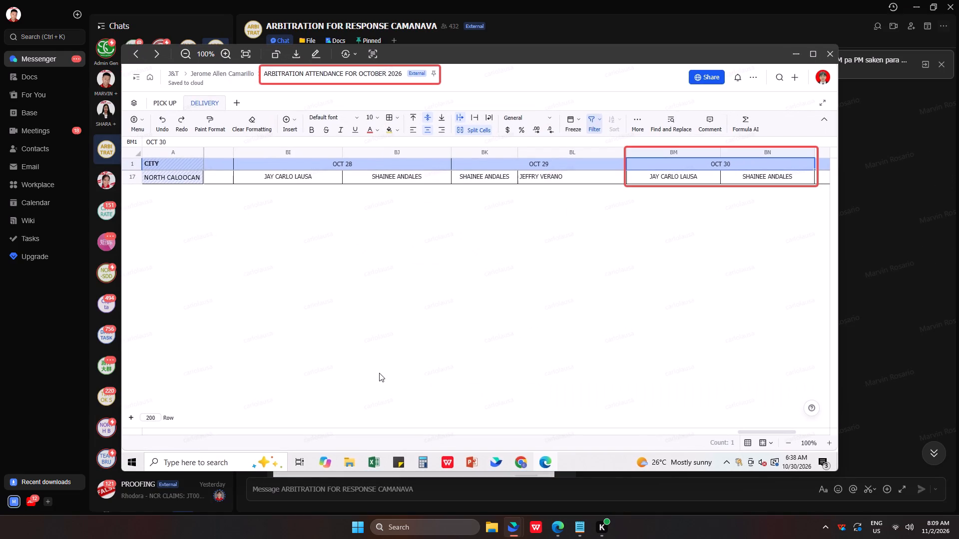
# Close the enlarged attendance screenshot and review the branches' arbitration backlog and attendance posts from OCT 30, 2026 through the newest message.
pyautogui.click(832, 50)
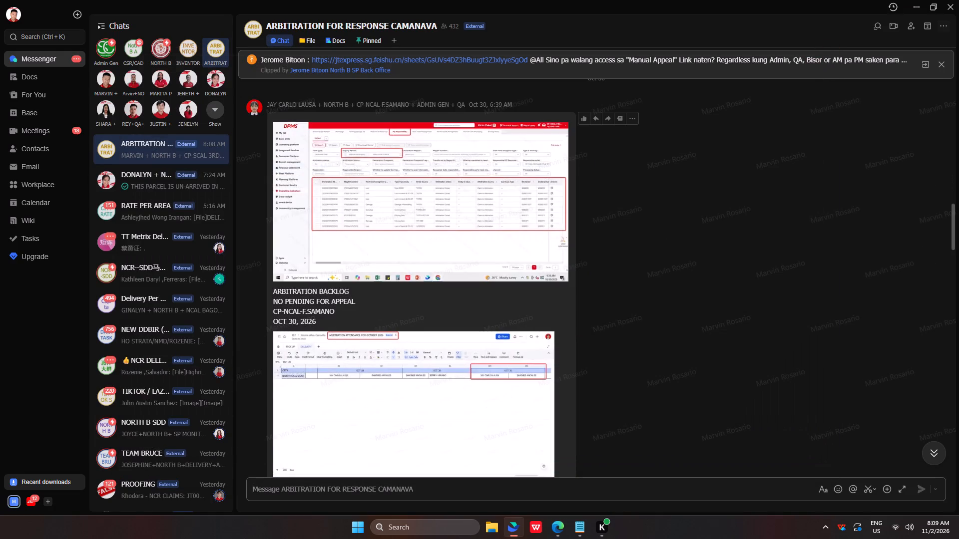
pyautogui.scroll(-12, 365, 375)
pyautogui.scroll(4, 361, 379)
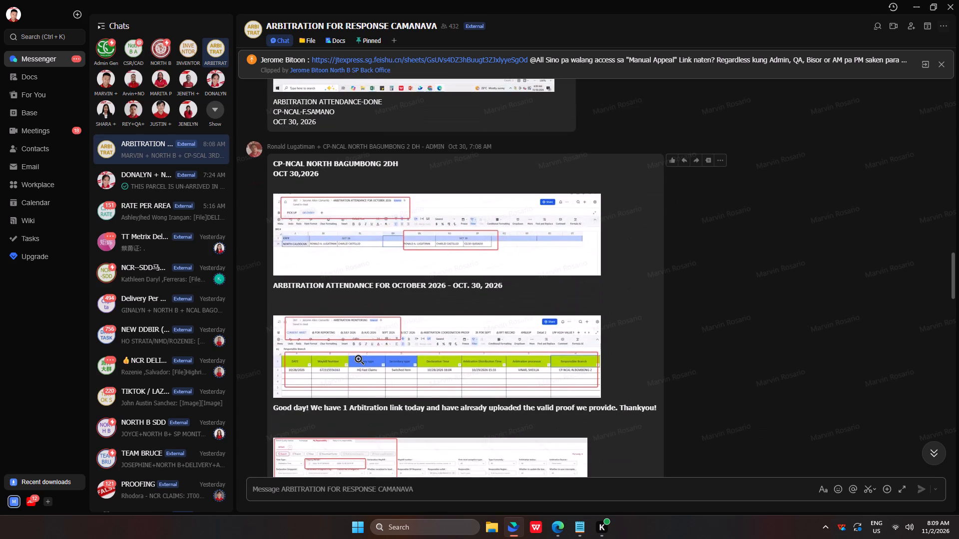
pyautogui.scroll(-2, 356, 356)
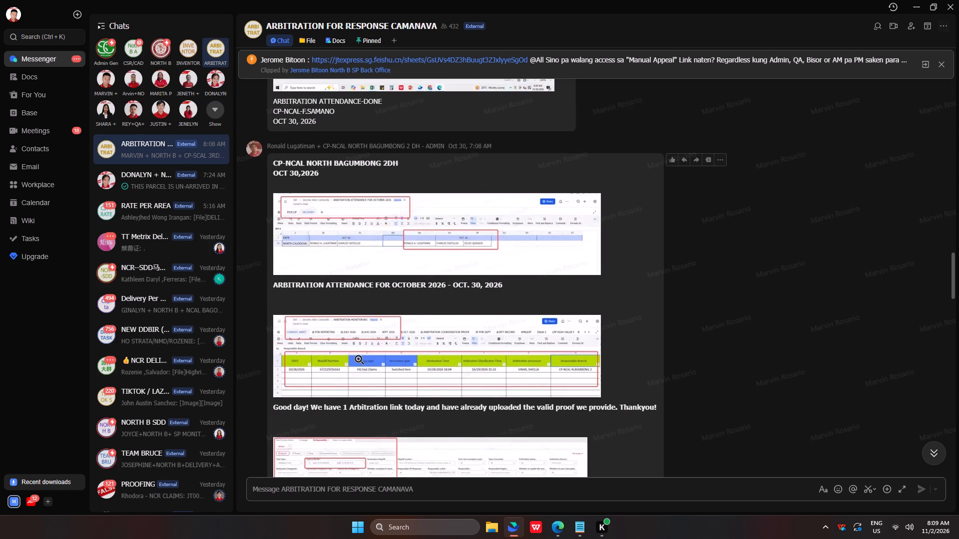
pyautogui.scroll(-13, 356, 356)
pyautogui.scroll(2, 366, 342)
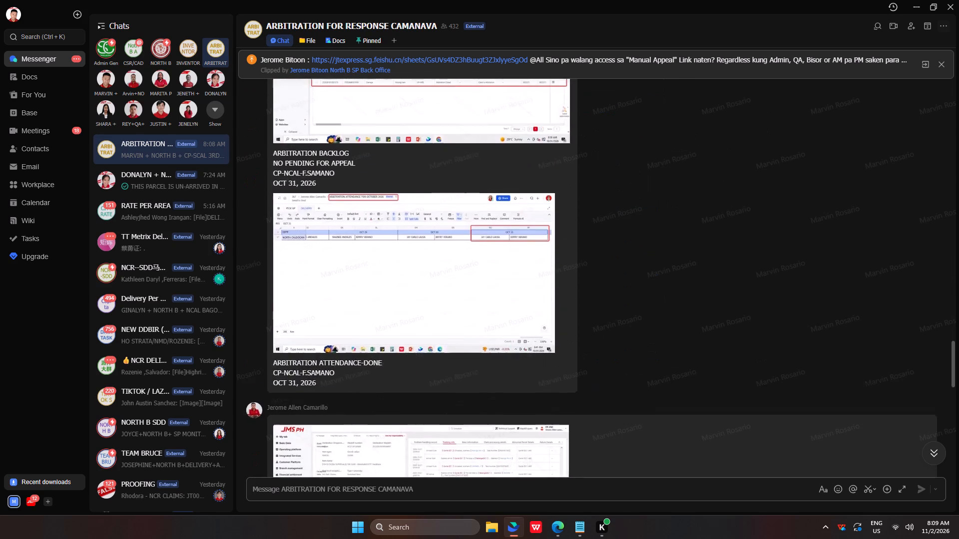
pyautogui.scroll(-6, 366, 342)
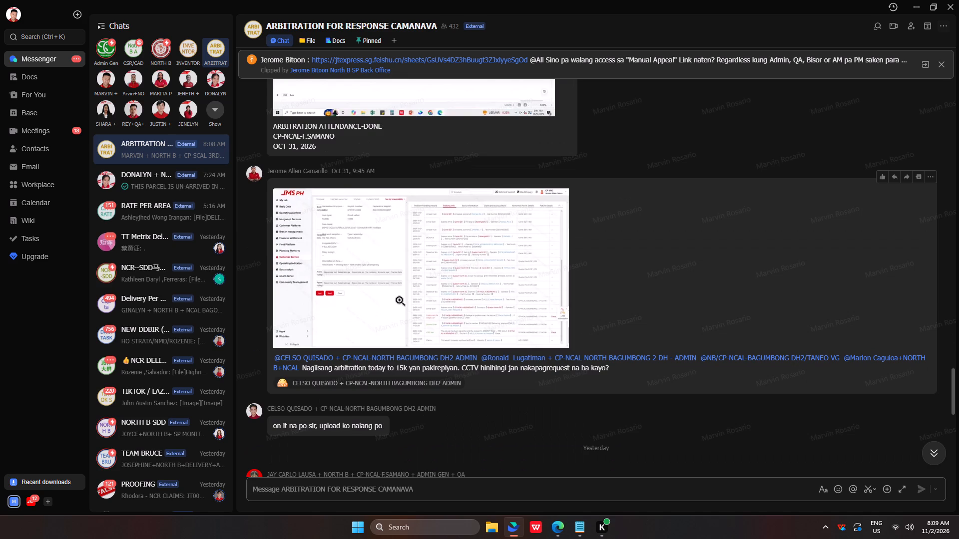
pyautogui.scroll(-19, 397, 297)
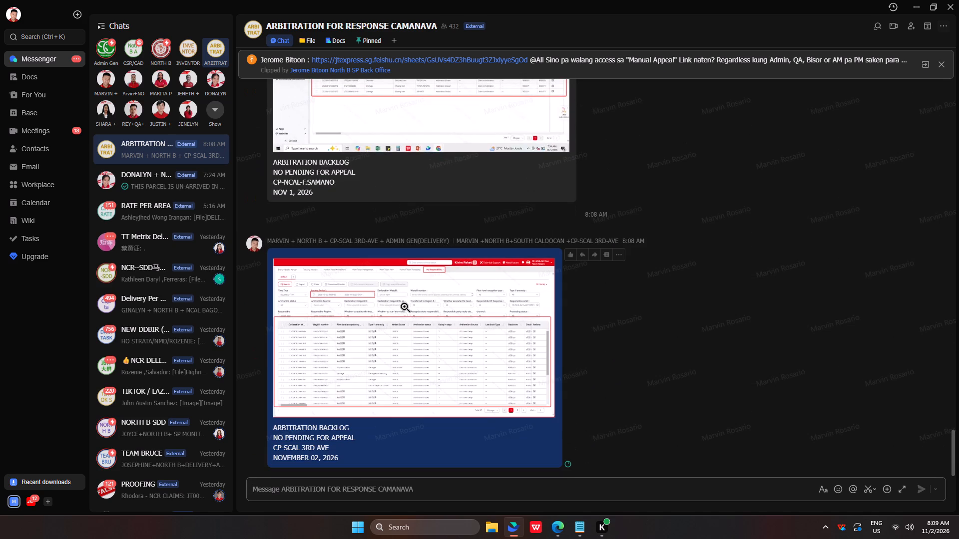
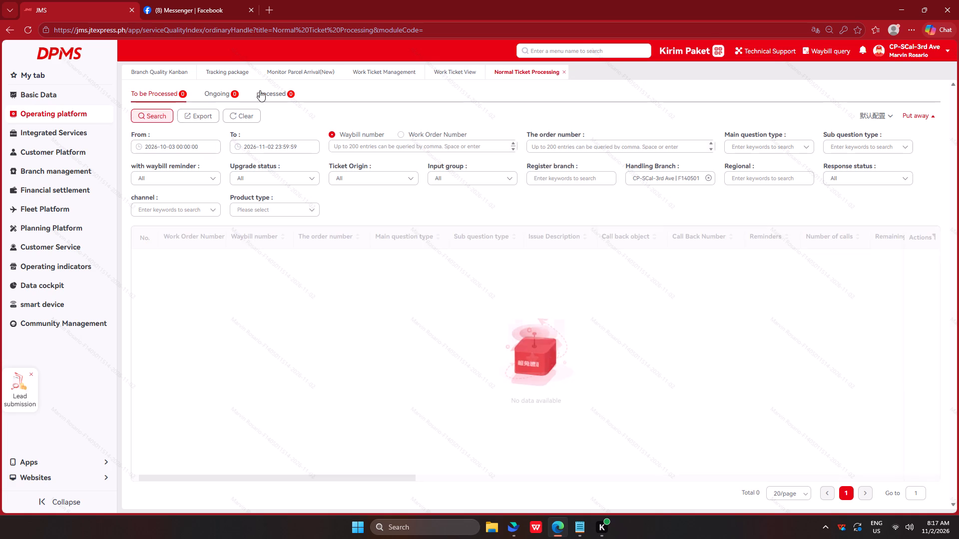
# Open the Monitor Parcel Arrival(New) page in JMS to check the branch's arrival summary.
pyautogui.click(308, 71)
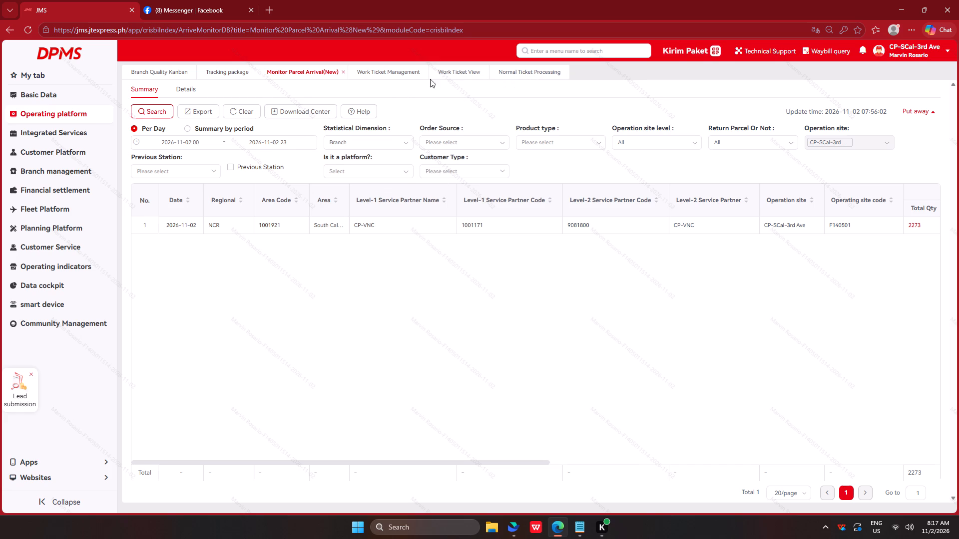
# Open the SortingCode Search and Misroute Report pages in JMS and look over both.
pyautogui.click(44, 69)
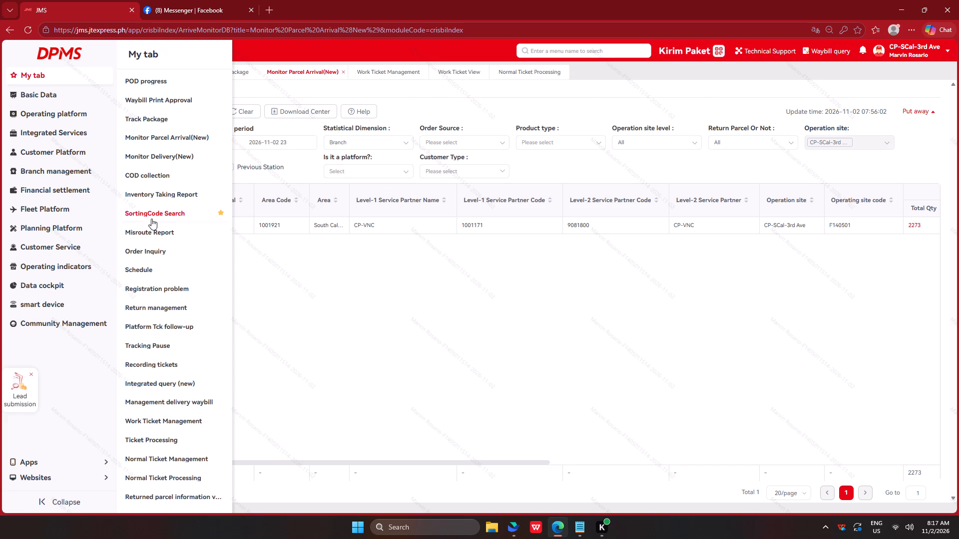
pyautogui.click(152, 218)
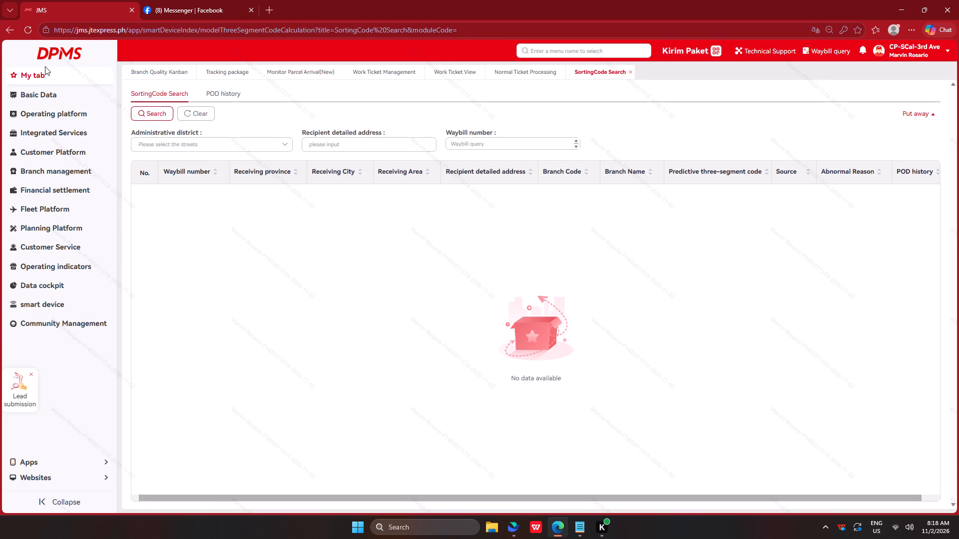
pyautogui.click(46, 80)
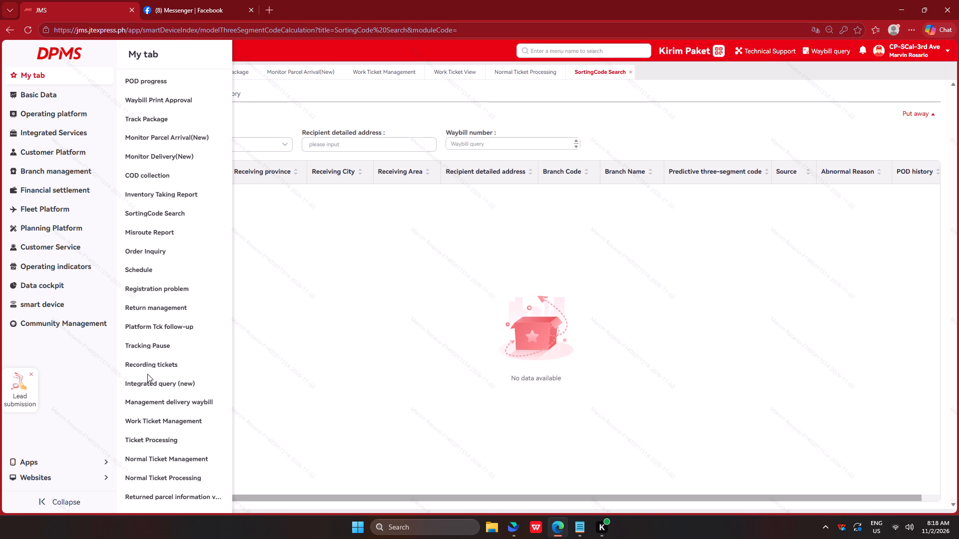
pyautogui.click(157, 235)
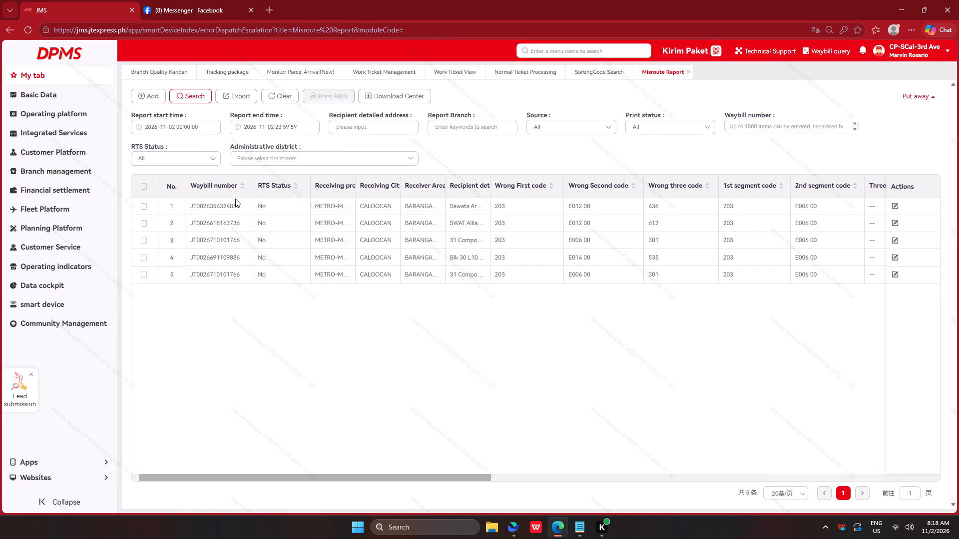
pyautogui.click(594, 75)
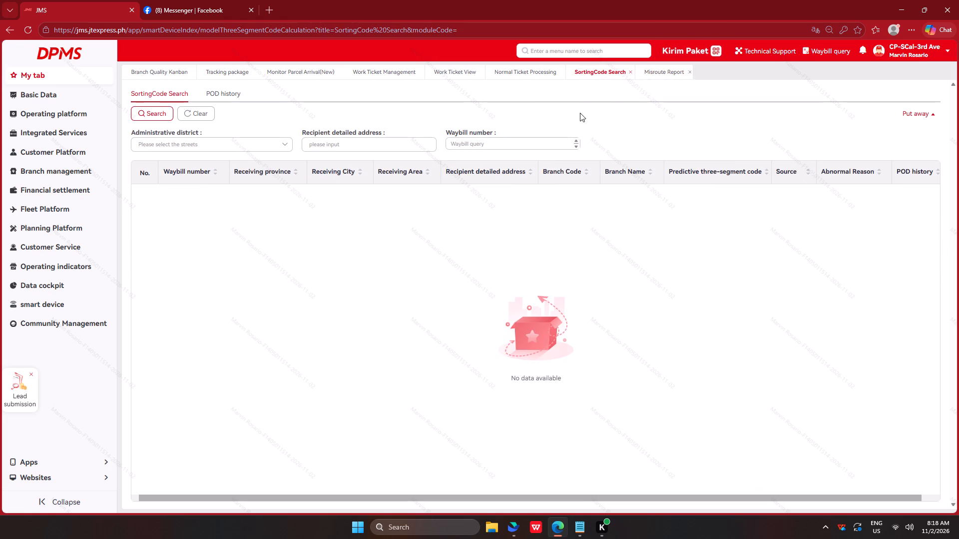
pyautogui.click(655, 73)
pyautogui.click(158, 96)
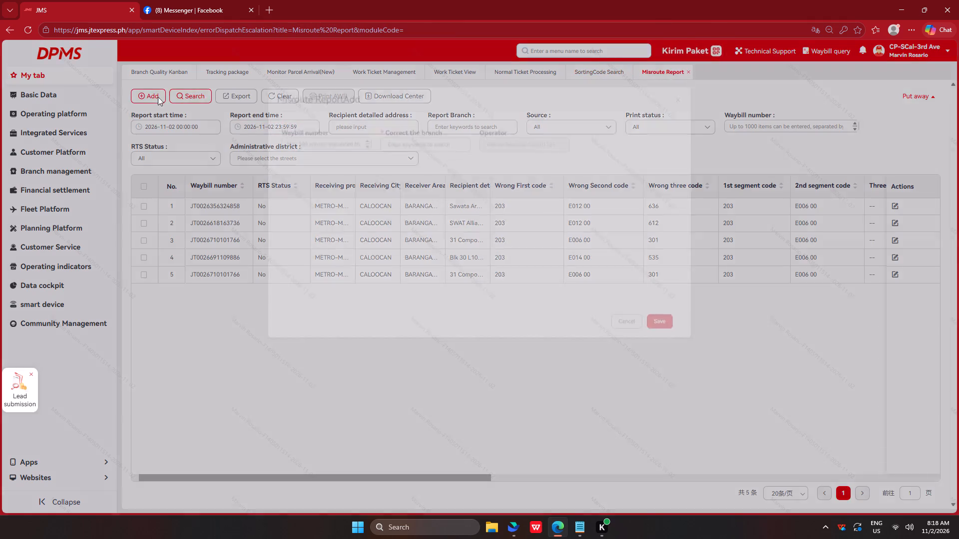
pyautogui.click(314, 155)
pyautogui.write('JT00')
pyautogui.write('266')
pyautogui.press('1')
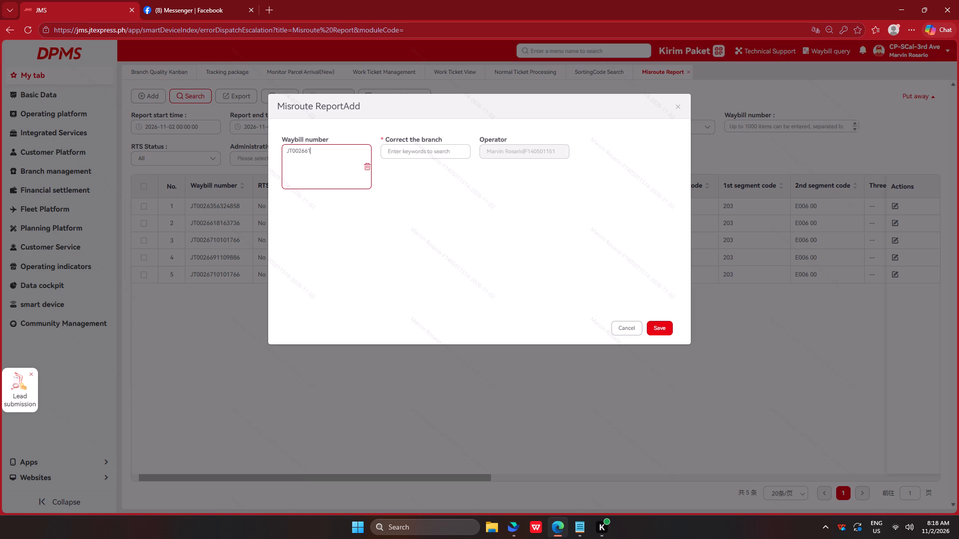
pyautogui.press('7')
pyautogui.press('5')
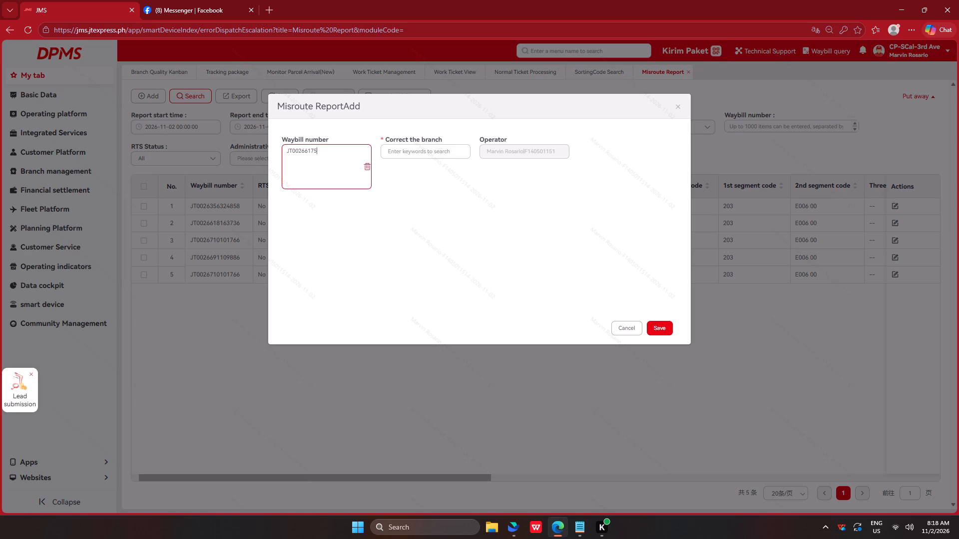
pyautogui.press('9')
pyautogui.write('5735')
pyautogui.click(411, 148)
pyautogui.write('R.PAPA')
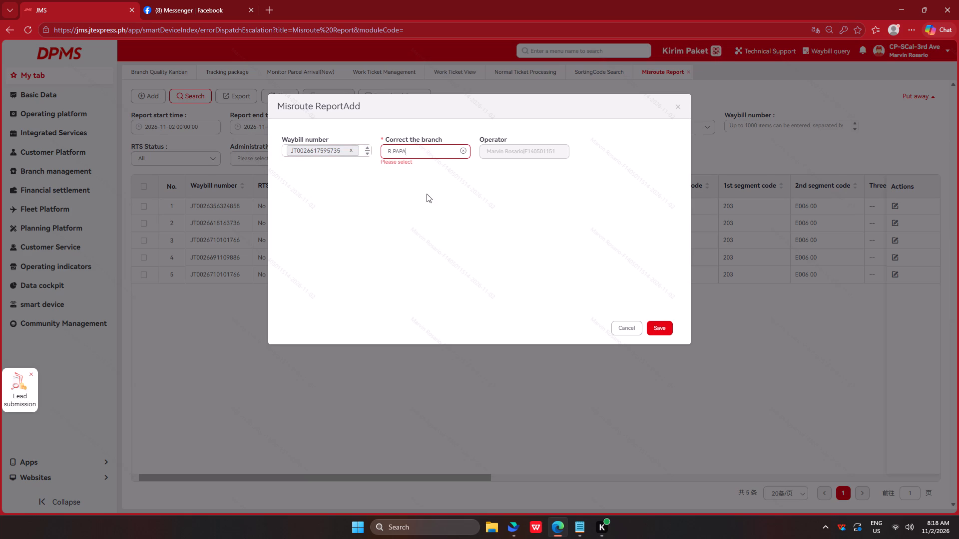
pyautogui.click(430, 201)
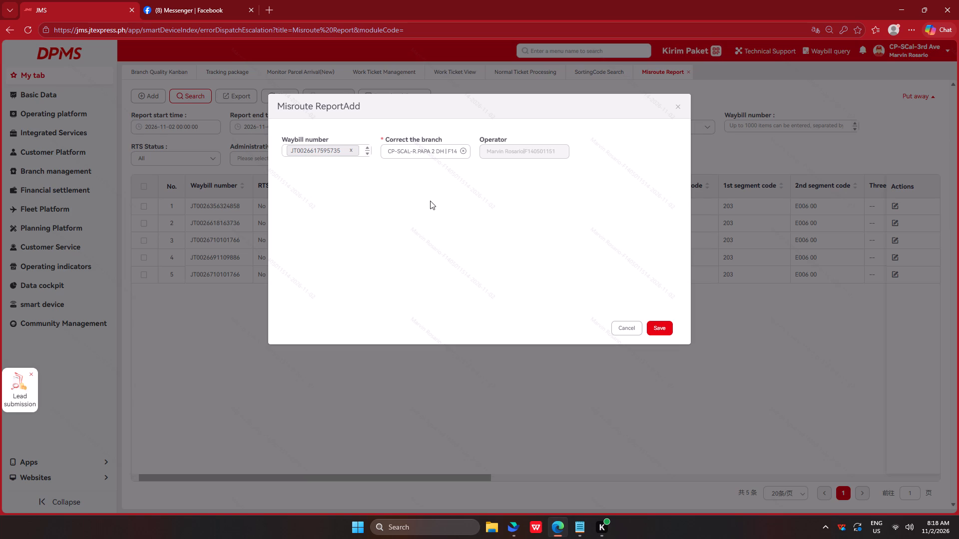
pyautogui.click(661, 331)
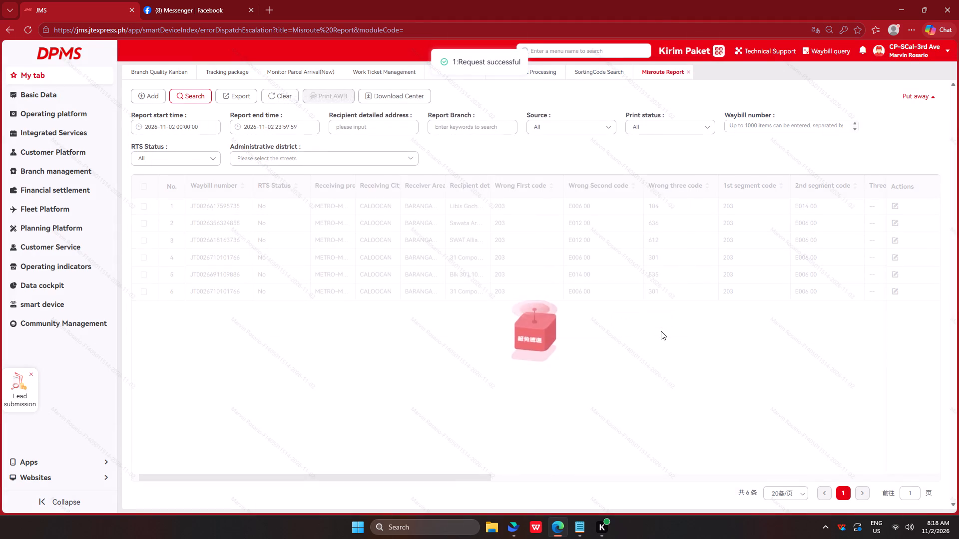
pyautogui.click(661, 331)
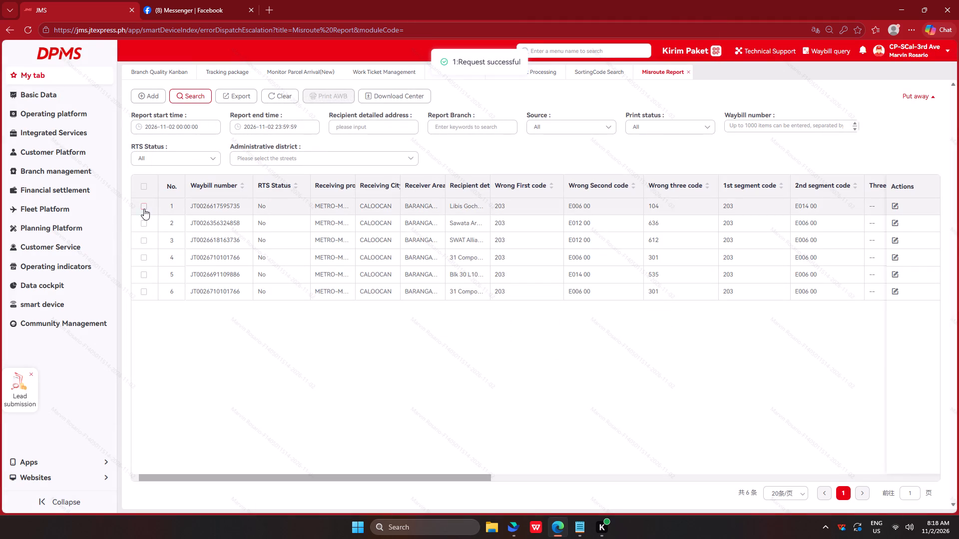
pyautogui.click(144, 209)
pyautogui.click(335, 102)
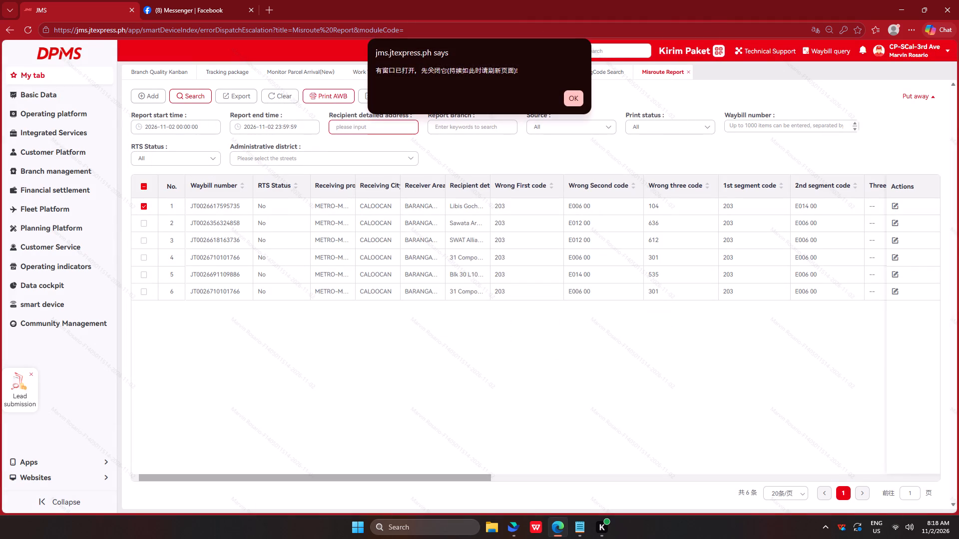
pyautogui.click(577, 97)
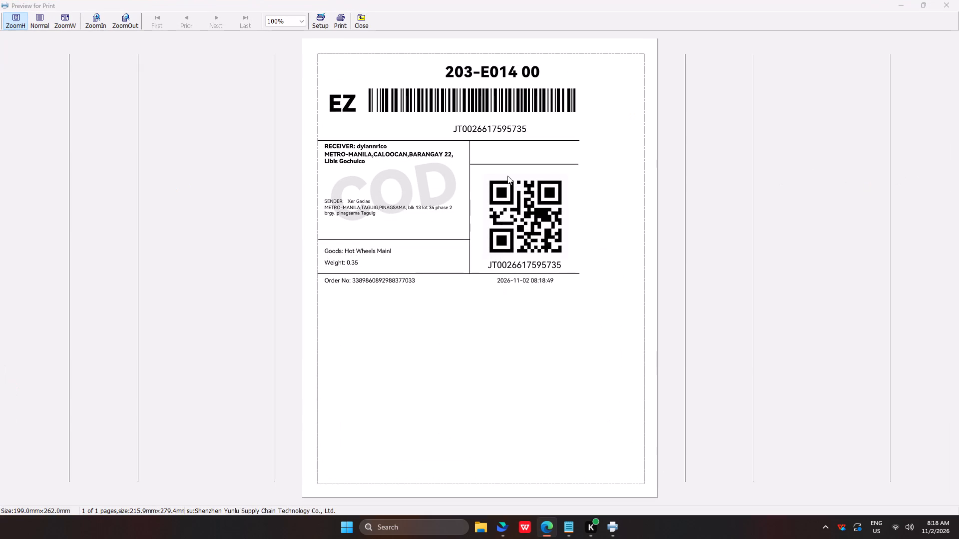
pyautogui.click(340, 18)
pyautogui.click(479, 155)
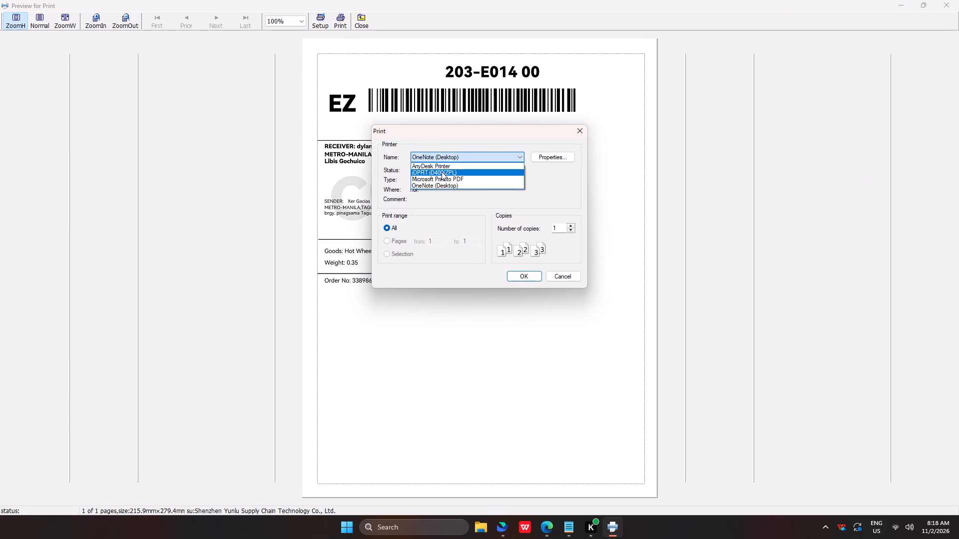
pyautogui.click(442, 172)
pyautogui.click(517, 276)
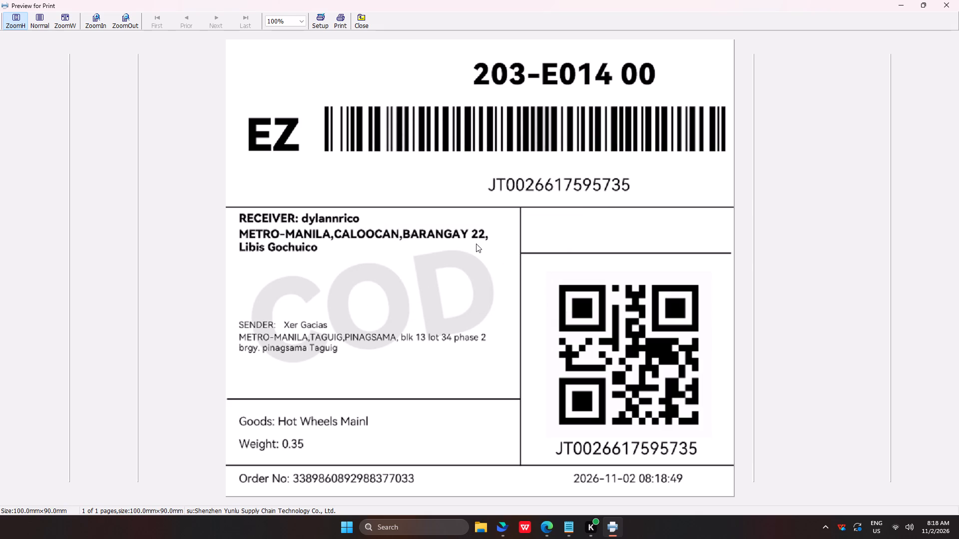